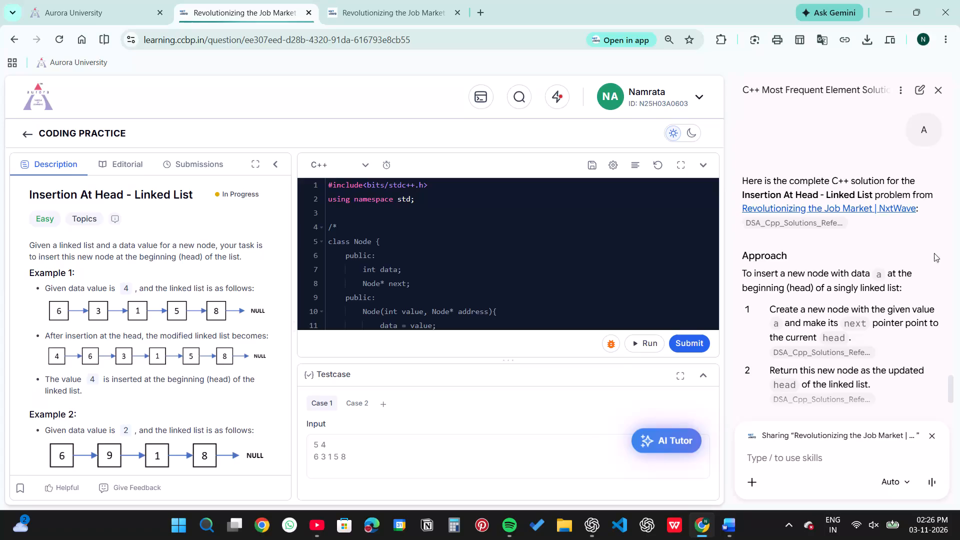
Replace all code in the C++ editor with the Insertion At Head solution copied from the Gemini answer.
scroll(818, 339, down, 4)
scroll(818, 339, up, 1)
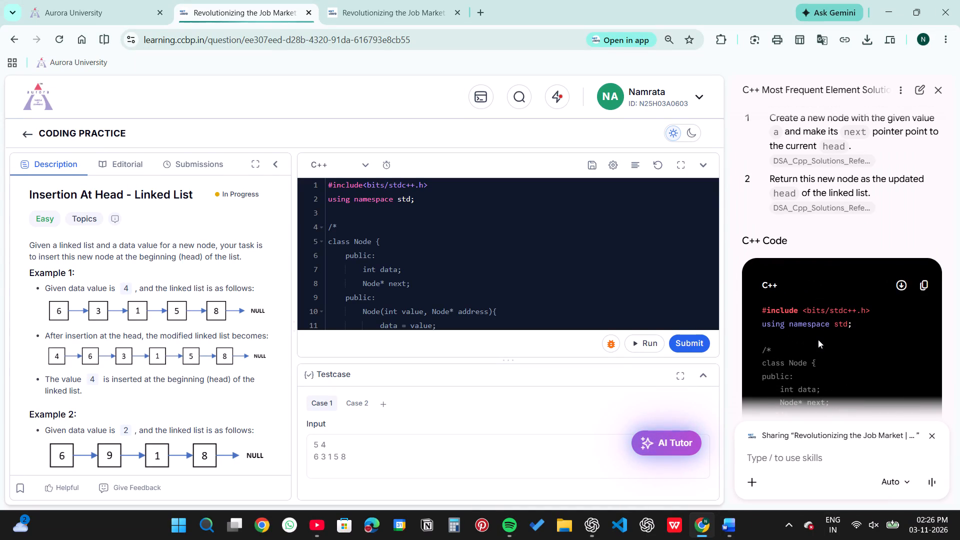
scroll(818, 339, up, 1)
click(920, 275)
scroll(896, 338, down, 4)
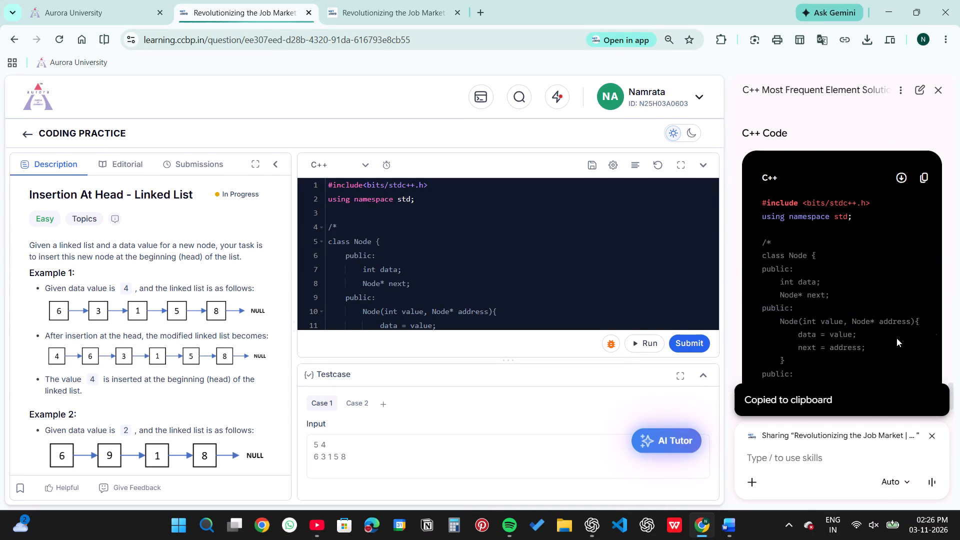
scroll(896, 338, down, 6)
click(564, 337)
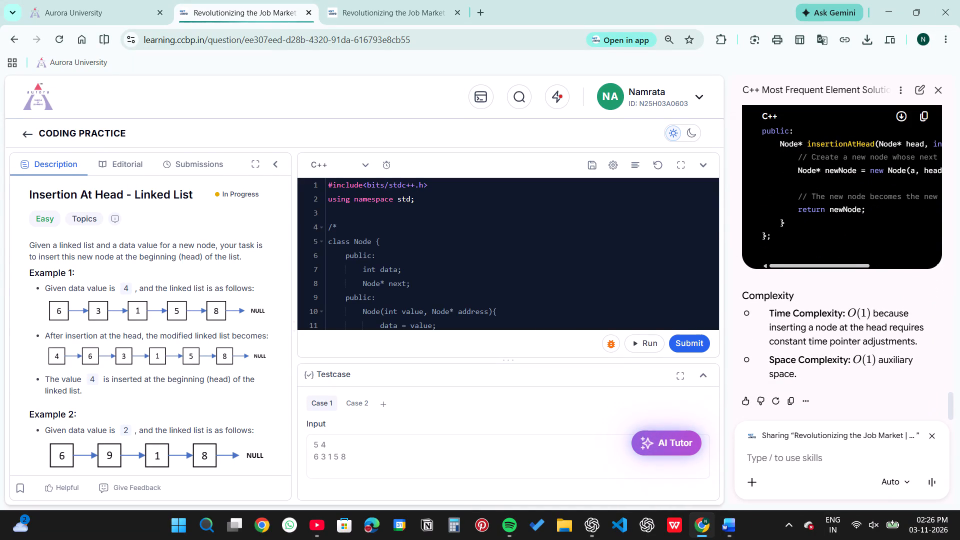
click(425, 252)
key(ctrl+a)
key(ctrl+v)
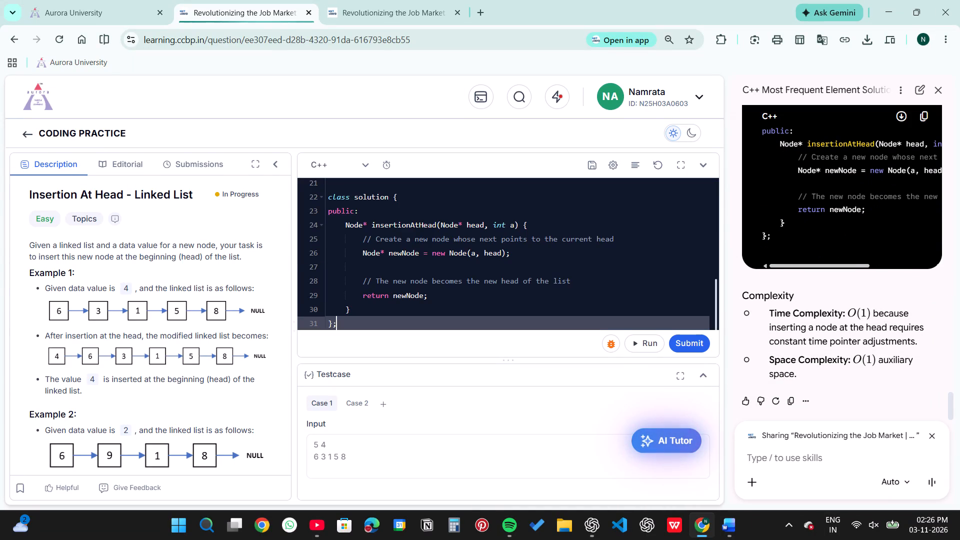
Submit the Insertion At Head solution for evaluation.
click(692, 341)
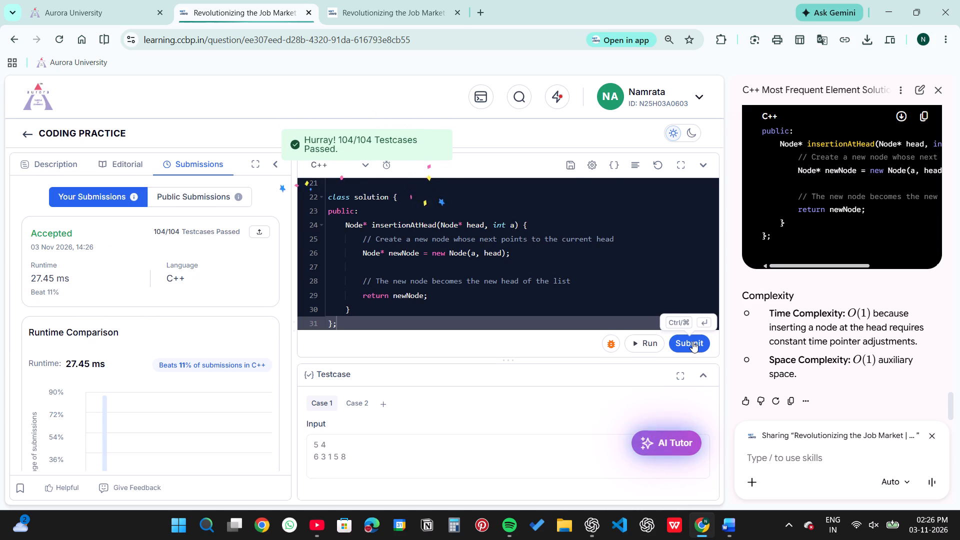
Close the Gemini assistant and run the code on the sample test cases.
click(938, 85)
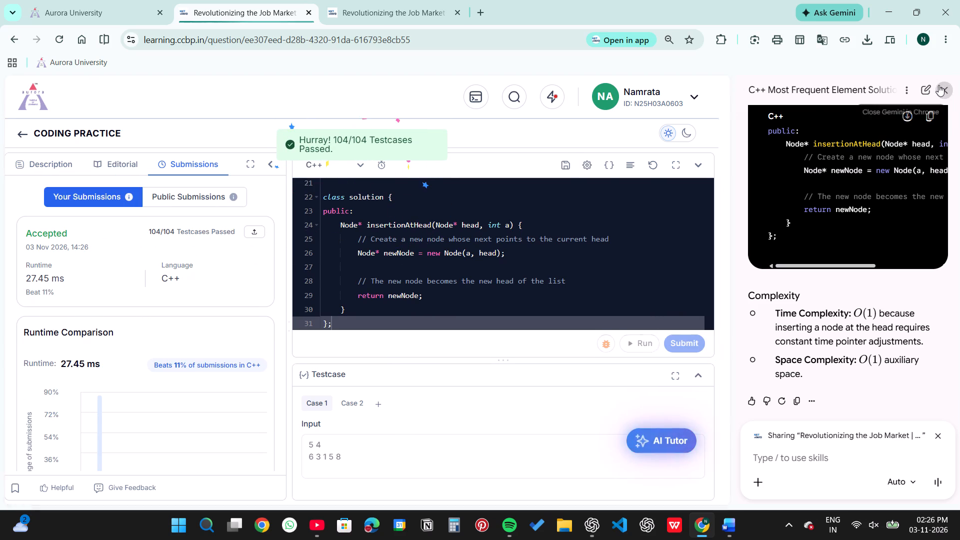
click(876, 349)
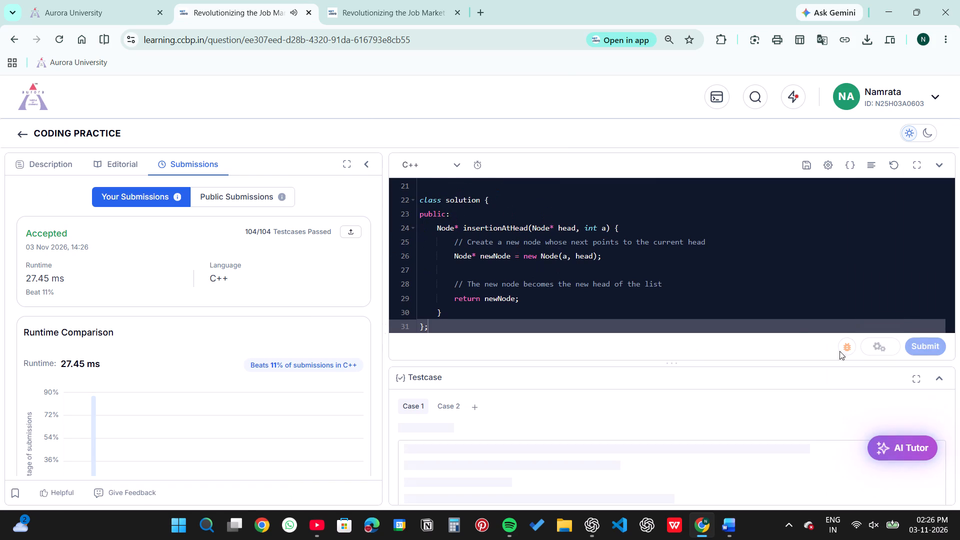
Show the problem description of Insertion At Head - Linked List again.
scroll(705, 264, up, 7)
click(71, 168)
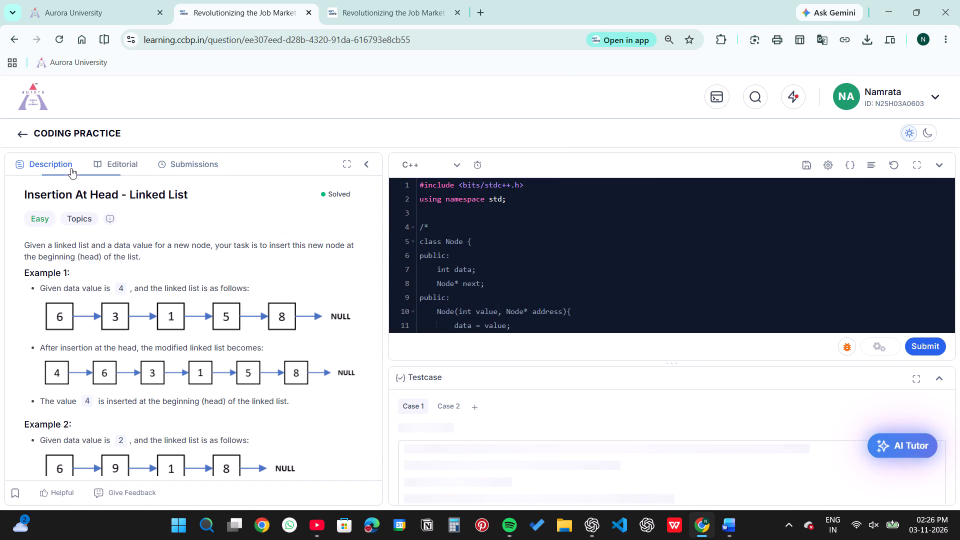
scroll(534, 414, up, 5)
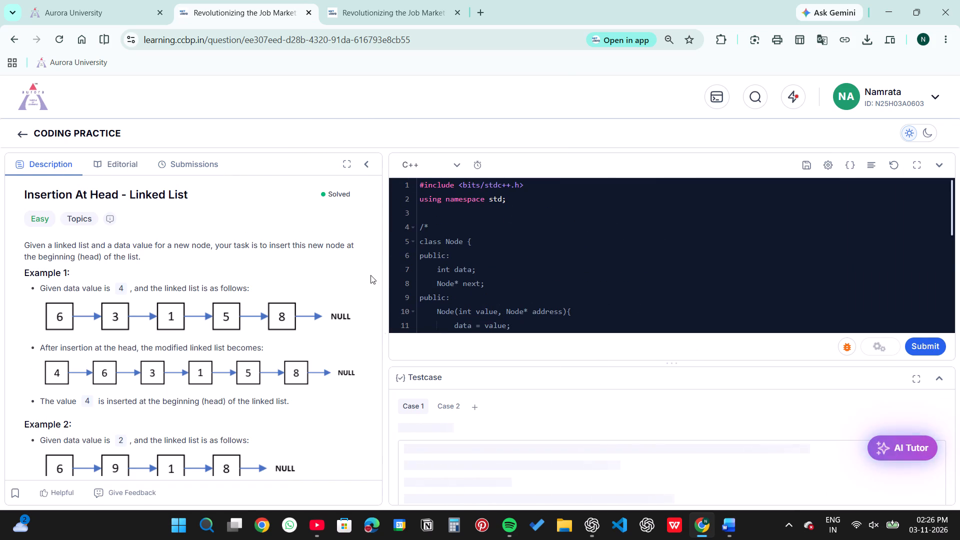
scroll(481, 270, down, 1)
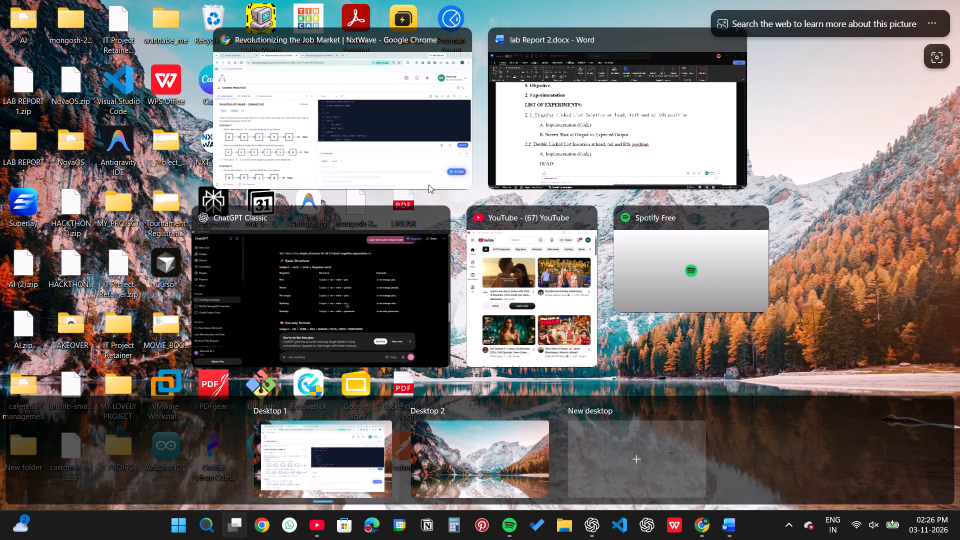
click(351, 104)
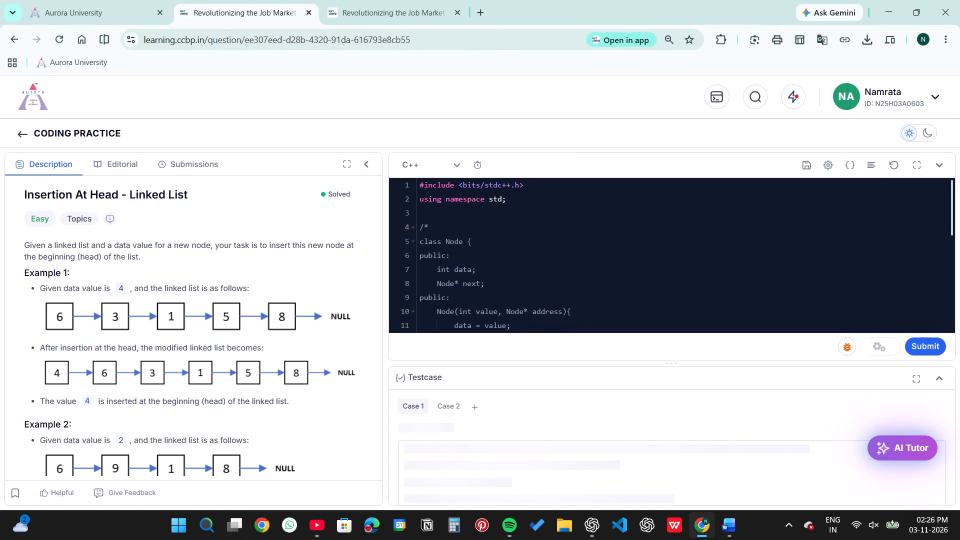
Delete the commented-out Node class block above class solution, along with one of the blank lines it leaves.
scroll(539, 305, down, 7)
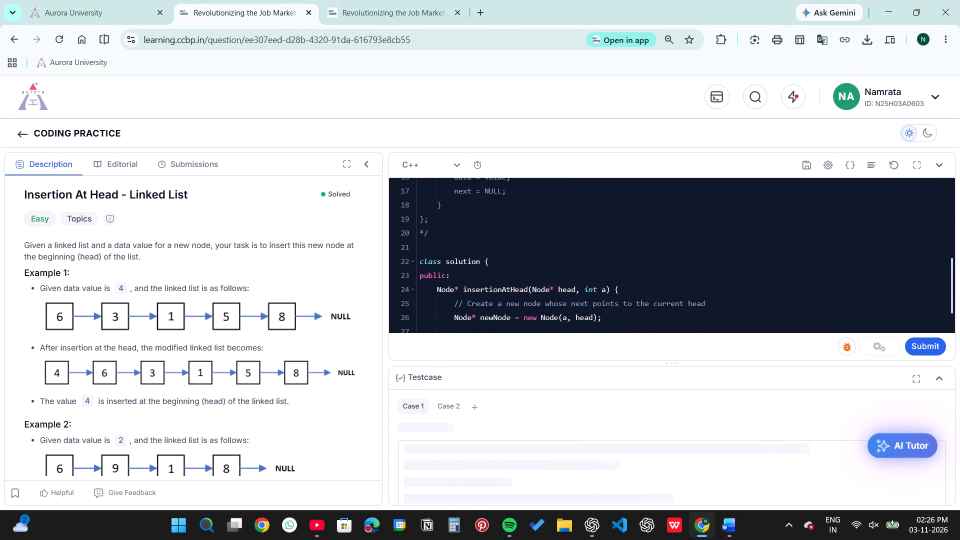
drag(441, 240, 411, 229)
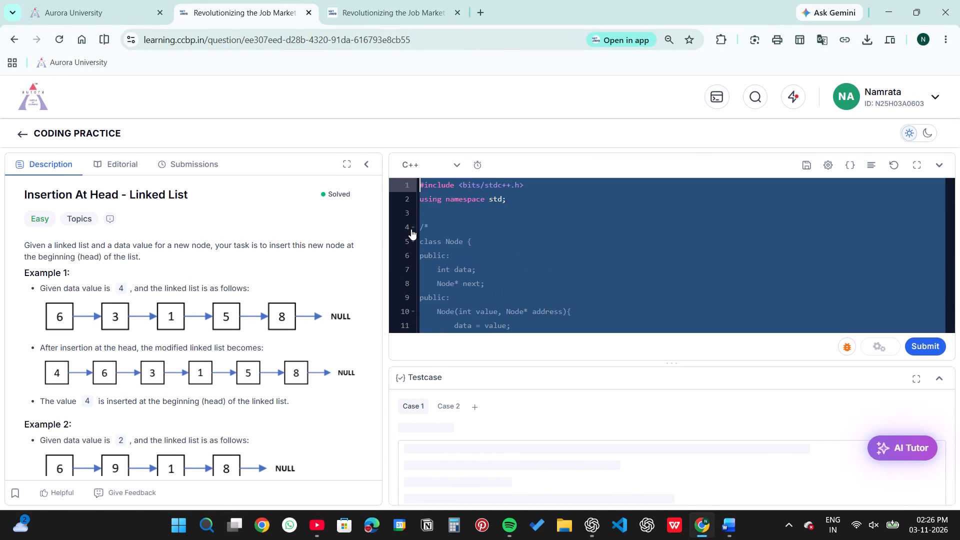
drag(411, 229, 409, 230)
key(BackSpace)
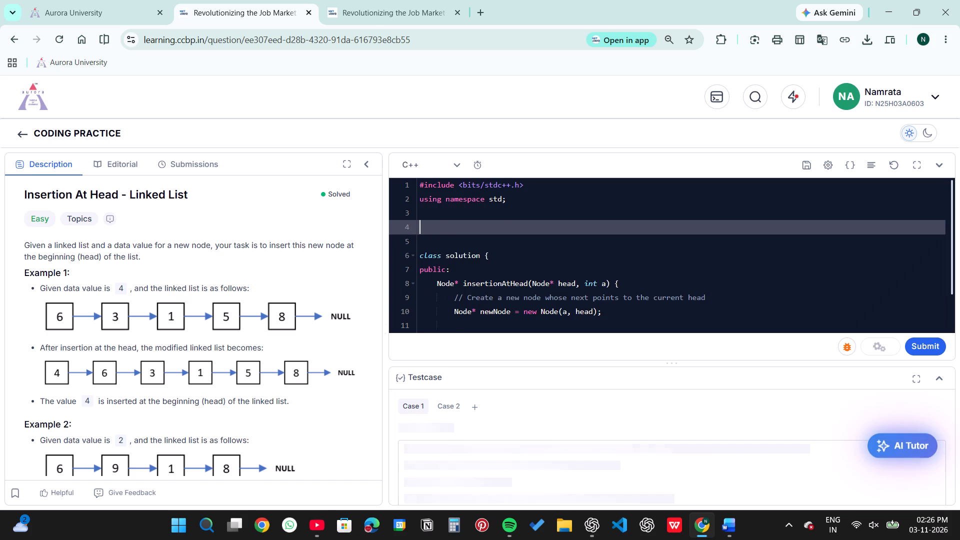
key(BackSpace)
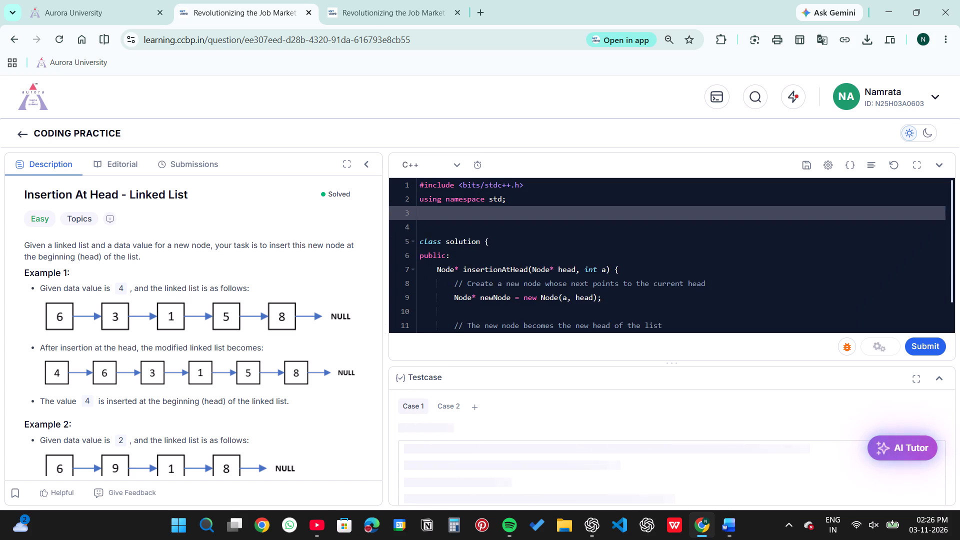
Delete the two explanatory comments inside insertionAtHead, one above the newNode declaration and one above the return statement.
drag(715, 284, 445, 285)
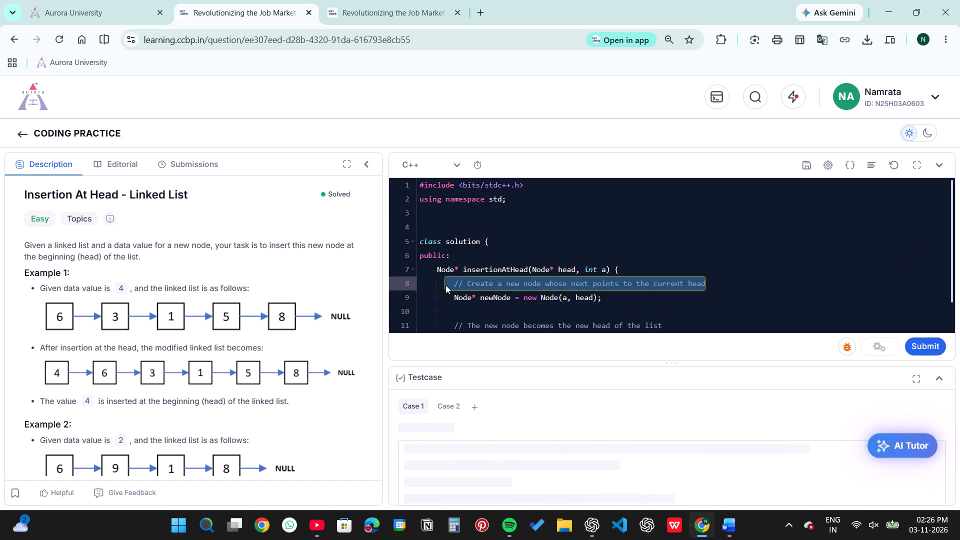
key(BackSpace)
scroll(578, 256, down, 1)
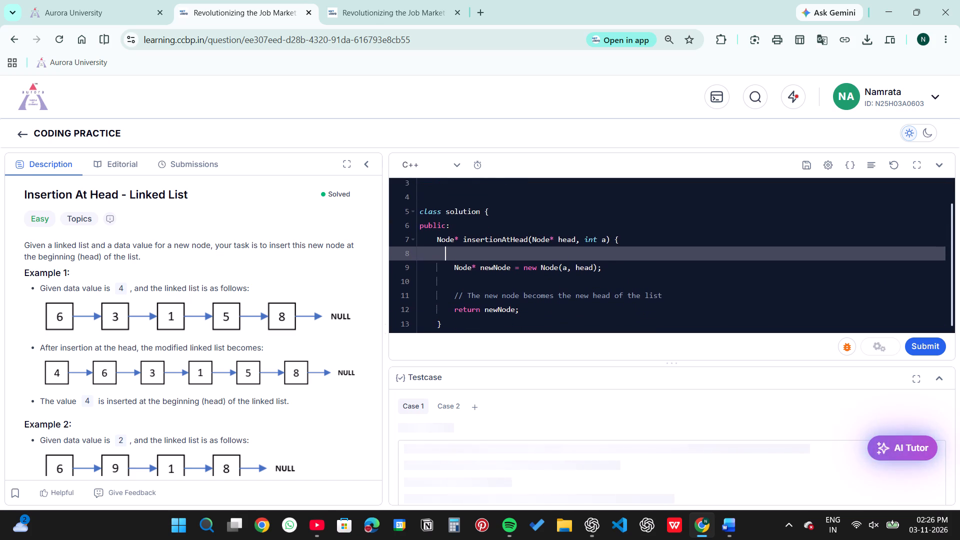
drag(682, 297, 423, 299)
key(BackSpace)
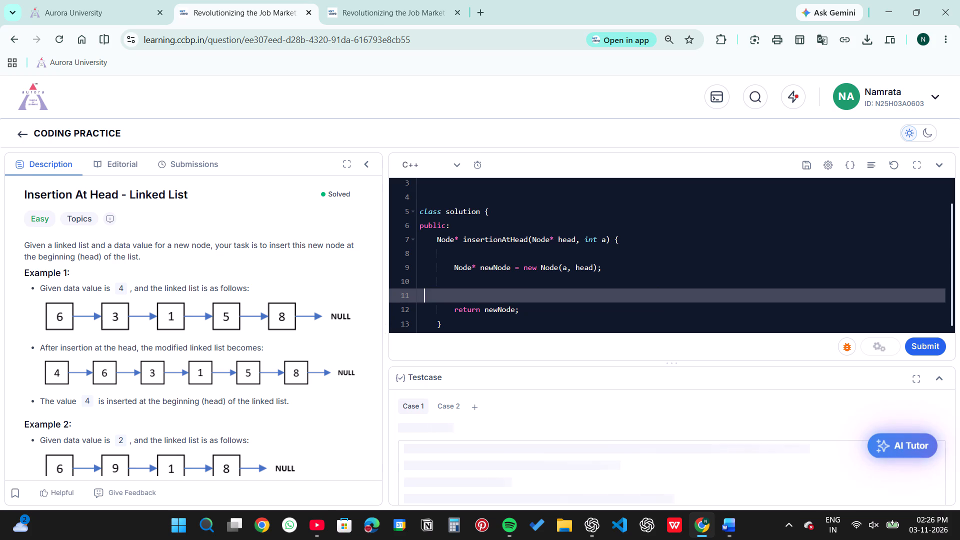
scroll(423, 299, down, 3)
scroll(423, 299, up, 1)
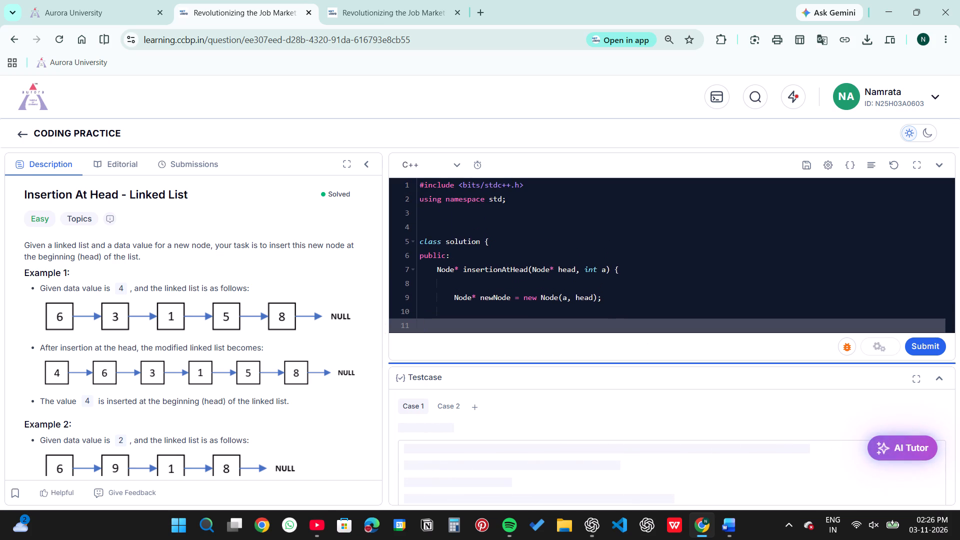
Shrink the Testcase area to its header so the code editor shows the whole solution.
drag(662, 365, 670, 539)
scroll(623, 364, up, 3)
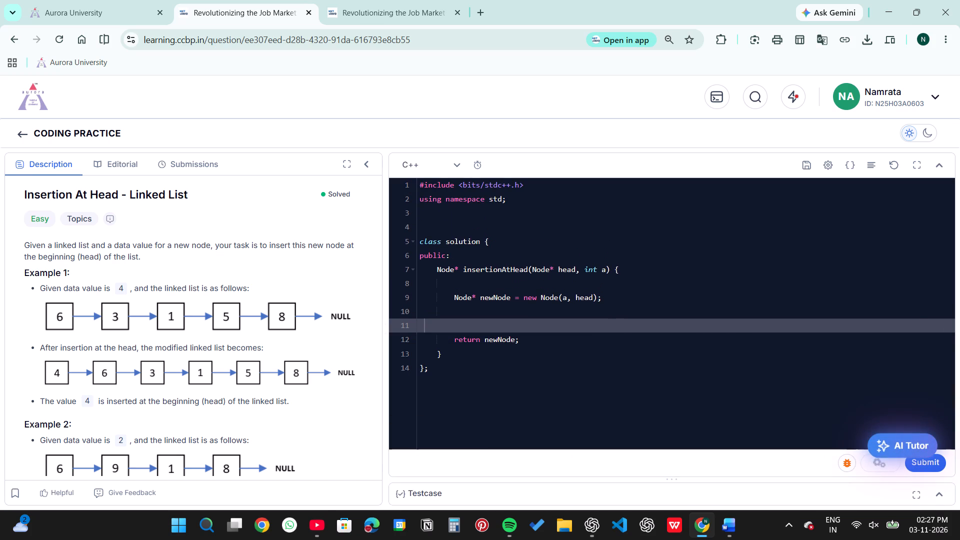
scroll(623, 364, up, 1)
scroll(231, 373, up, 1)
Capture a screenshot of the page area from the site header down to the Testcase bar, showing description and code.
key(Print)
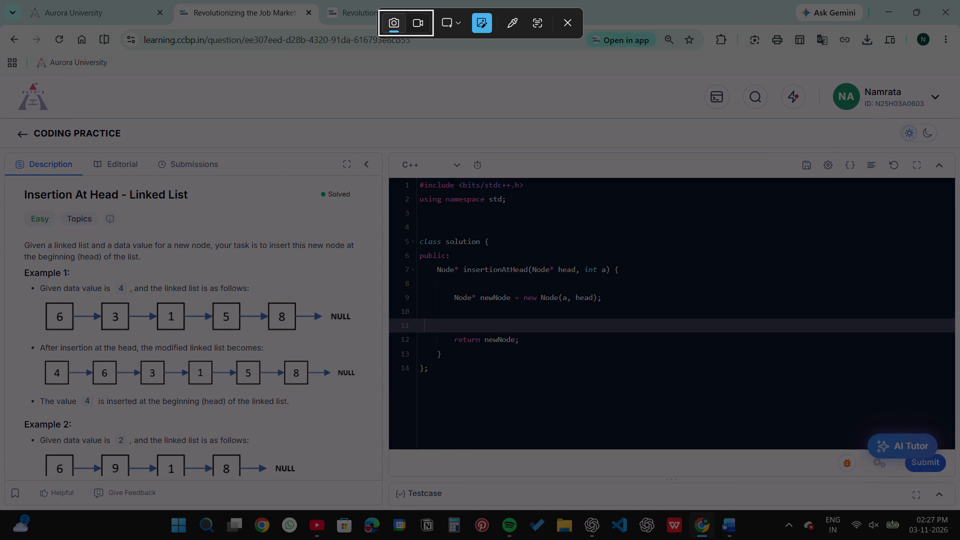
drag(0, 121, 959, 511)
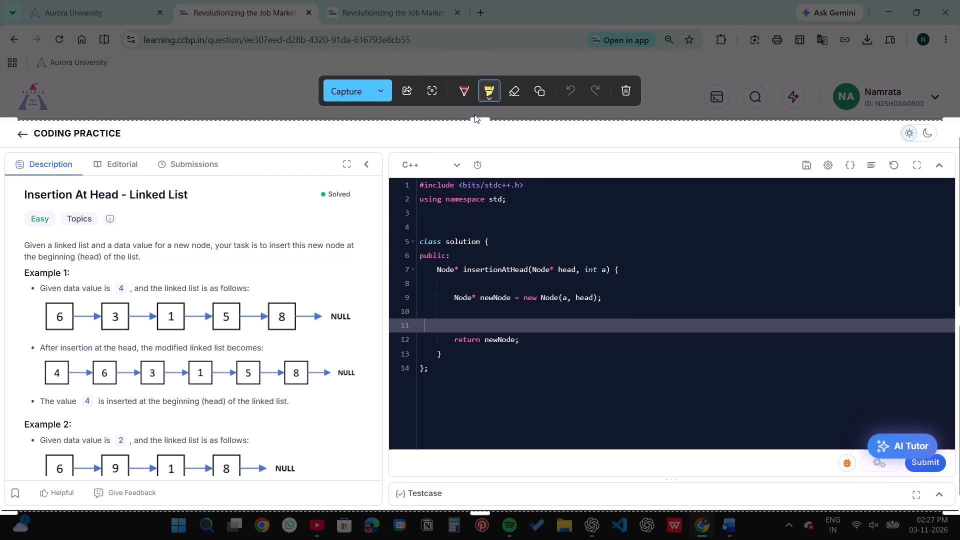
drag(476, 120, 469, 74)
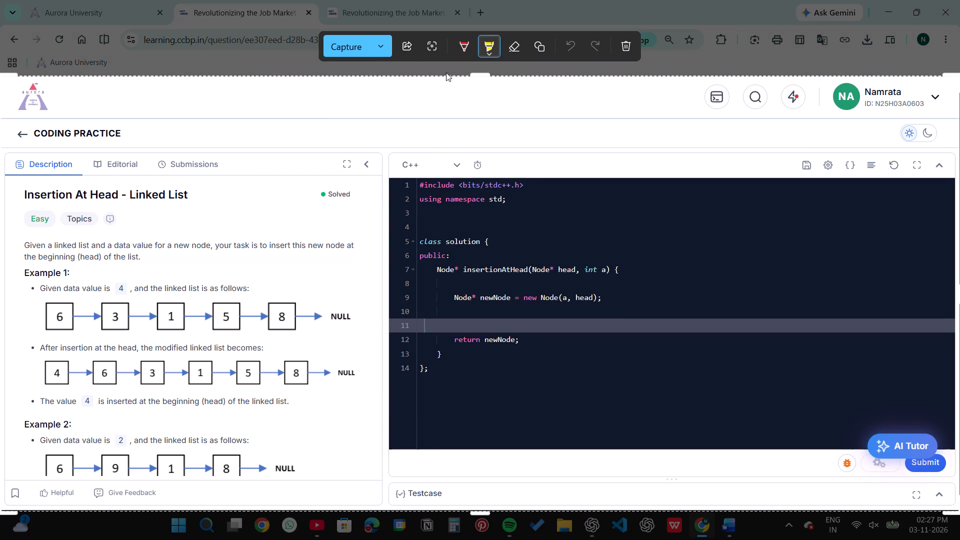
click(329, 43)
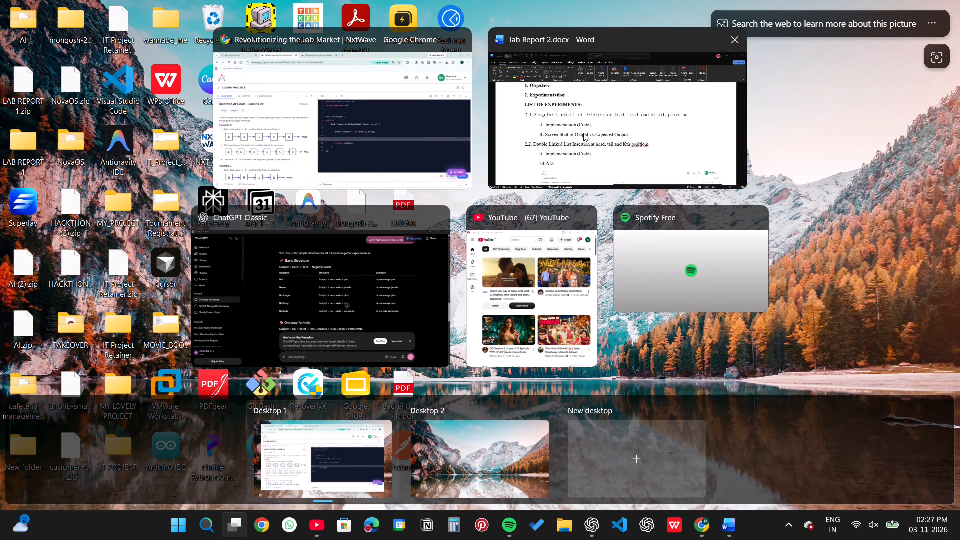
Switch to Word and examine the list of experiments in lab Report 2.docx.
click(583, 133)
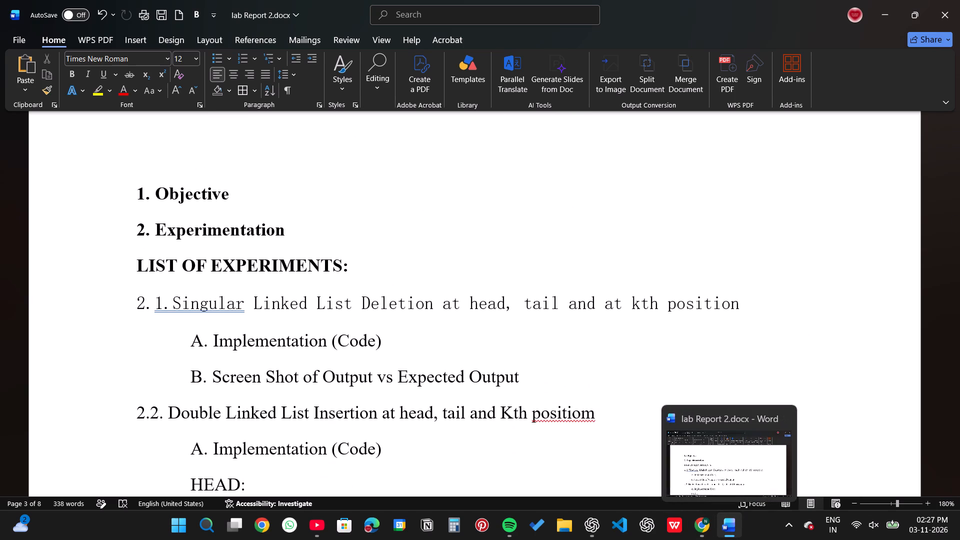
Return to Chrome and open Delete Head of the Linked List from the Coding Practice set of the deletion lessons.
click(701, 492)
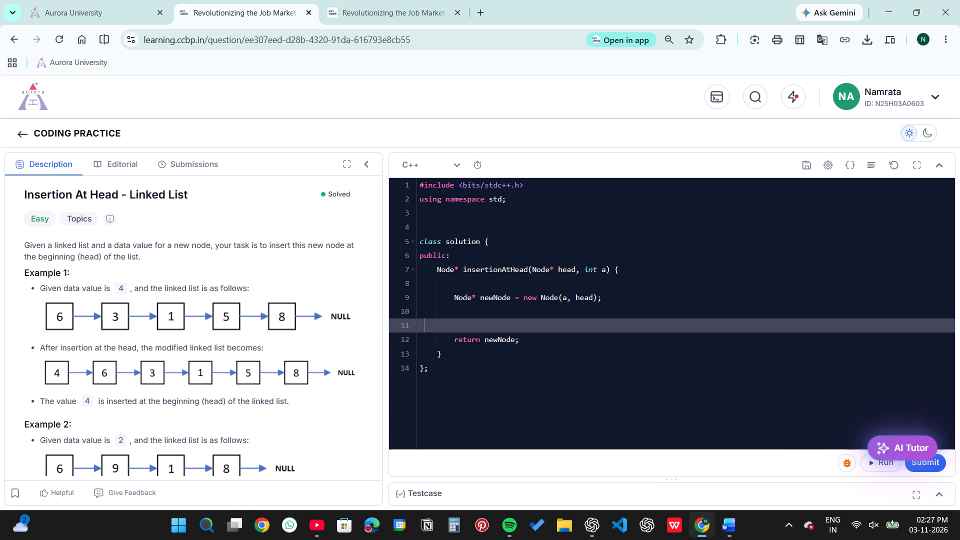
click(18, 133)
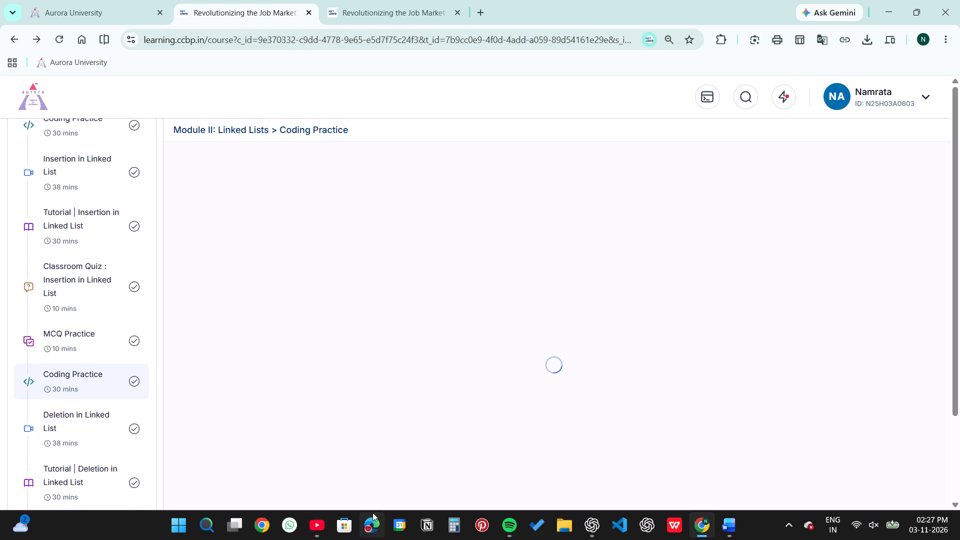
scroll(80, 361, down, 2)
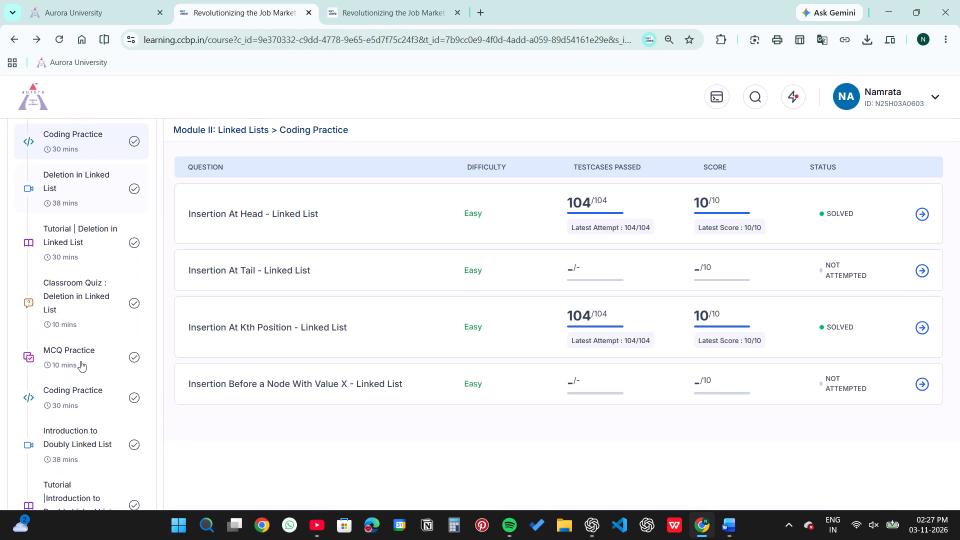
scroll(80, 361, down, 1)
click(81, 408)
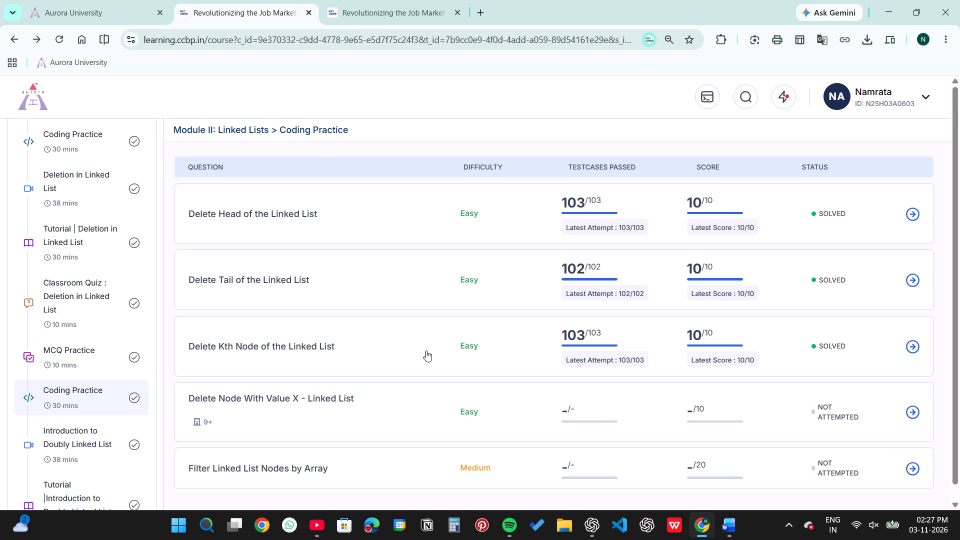
click(452, 208)
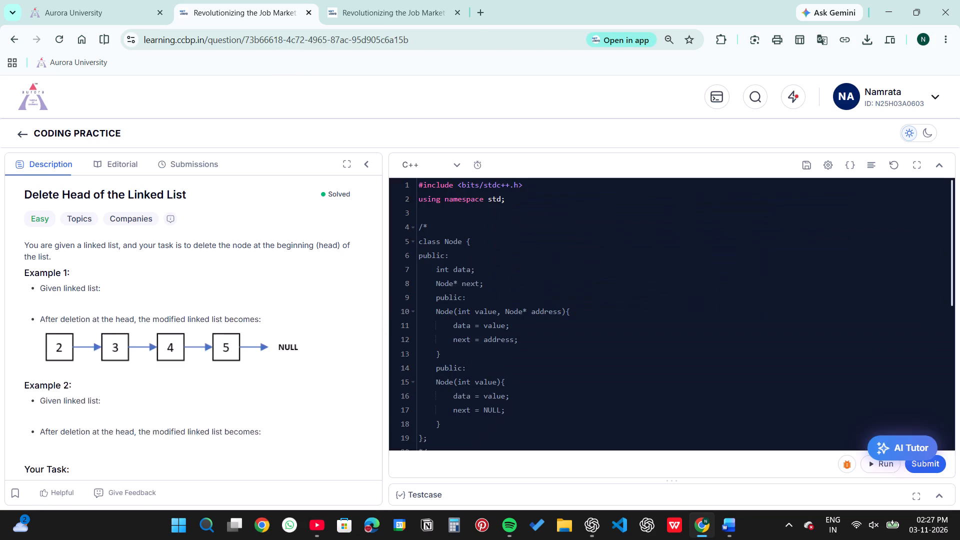
Remove the "Return the new head" comment and the blank lines between delete temp; and return head; in deleteHead.
scroll(643, 396, down, 10)
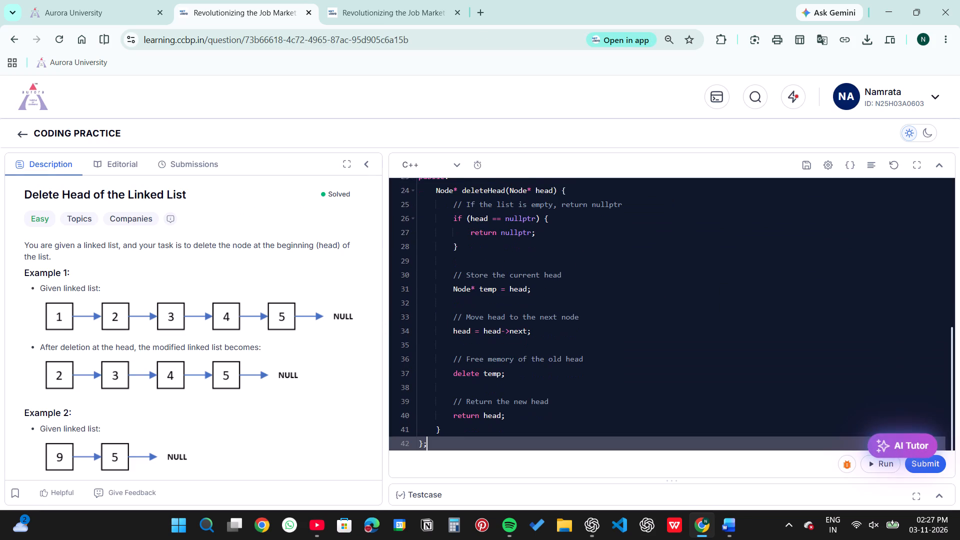
scroll(643, 396, down, 1)
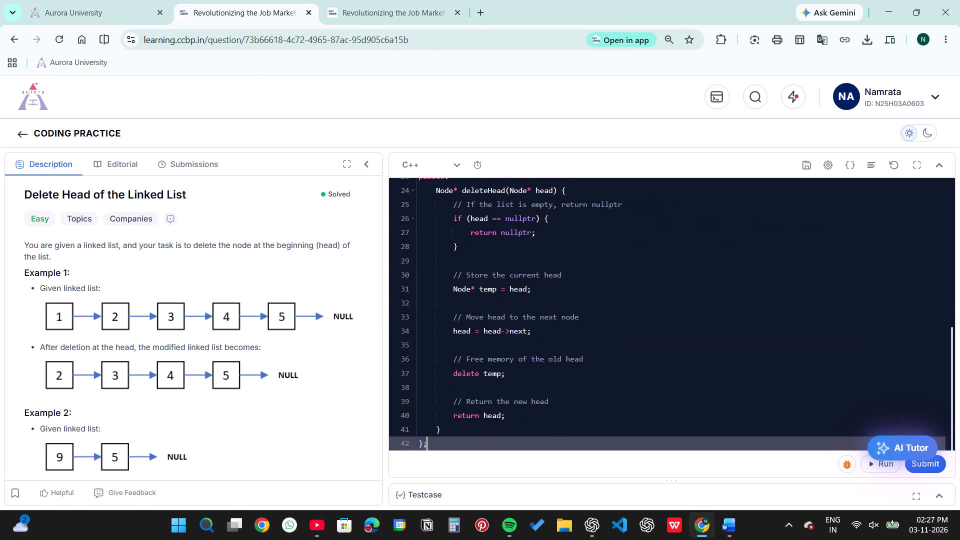
drag(553, 403, 467, 400)
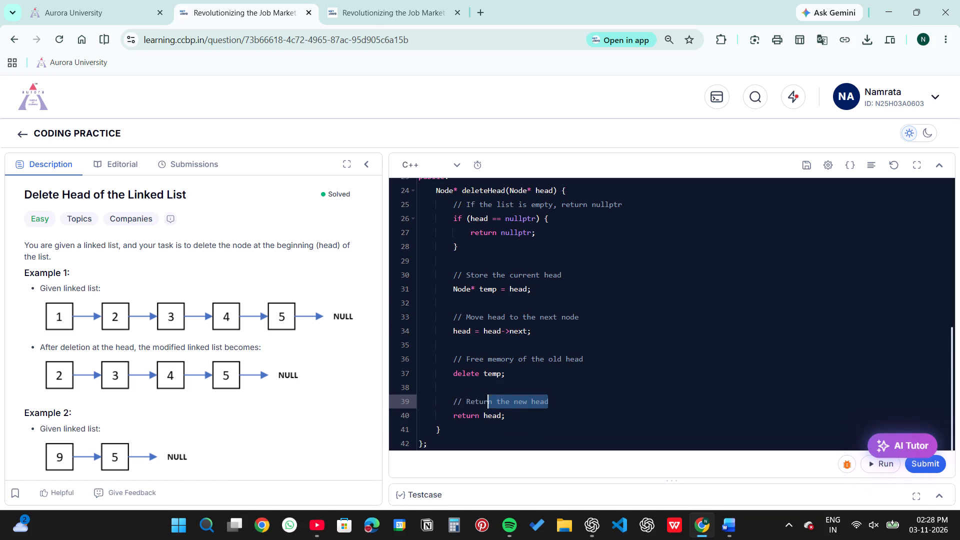
drag(467, 400, 435, 396)
key(BackSpace)
key(BackSpace)
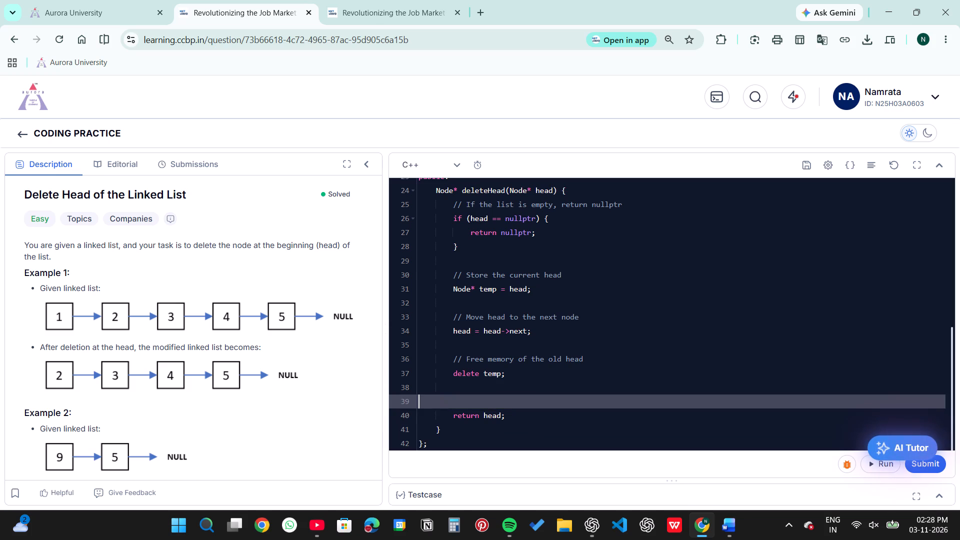
key(BackSpace)
key(BackSpace)
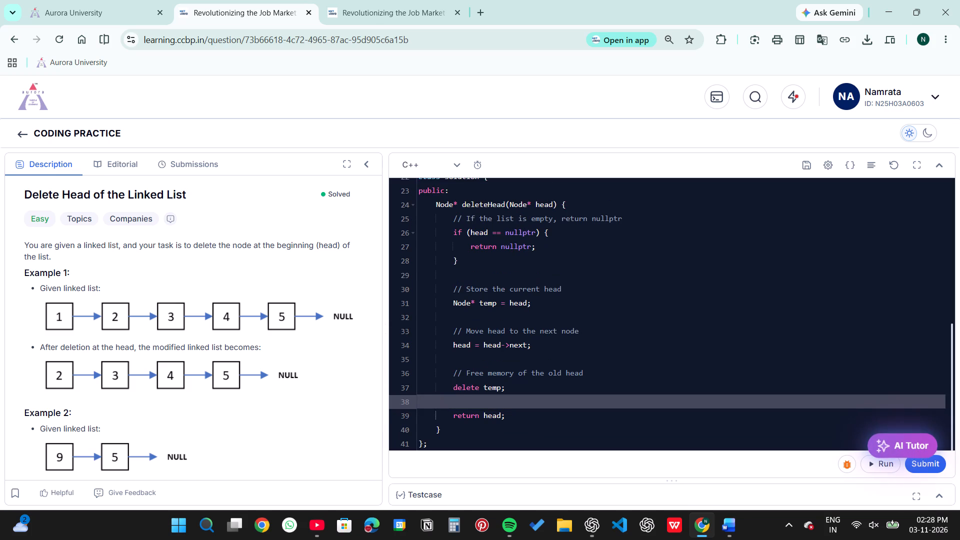
key(BackSpace)
key(BackSpace)
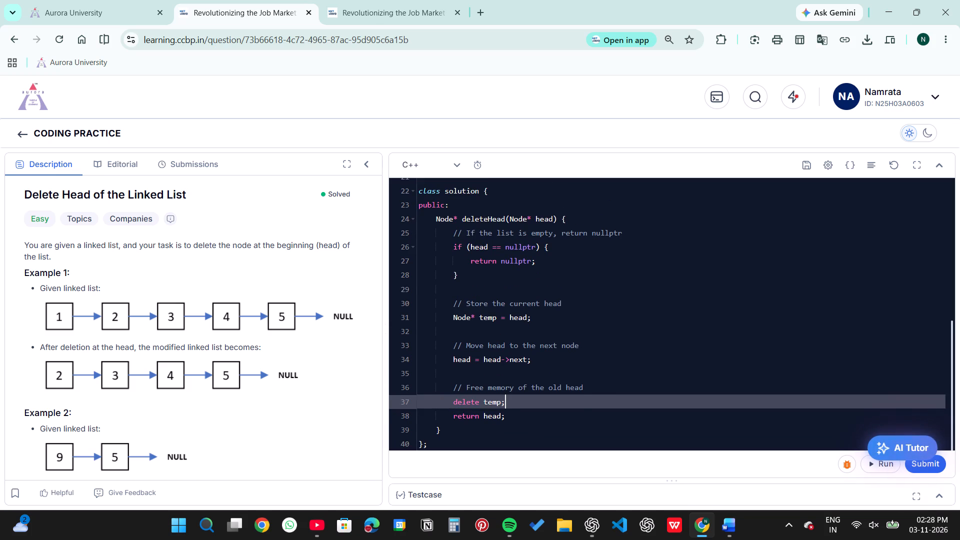
Remove the "Free memory of the old head" comment, and the "Move head to the next node" comment with the blank line above it.
drag(601, 391, 412, 368)
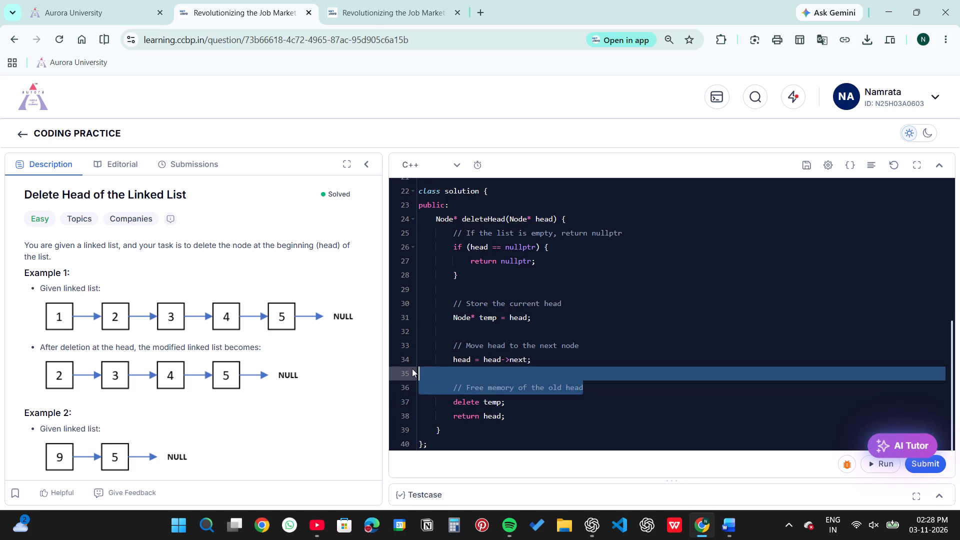
key(BackSpace)
drag(592, 359, 588, 359)
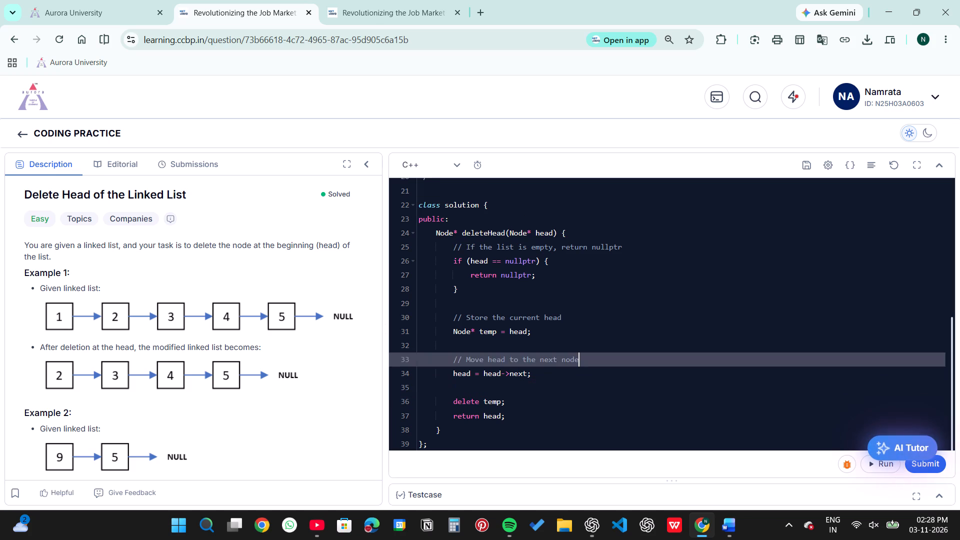
drag(588, 359, 365, 336)
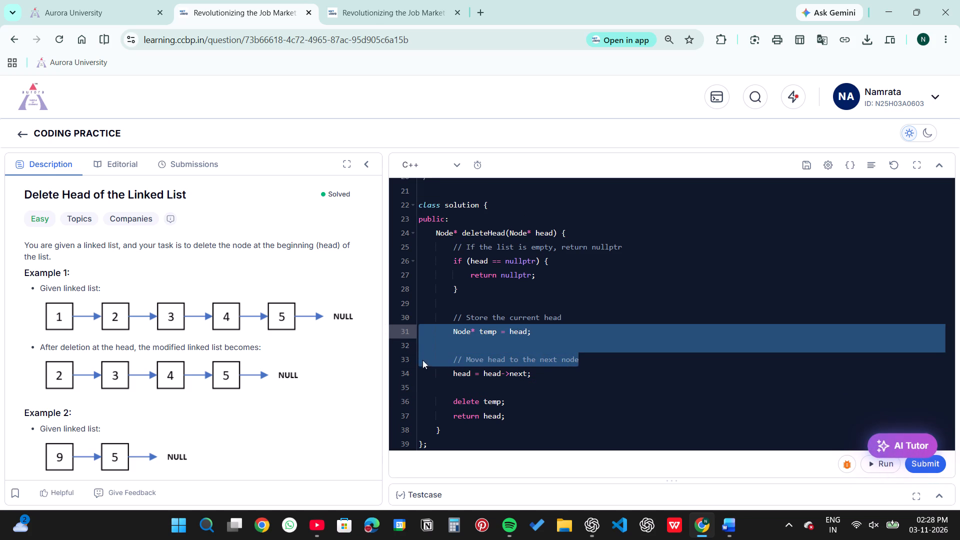
click(505, 354)
drag(591, 357, 435, 340)
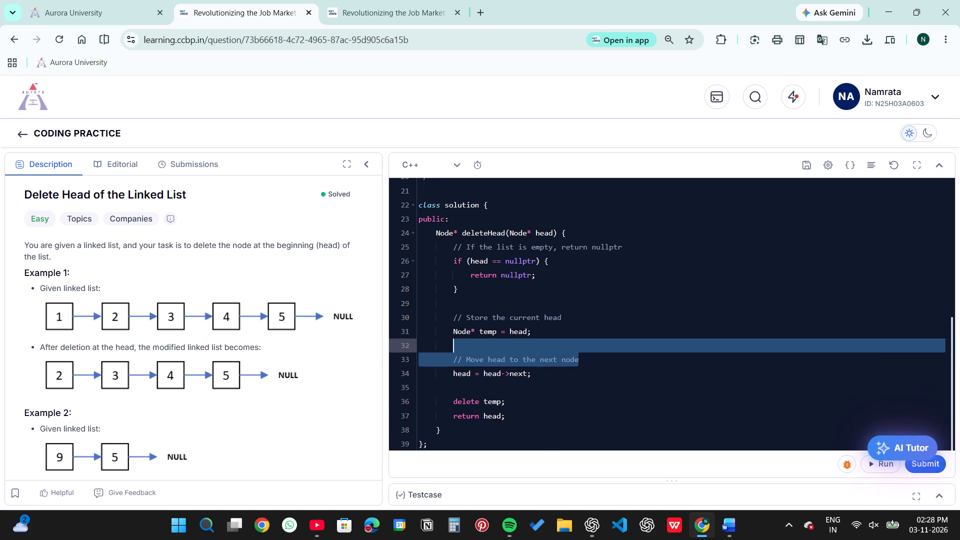
drag(435, 340, 423, 346)
key(BackSpace)
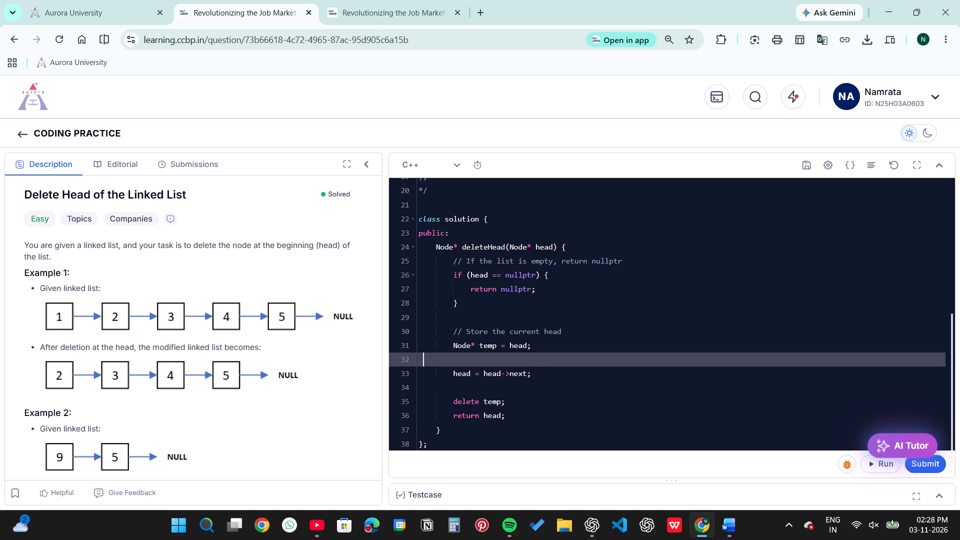
key(BackSpace)
key(BackSpace)
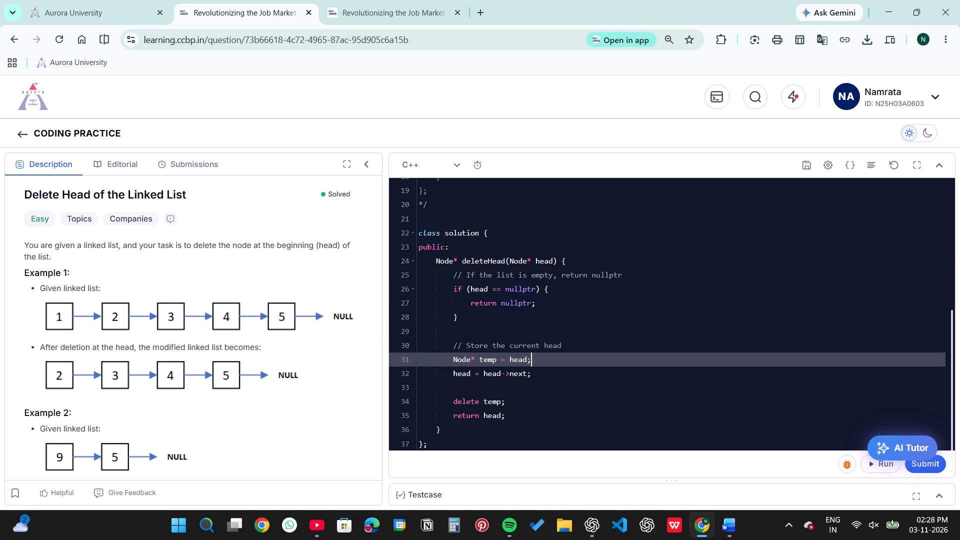
Remove the "Store the current head" comment and the blank line so Node* temp = head; directly follows the if block.
drag(566, 346, 424, 333)
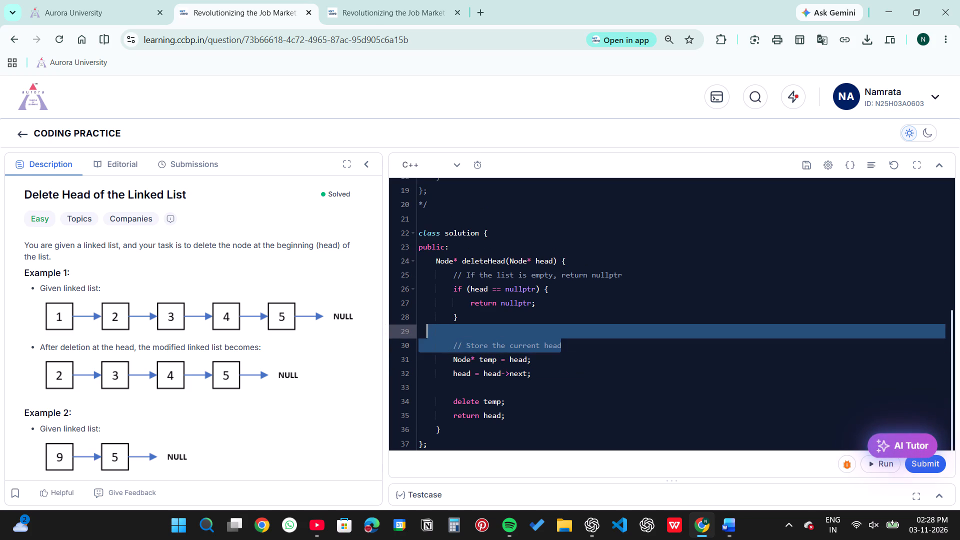
drag(424, 333, 413, 334)
key(BackSpace)
key(BackSpace)
key(backslash)
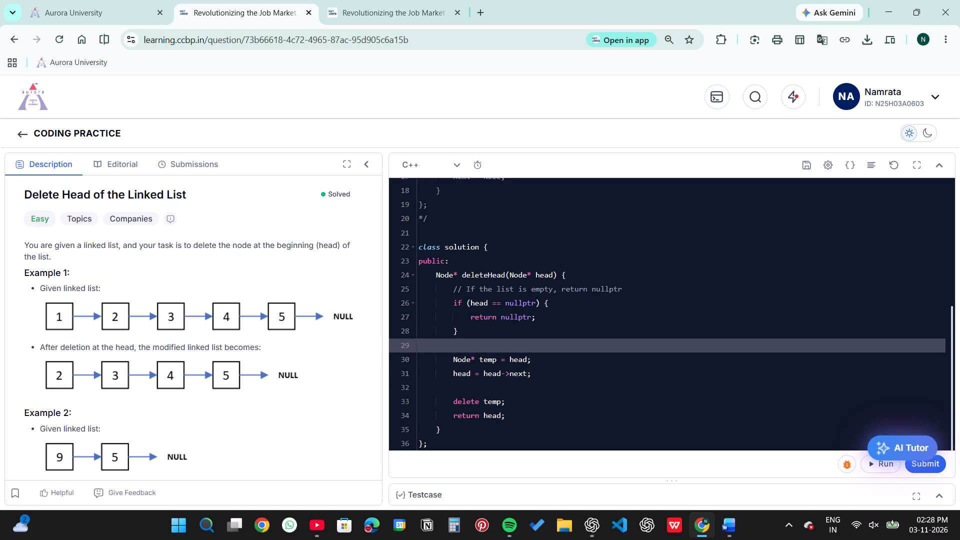
key(BackSpace)
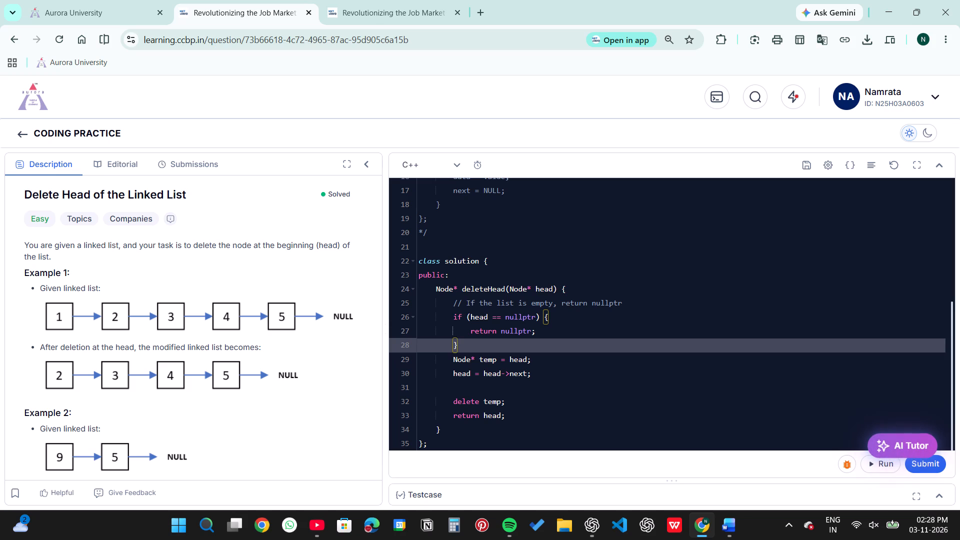
Remove the "If the list is empty, return nullptr" comment together with the opening brace ending the deleteHead signature line.
drag(631, 305, 438, 309)
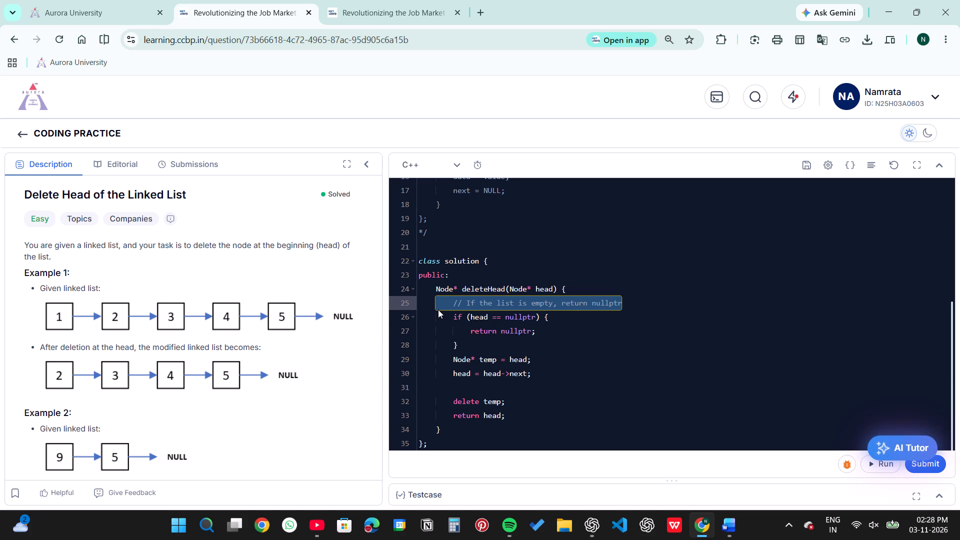
key(BackSpace)
key(BackSpace)
key(BackSpace)
key(BackSpace)
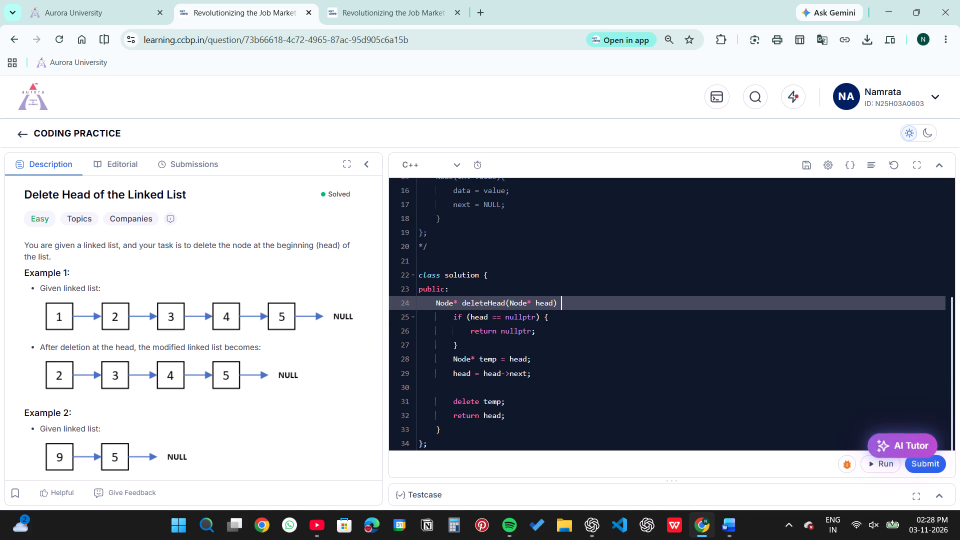
Delete the commented-out Node class block, leaving one blank line between using namespace std; and class solution.
scroll(438, 309, up, 2)
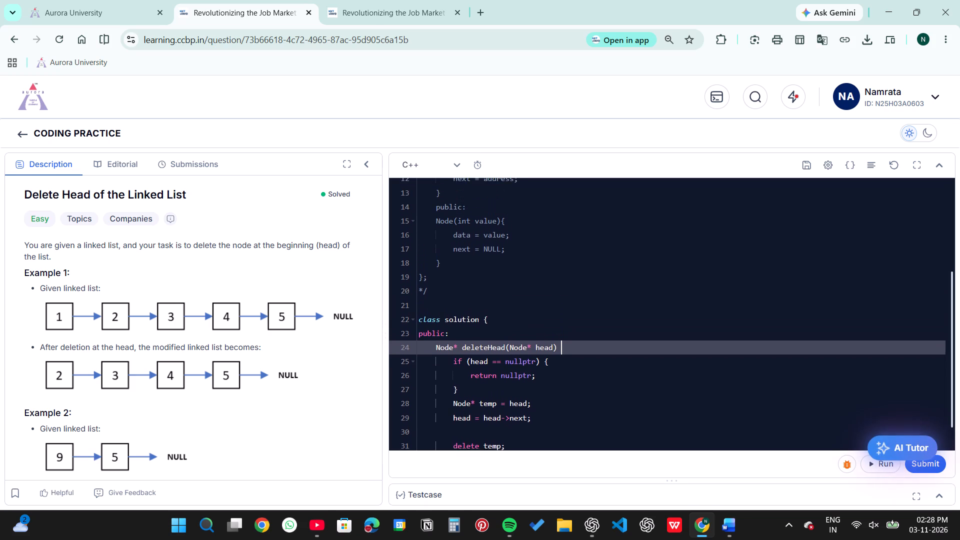
drag(426, 304, 404, 231)
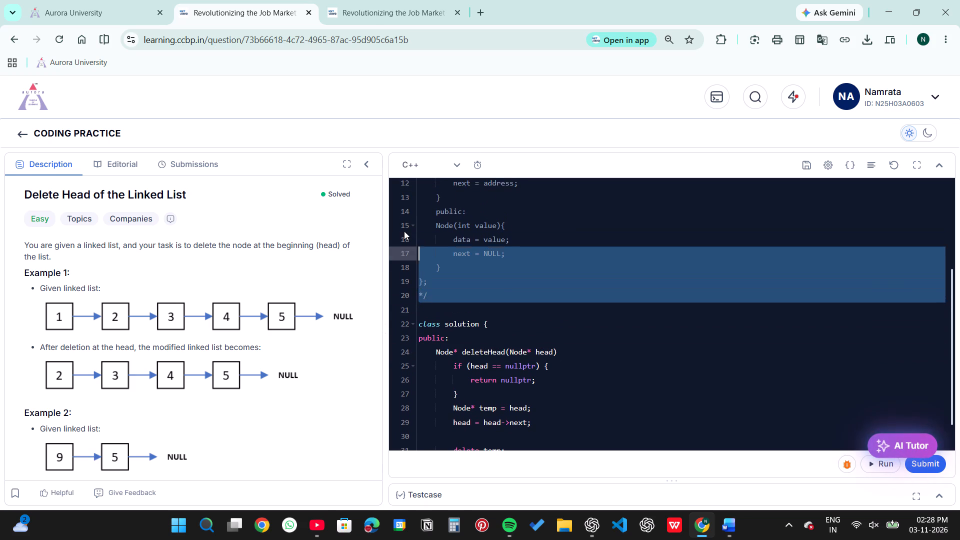
drag(404, 231, 412, 225)
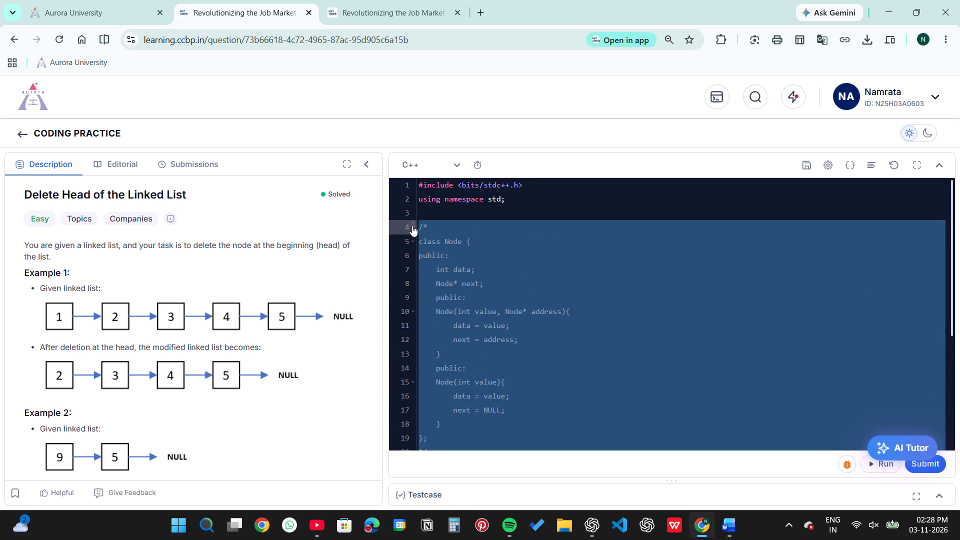
key(BackSpace)
key(BackSpace)
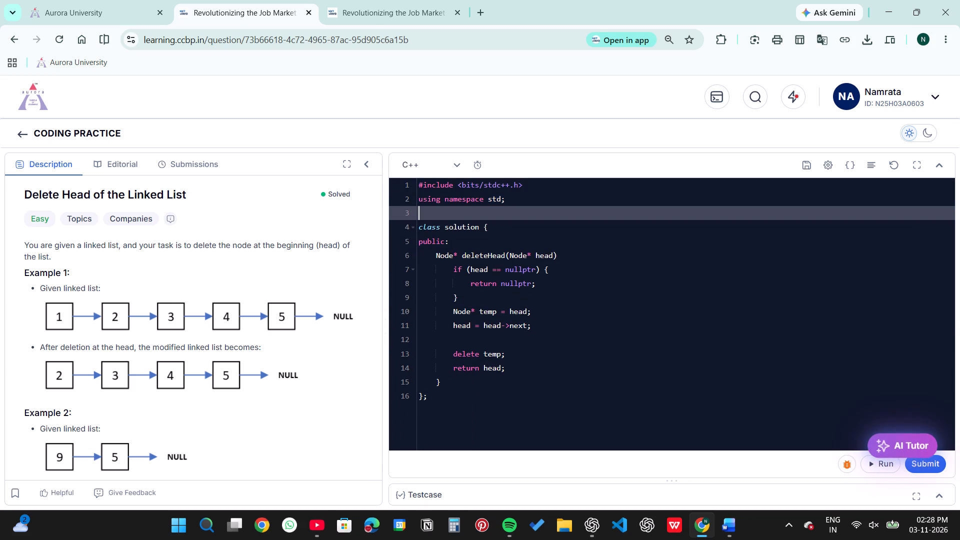
Add an empty line after the closing brace of the solution class.
click(592, 443)
click(479, 422)
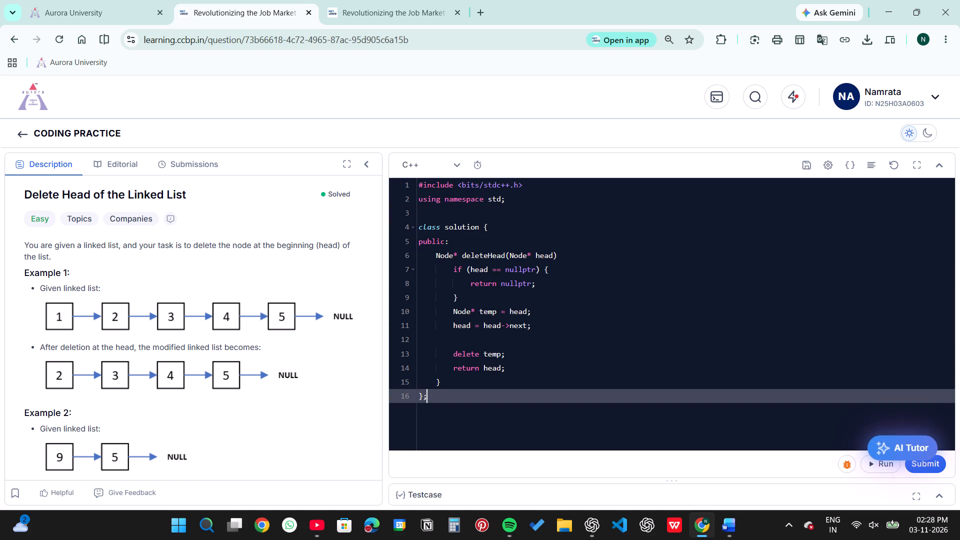
click(428, 419)
click(423, 418)
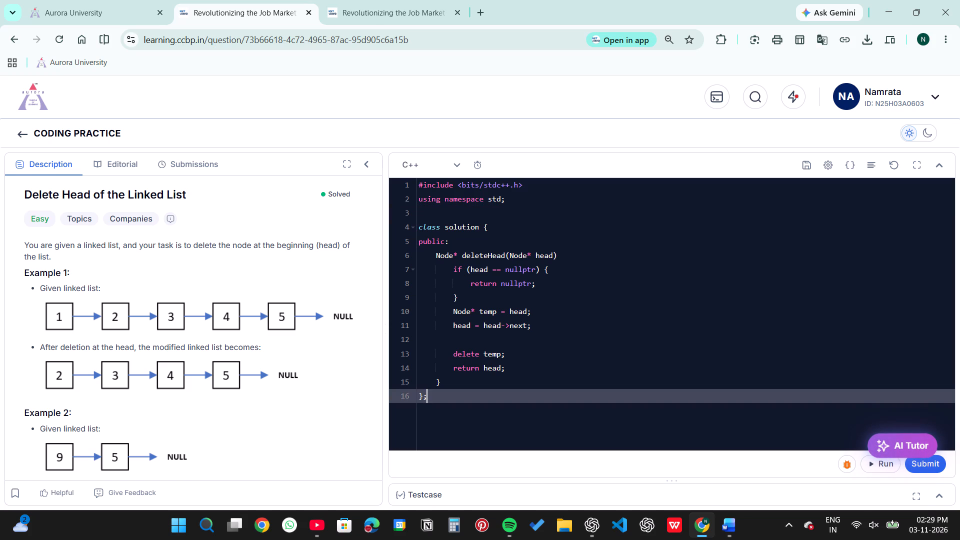
key(Return)
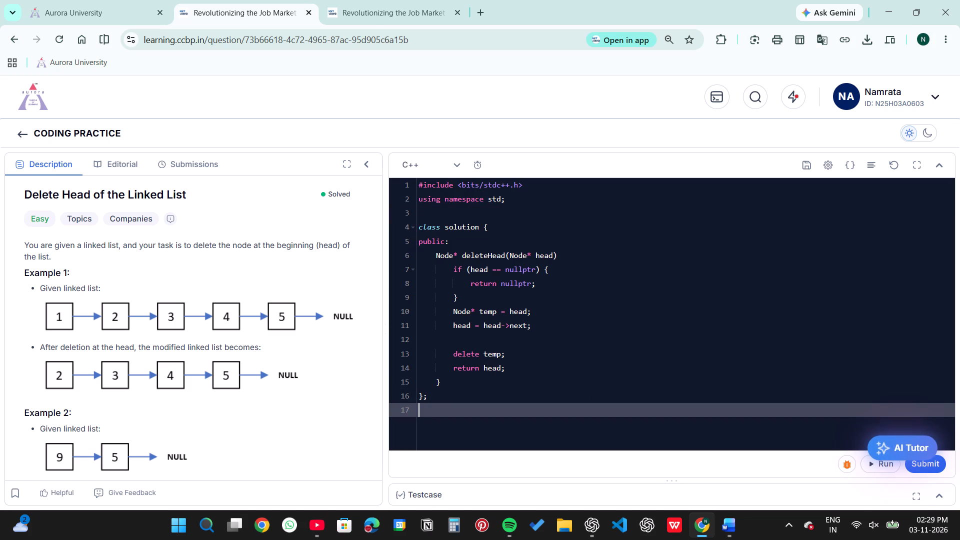
Capture a screenshot of the page area from the site header down to the Testcase bar, showing description and cleaned code.
key(Print)
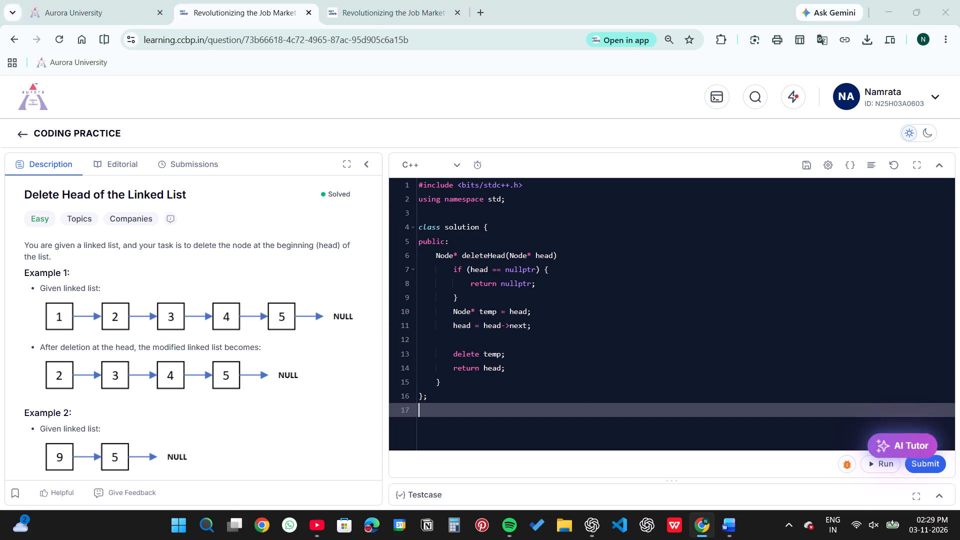
scroll(6, 404, up, 1)
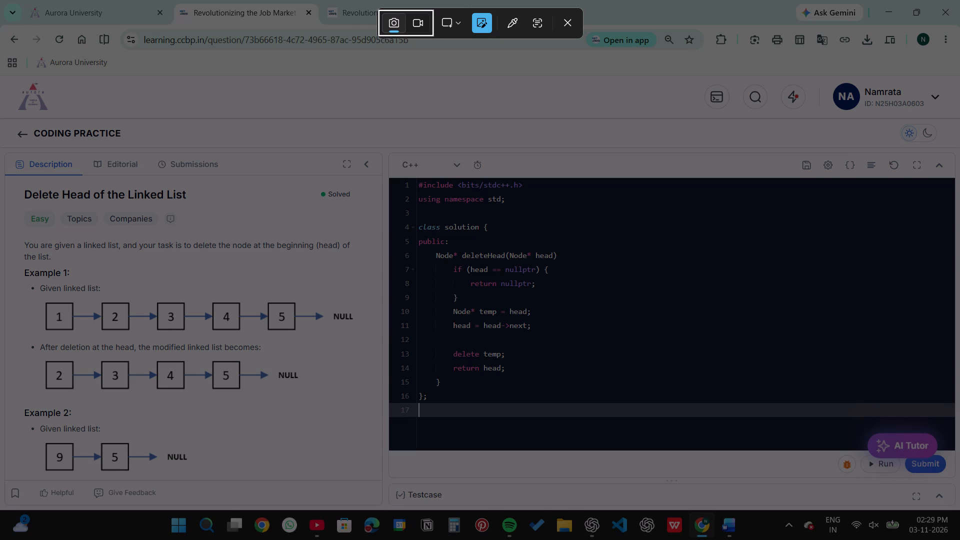
drag(0, 76, 959, 516)
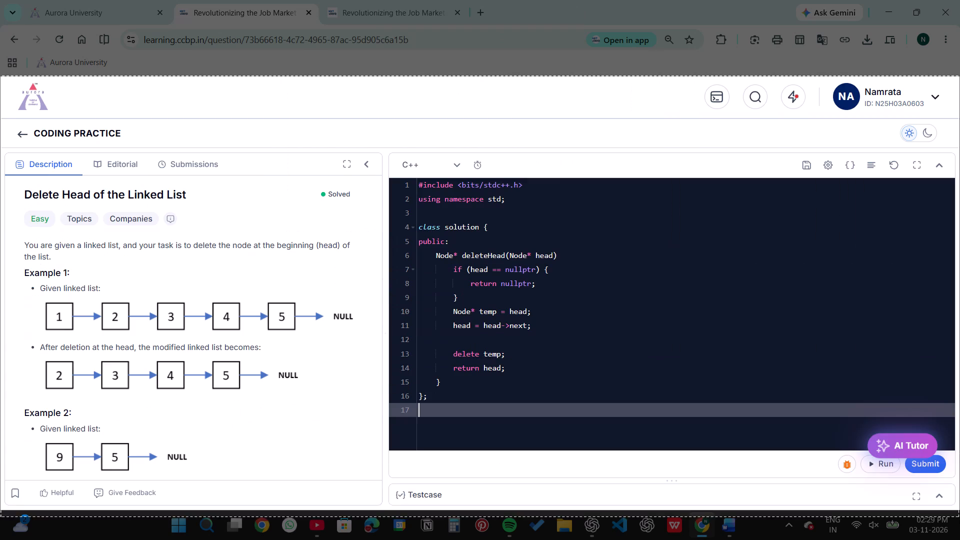
drag(959, 516, 959, 509)
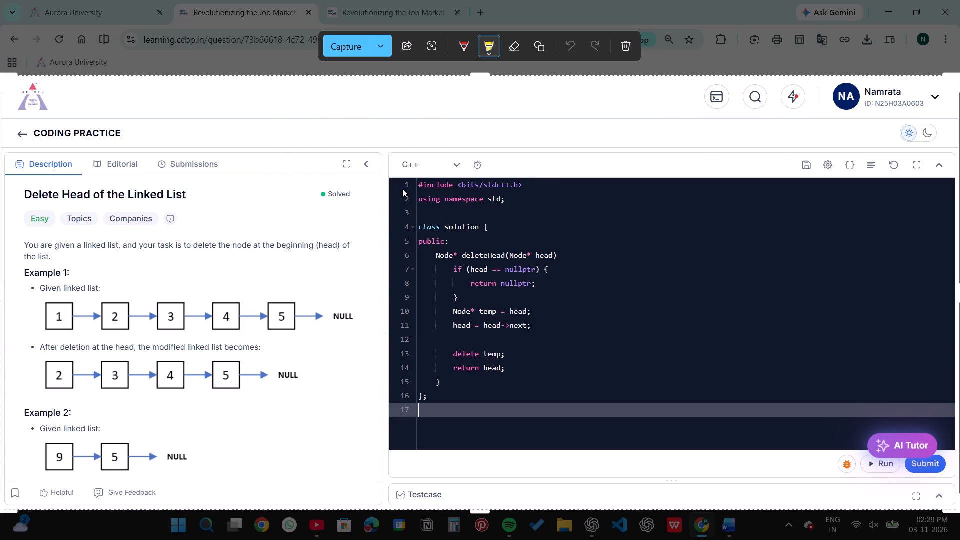
click(346, 45)
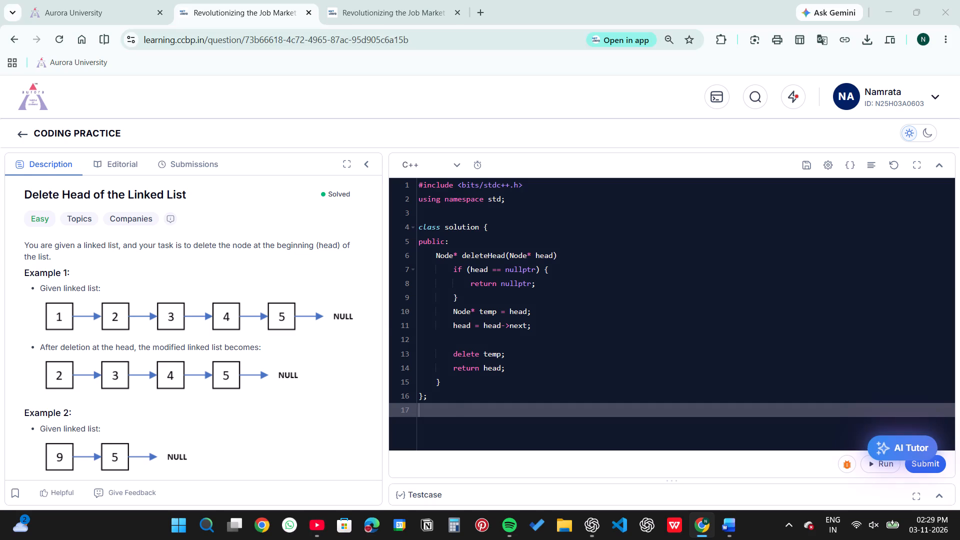
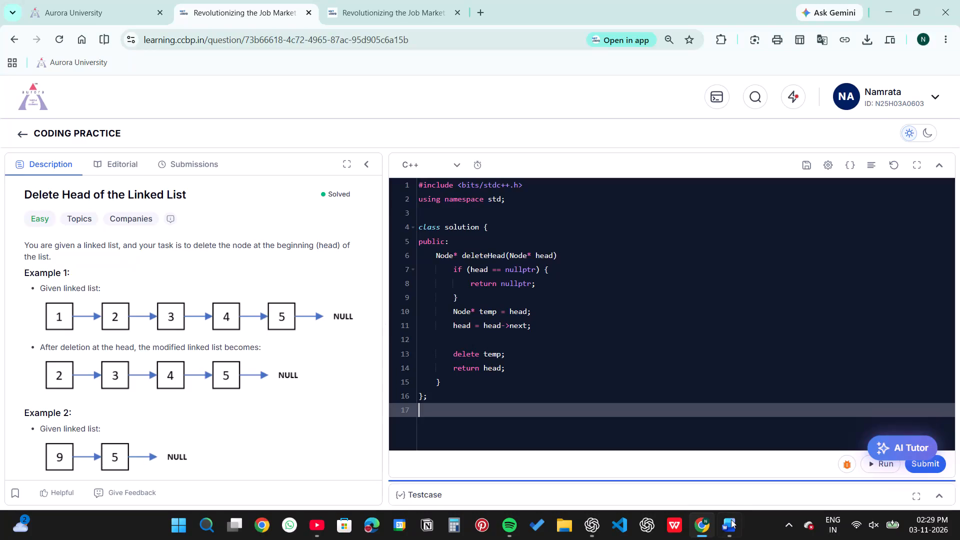
Switch to Word and paste the captured screenshot below section 2.1's "A. Implementation (Code)" heading, adding an empty line after it.
click(730, 526)
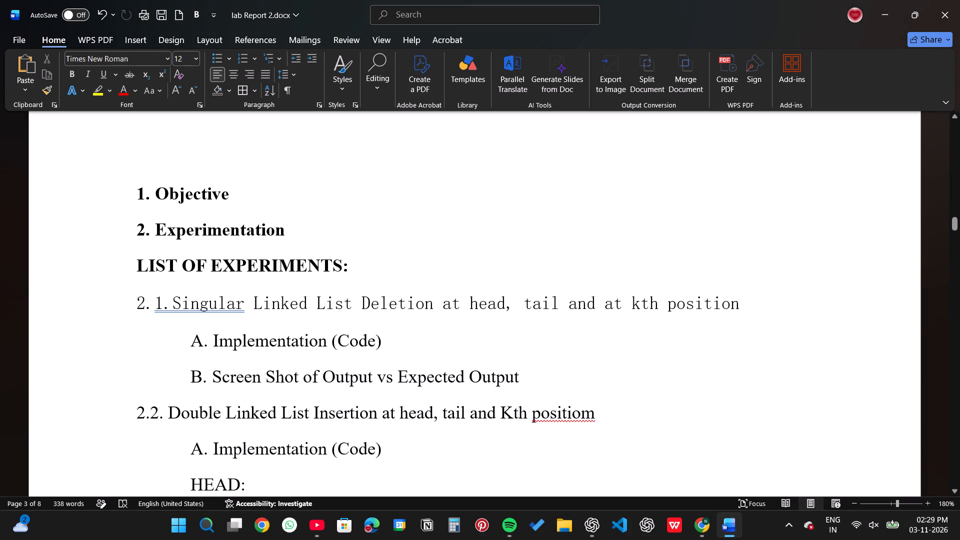
scroll(409, 330, down, 1)
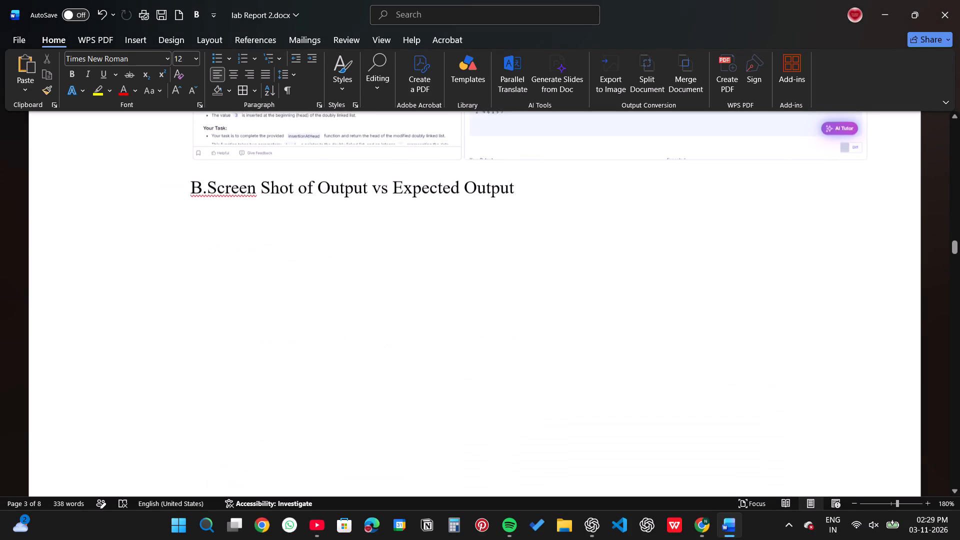
scroll(409, 330, down, 2)
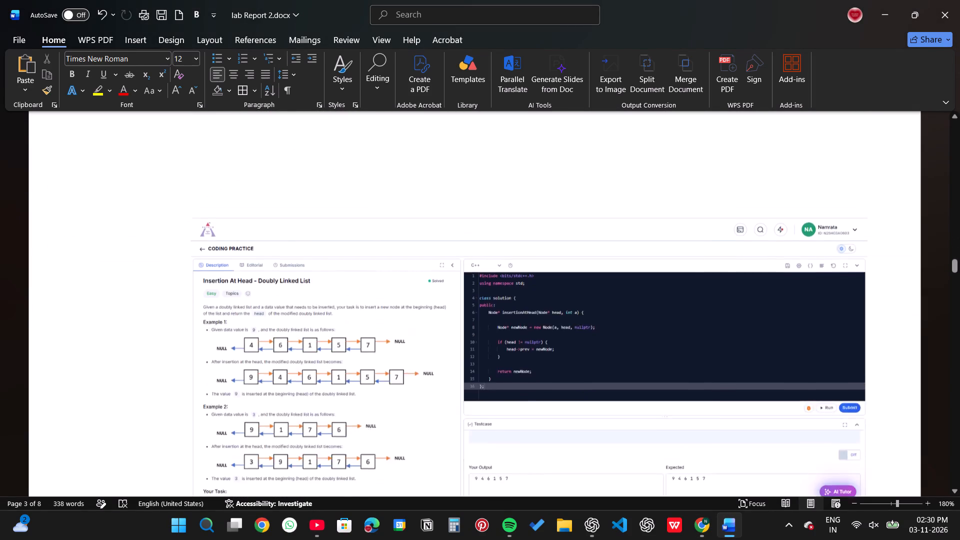
scroll(409, 330, down, 5)
scroll(409, 330, up, 2)
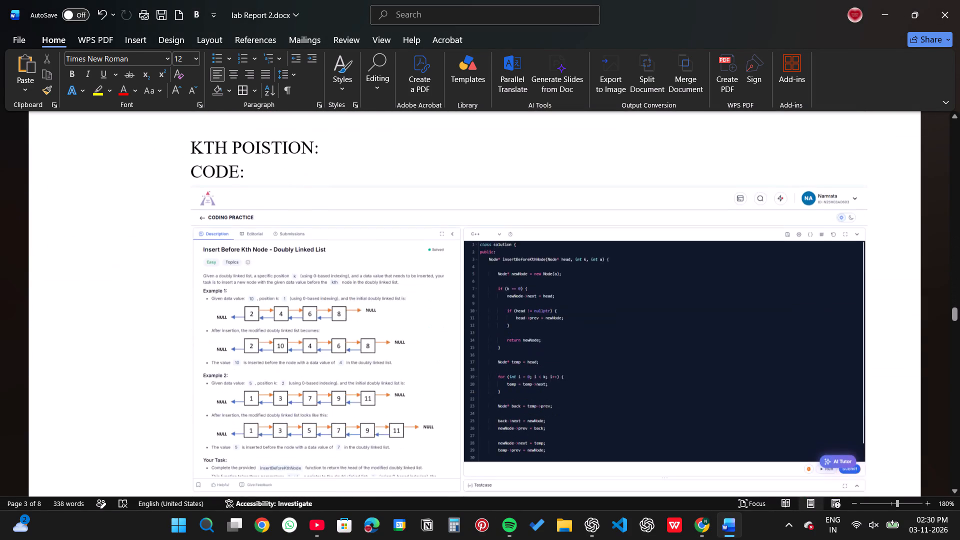
scroll(409, 330, up, 8)
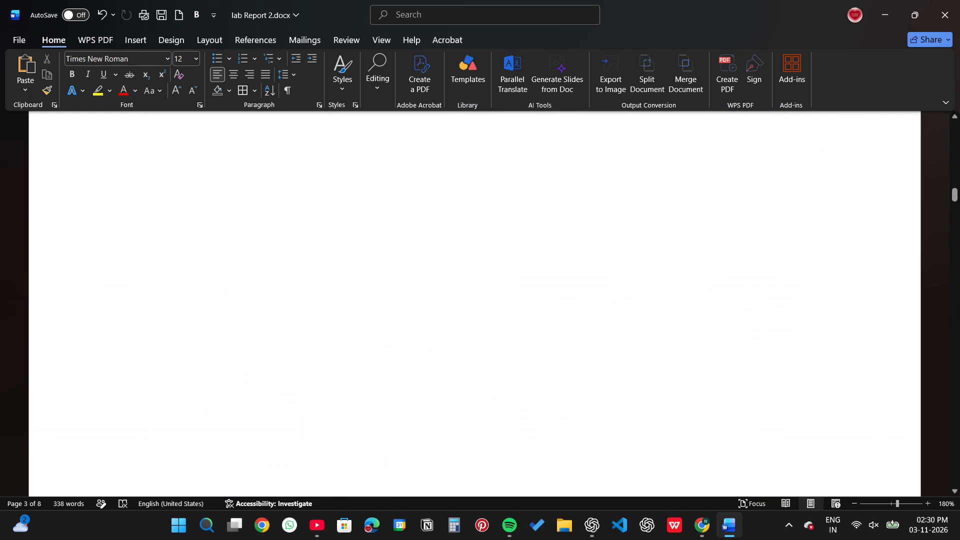
scroll(409, 330, down, 6)
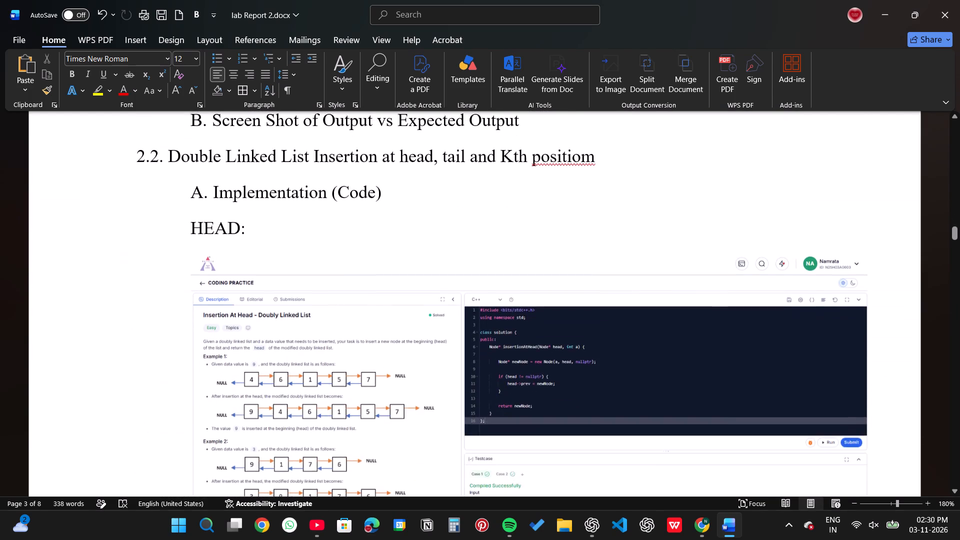
click(388, 368)
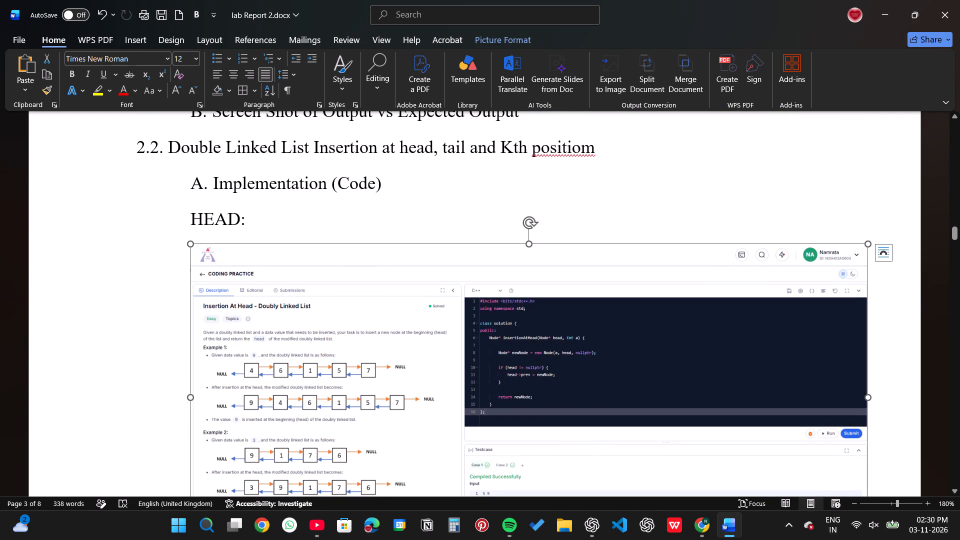
scroll(388, 368, up, 1)
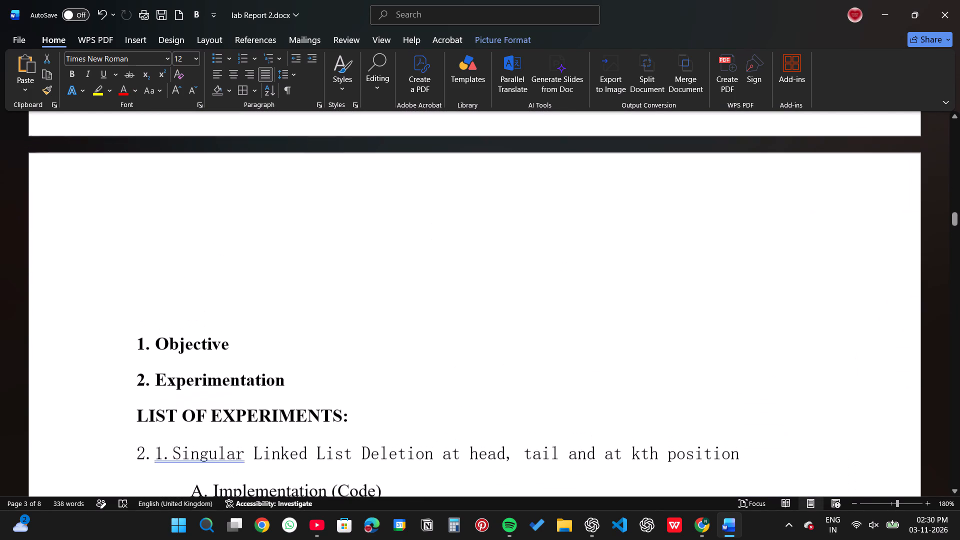
scroll(388, 368, up, 1)
click(393, 185)
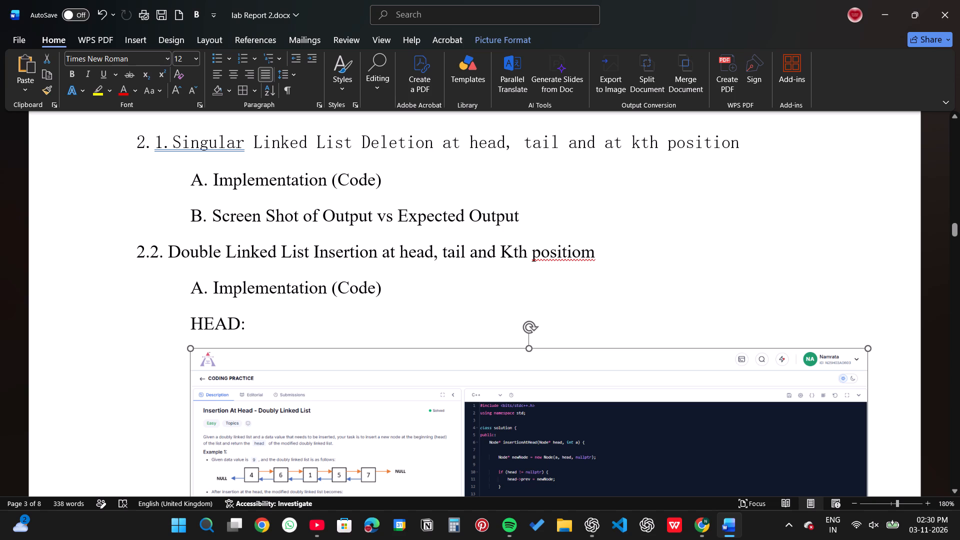
key(Return)
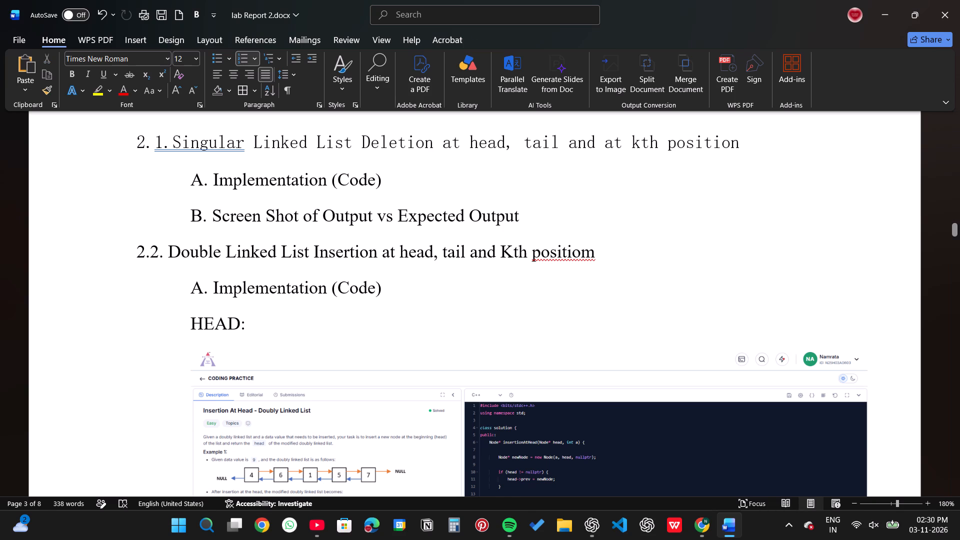
key(BackSpace)
key(ctrl+v)
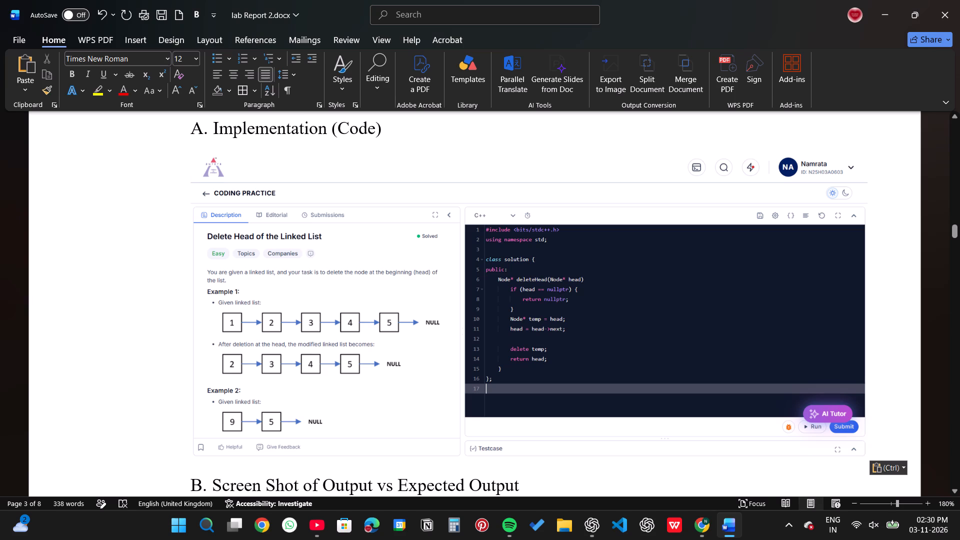
key(Return)
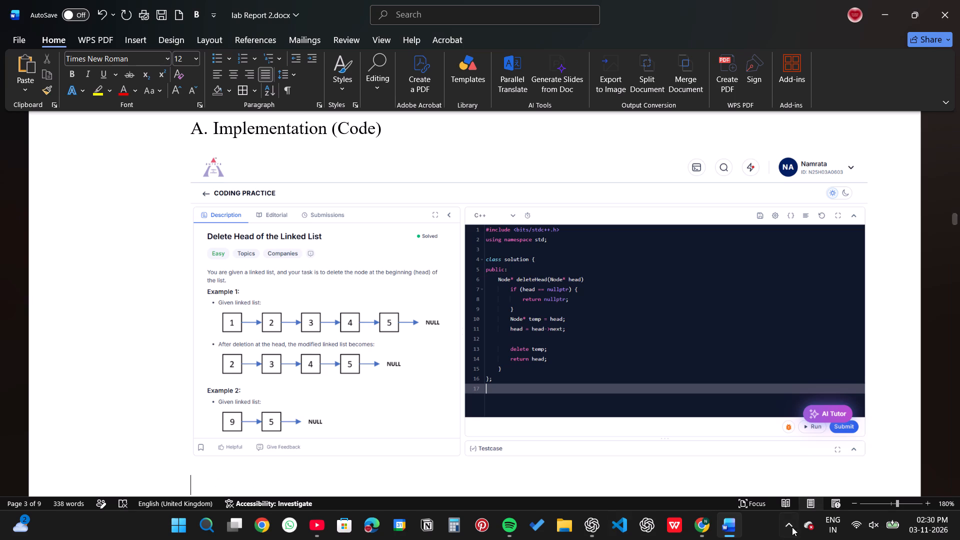
Switch to Chrome, enlarge the Testcase area, run the cleaned deleteHead code and examine the test results.
click(700, 530)
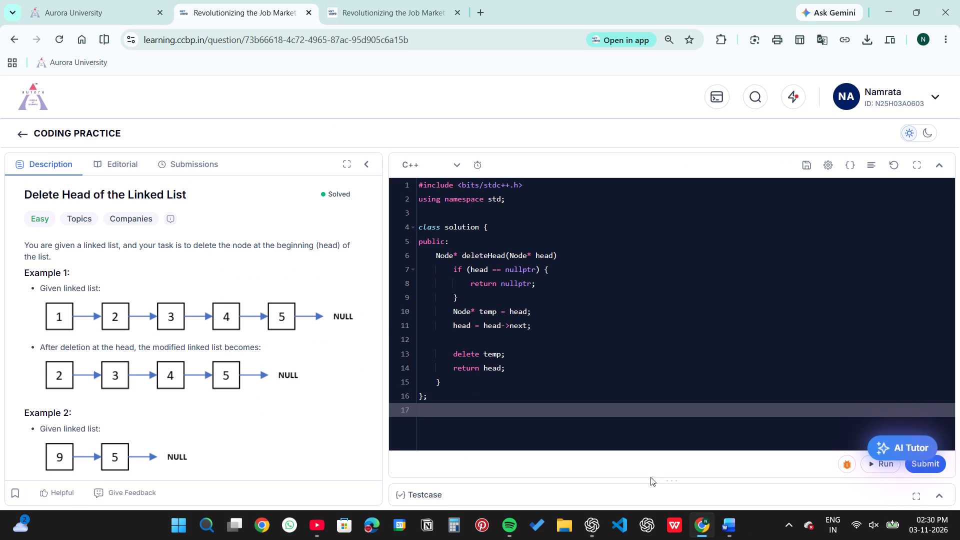
drag(665, 482, 642, 358)
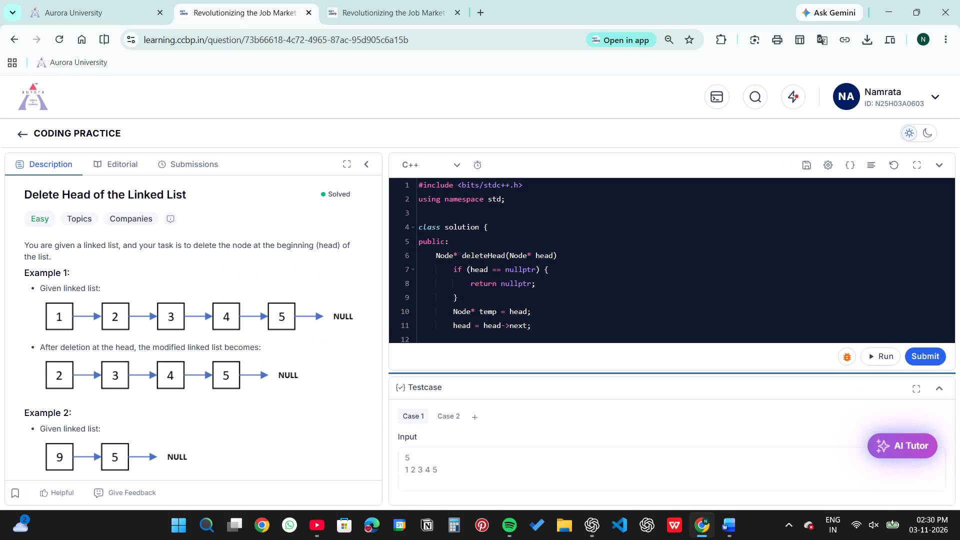
drag(642, 358, 642, 284)
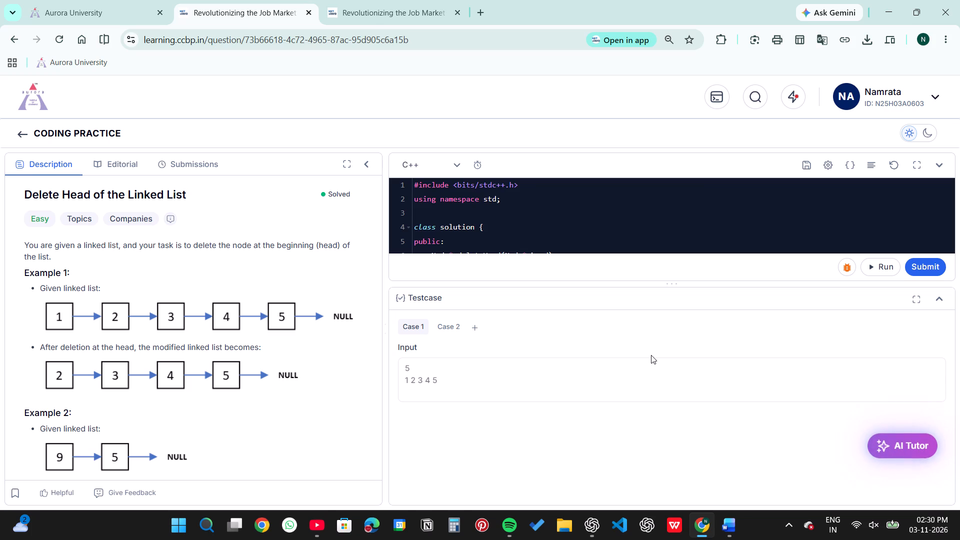
click(877, 266)
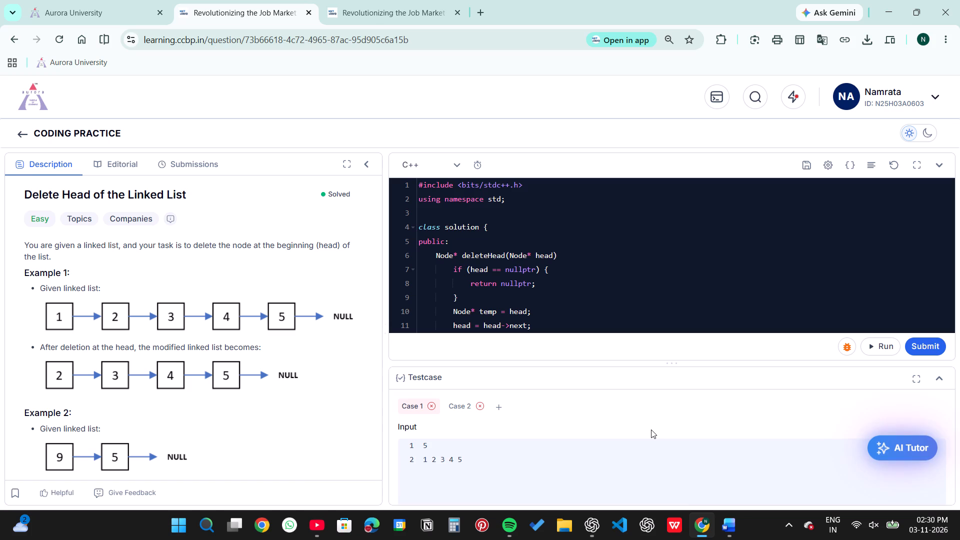
scroll(651, 429, down, 2)
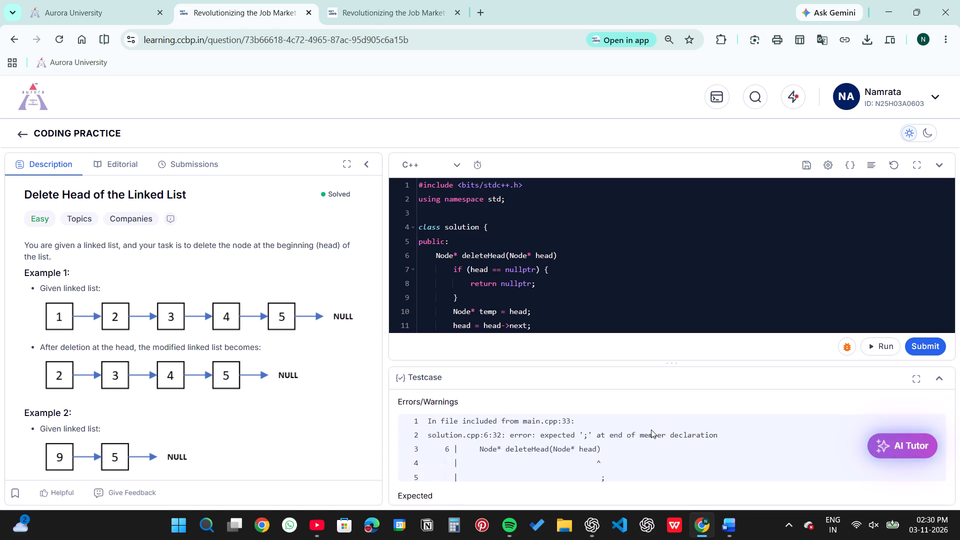
scroll(651, 429, down, 2)
click(559, 239)
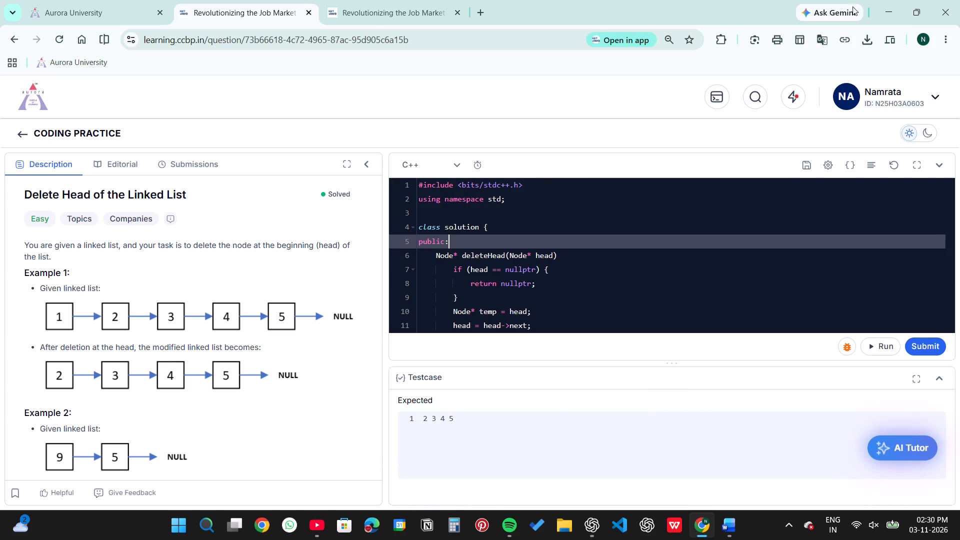
Ask Gemini about the shared Delete Head of the Linked List page with the prompt "a".
click(825, 9)
click(786, 462)
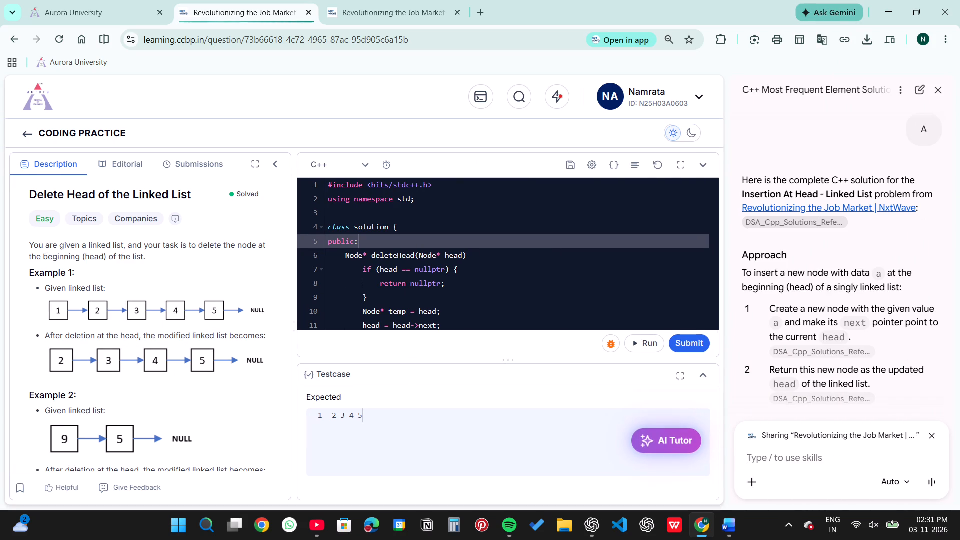
key(a)
key(Return)
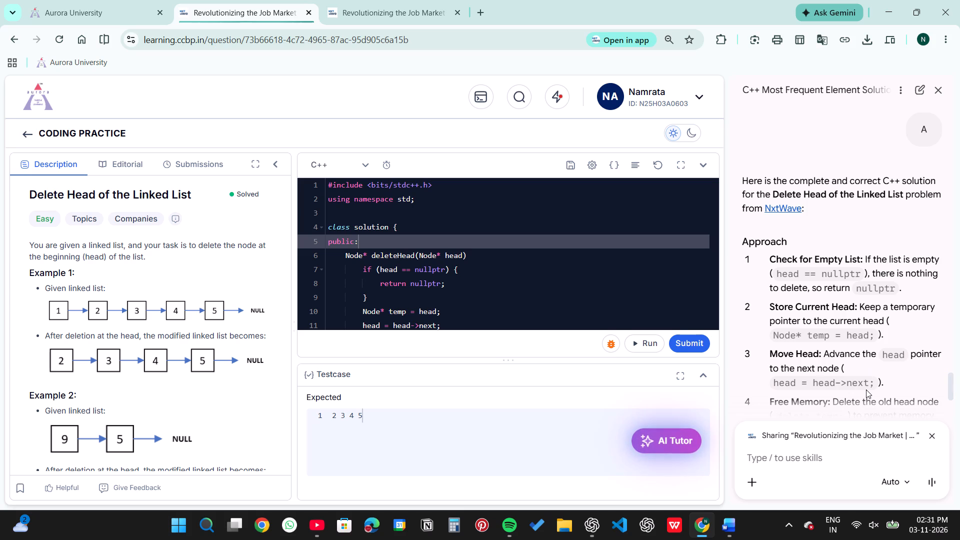
Replace all code in the exercise editor with Gemini's C++ solution for deleting the list head.
scroll(866, 389, down, 4)
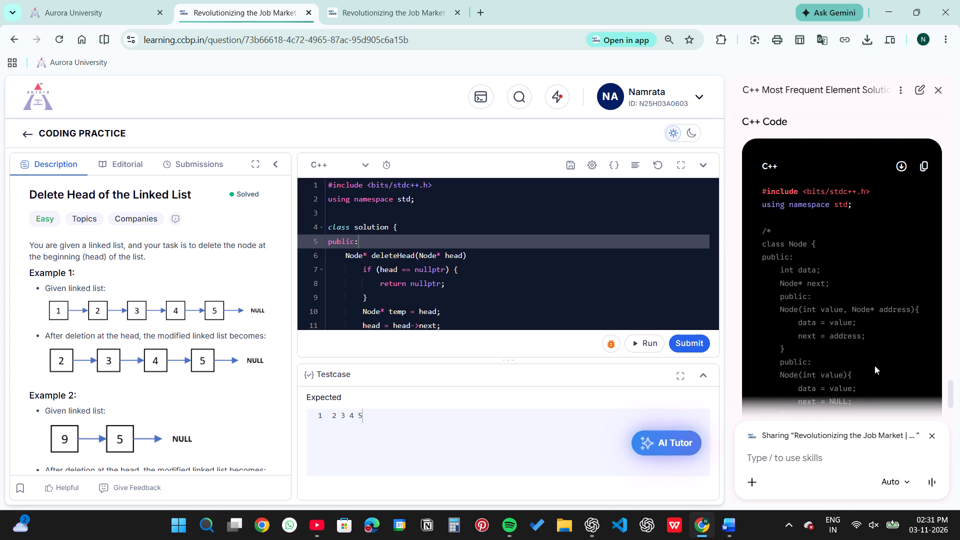
click(924, 167)
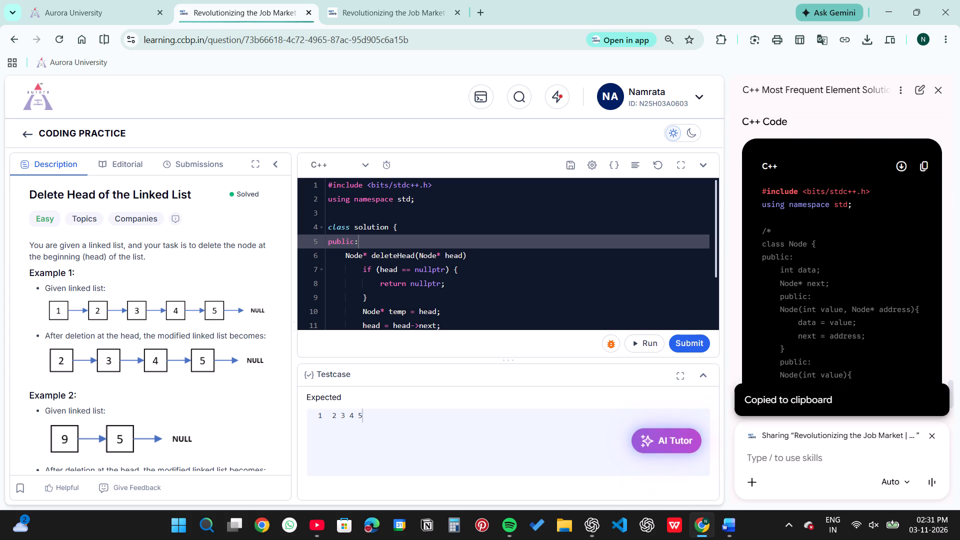
click(457, 301)
key(ctrl+a)
key(ctrl+v)
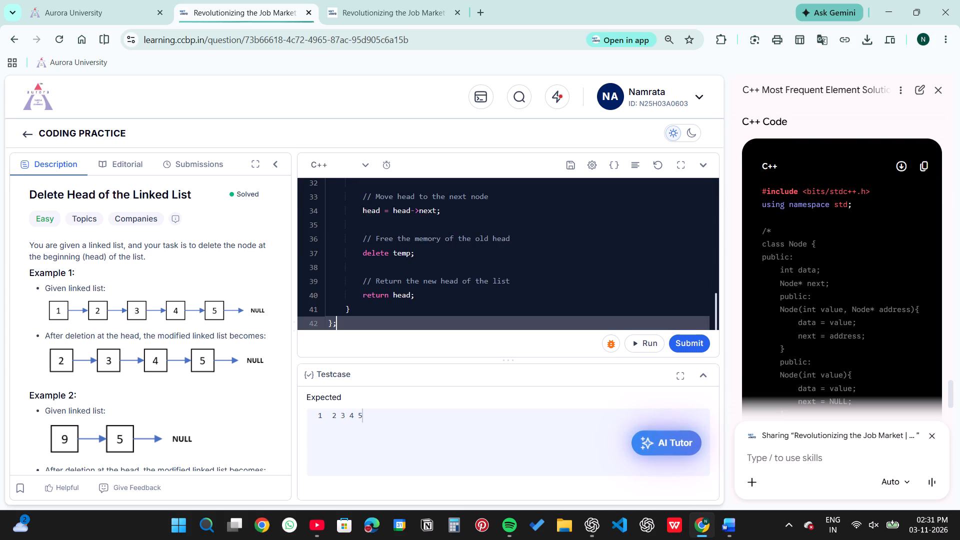
Run the pasted solution against the test cases and close the Gemini assistant.
click(651, 346)
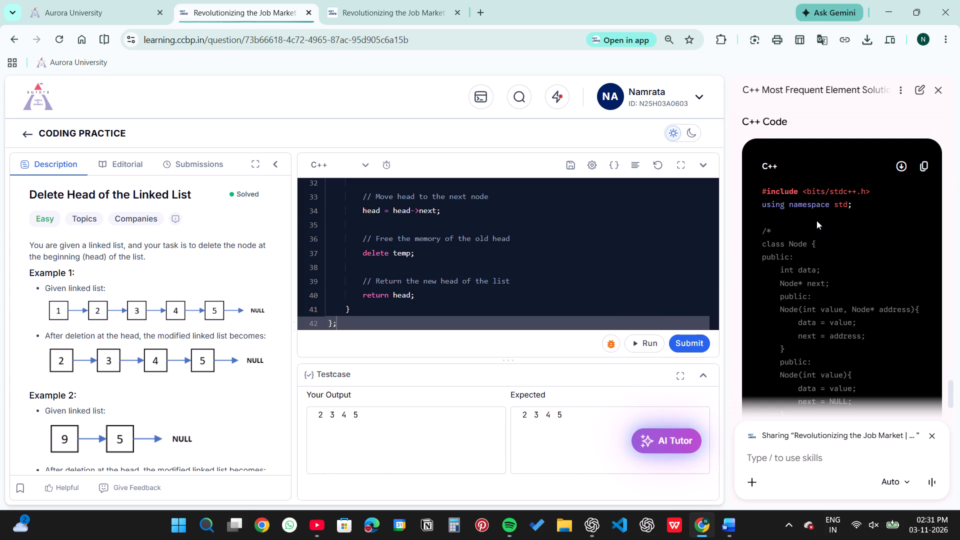
click(940, 86)
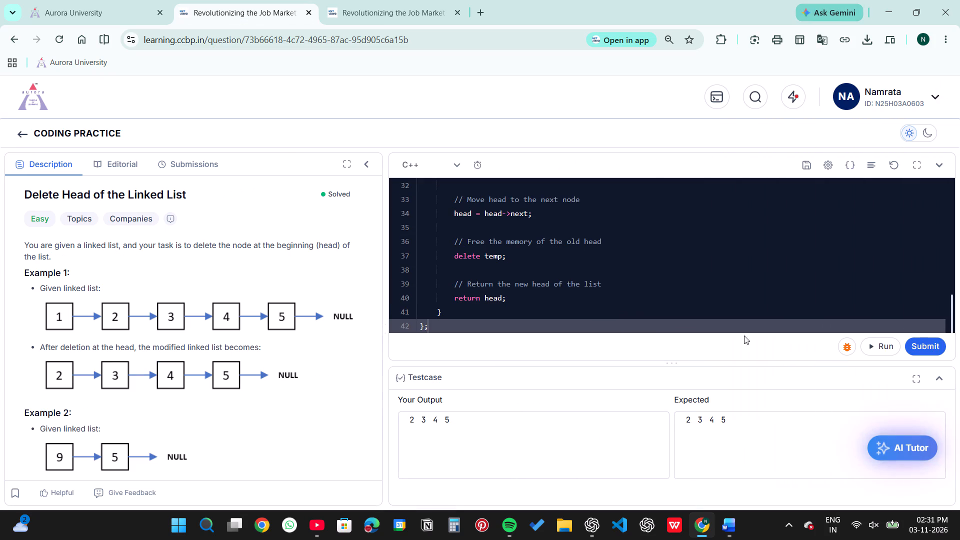
Resize the Testcase area to show Case 1's input, Your Output and Expected beneath the first five code lines.
scroll(627, 413, up, 1)
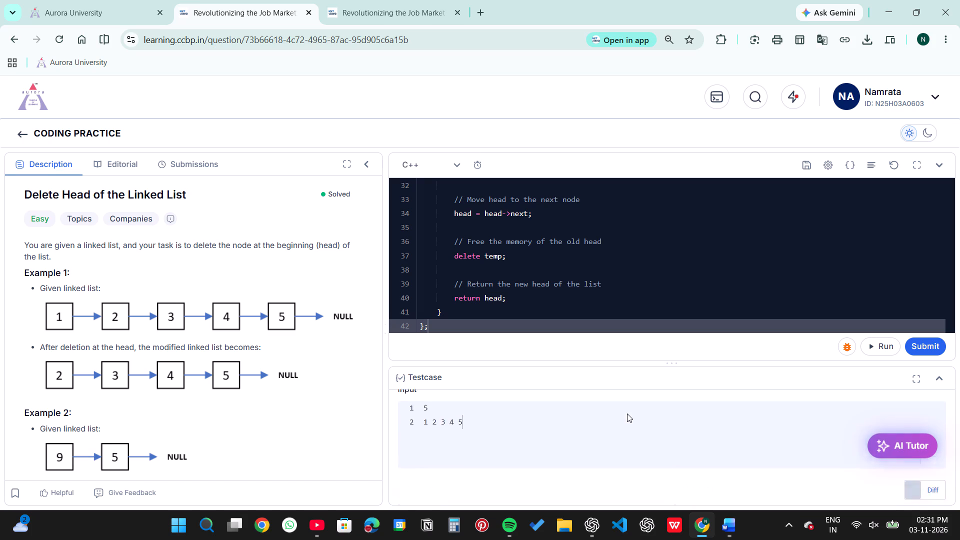
scroll(627, 413, up, 1)
drag(669, 362, 656, 168)
scroll(643, 256, up, 1)
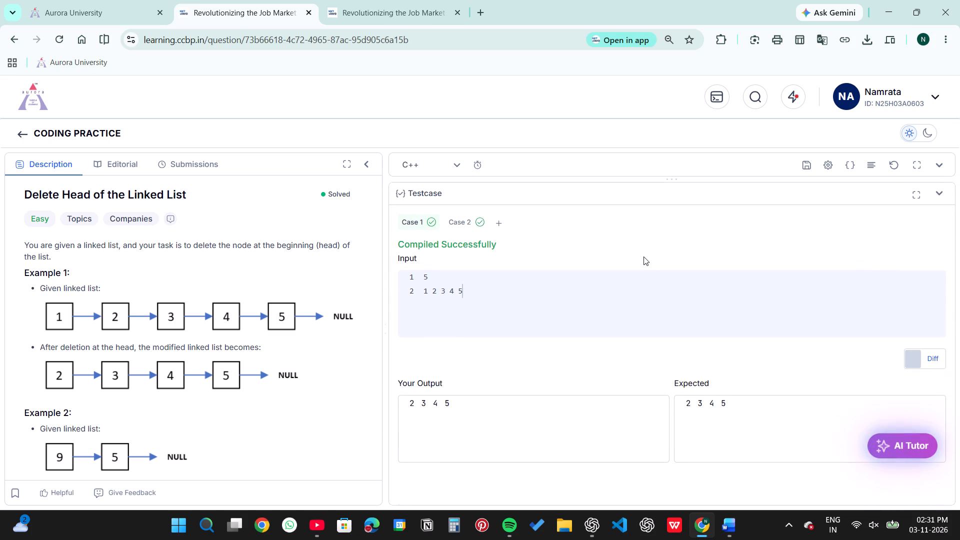
key(Print)
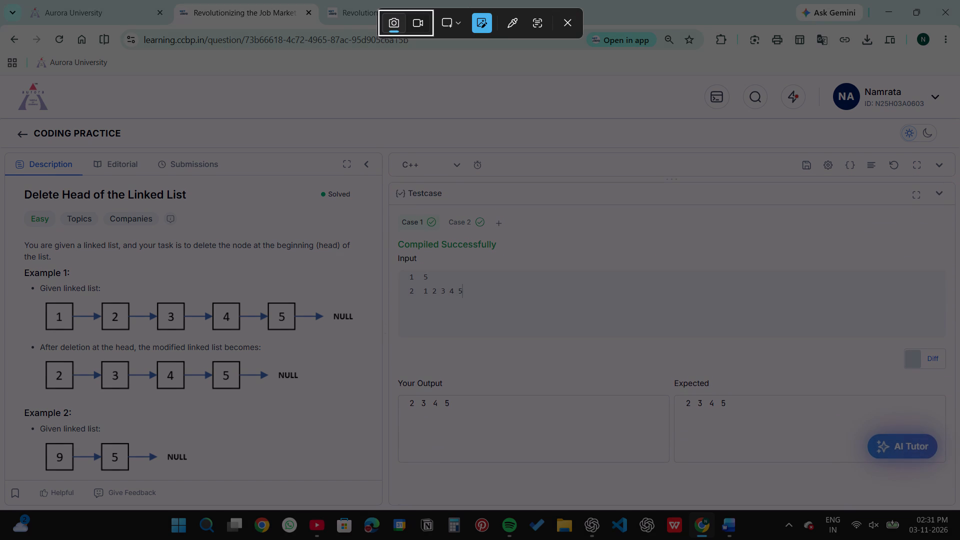
key(Escape)
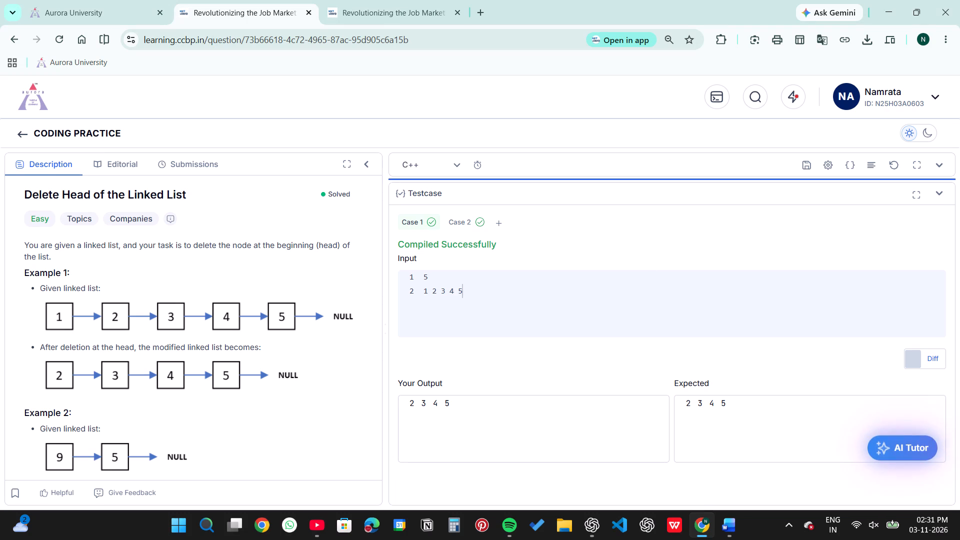
drag(671, 179, 674, 248)
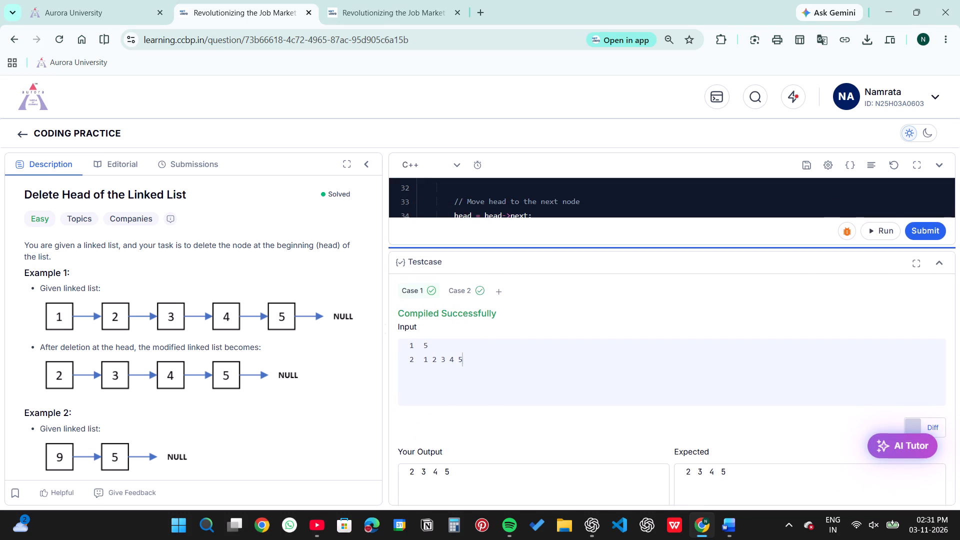
drag(674, 248, 676, 276)
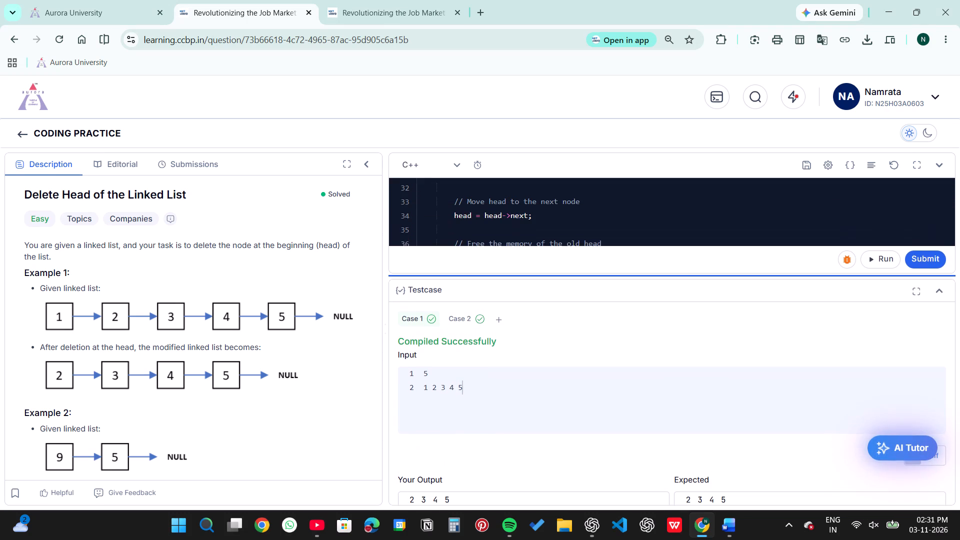
scroll(656, 240, up, 12)
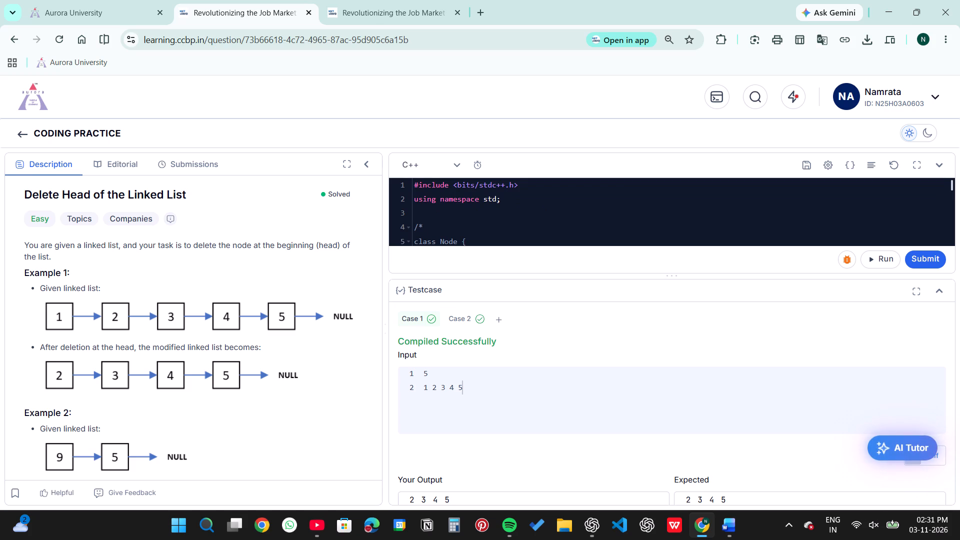
Capture a screenshot of the Delete Head of the Linked List page, from the site header to just above the taskbar.
key(Print)
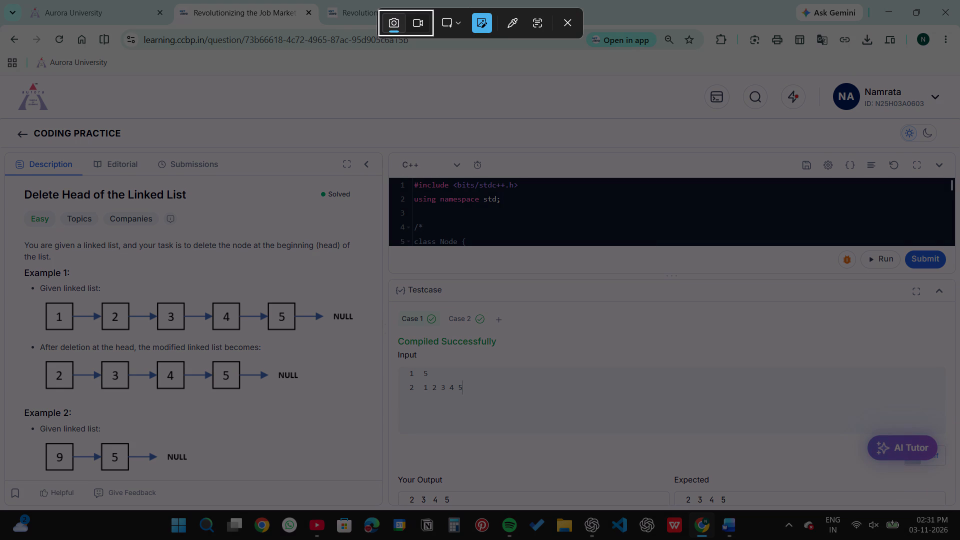
drag(1, 75, 247, 250)
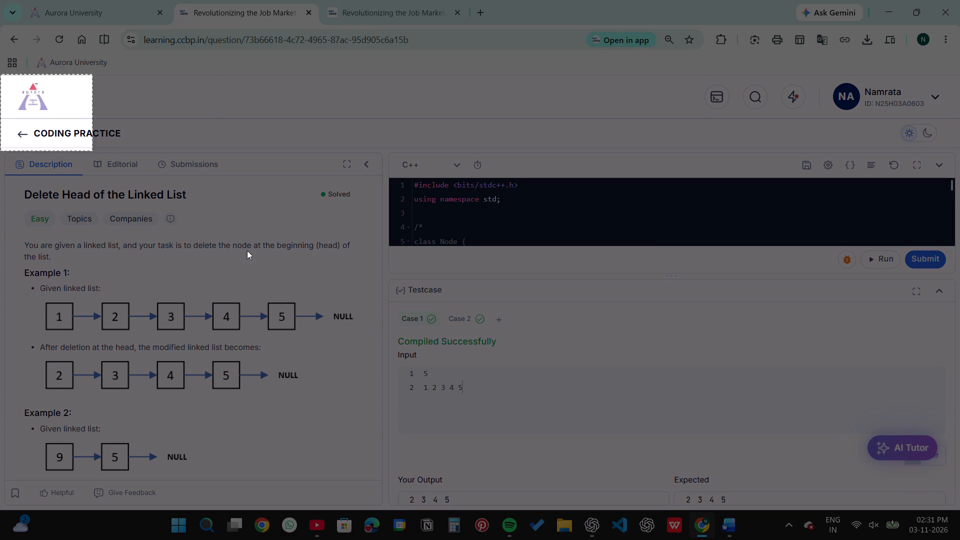
drag(247, 250, 959, 539)
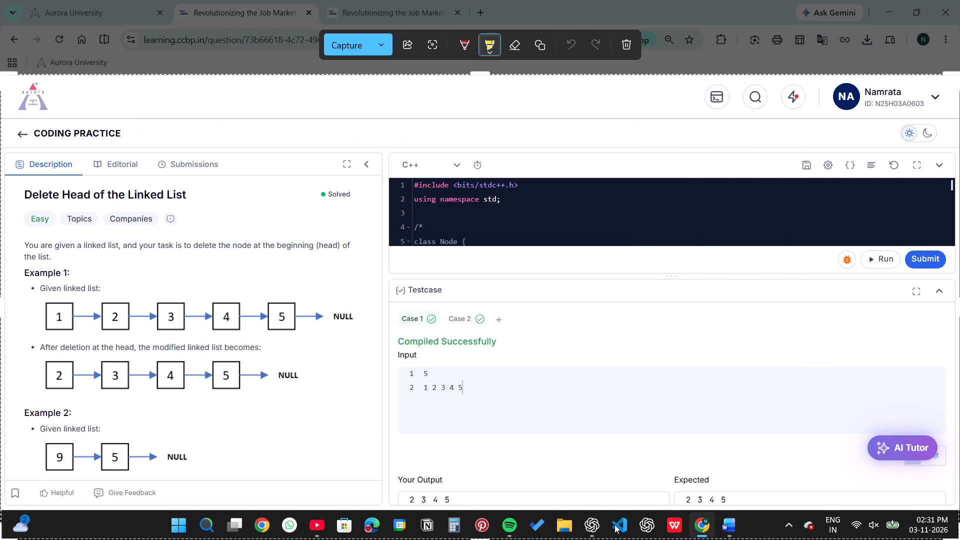
drag(481, 539, 485, 508)
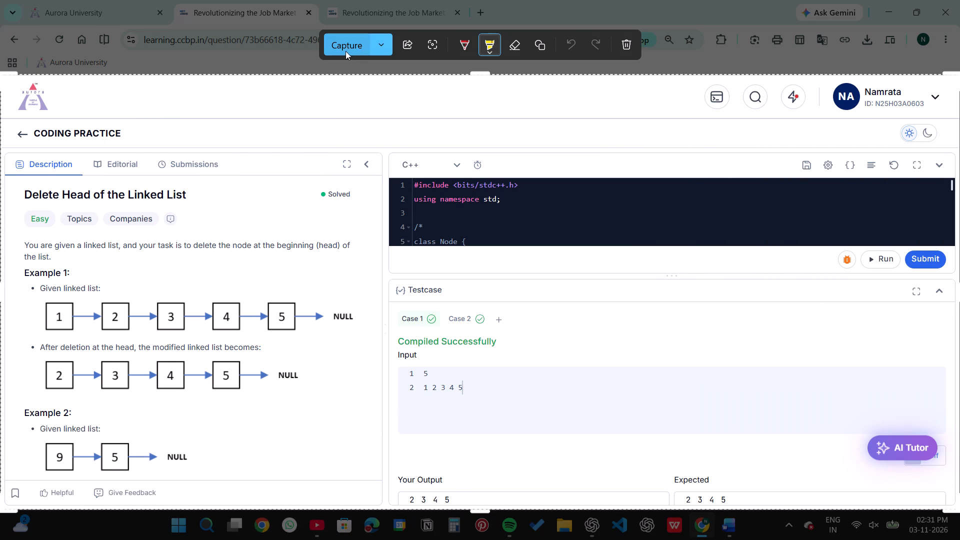
click(345, 51)
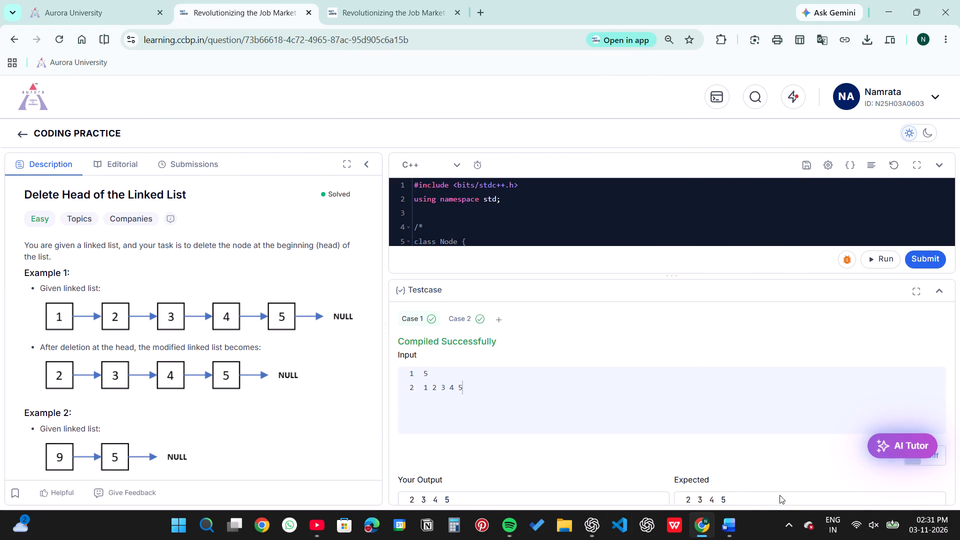
Paste the Delete Head output capture into lab Report 2 in Word below the code screenshot, and add an empty line after it.
click(717, 536)
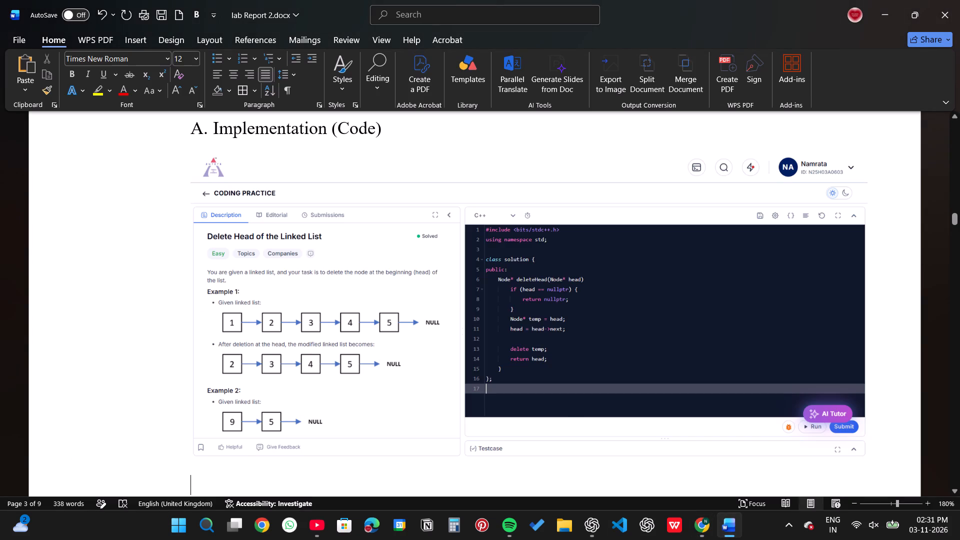
key(ctrl+v)
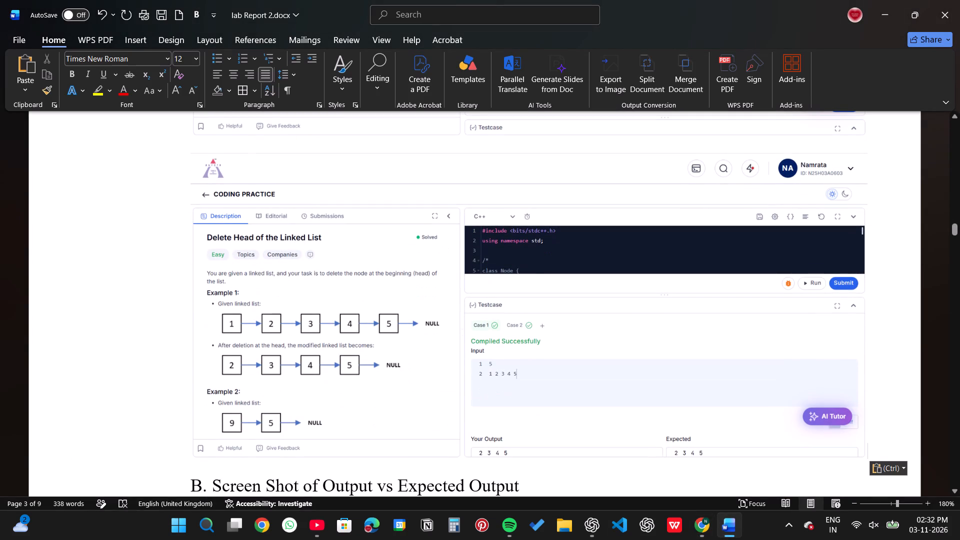
scroll(803, 426, up, 1)
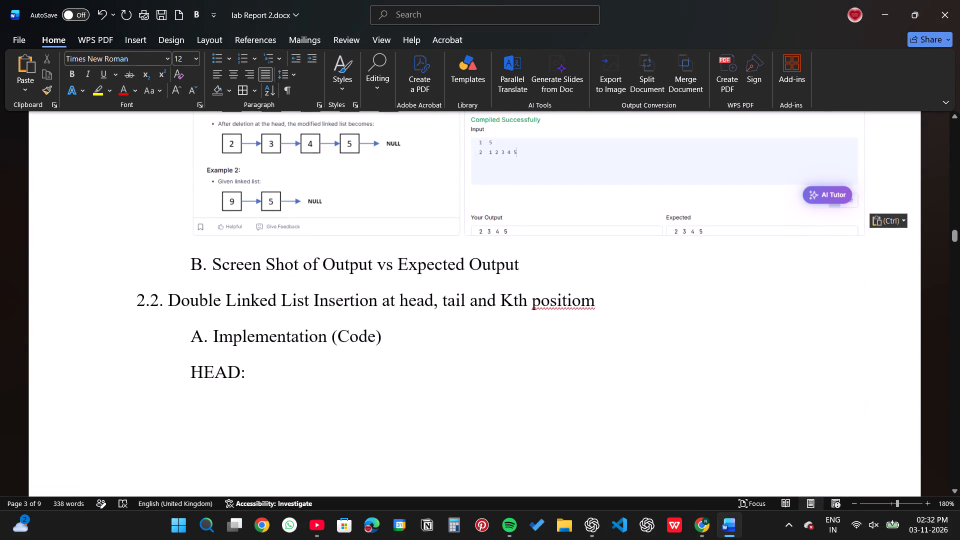
scroll(803, 426, up, 1)
key(Return)
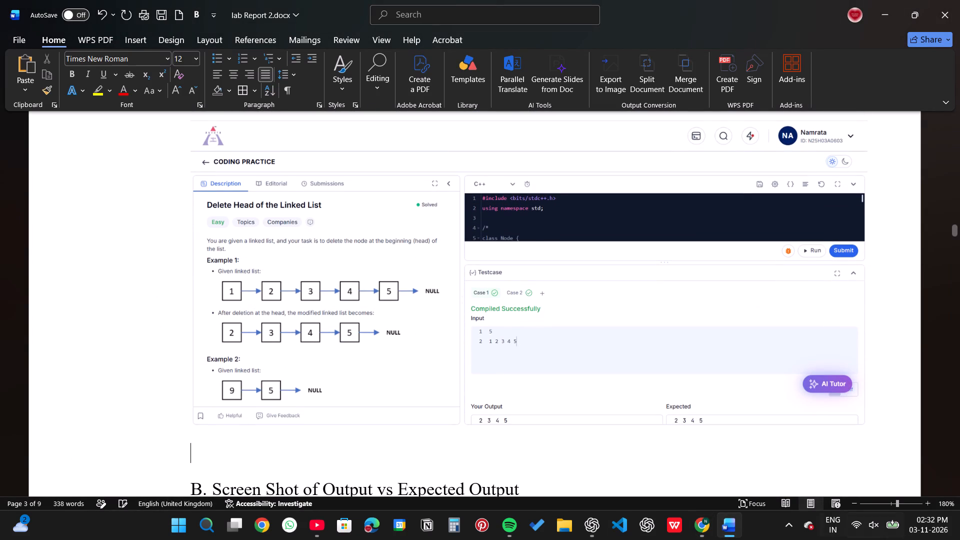
Switch back to Chrome and open the Delete Tail of the Linked List exercise from the Coding Practice list.
click(703, 522)
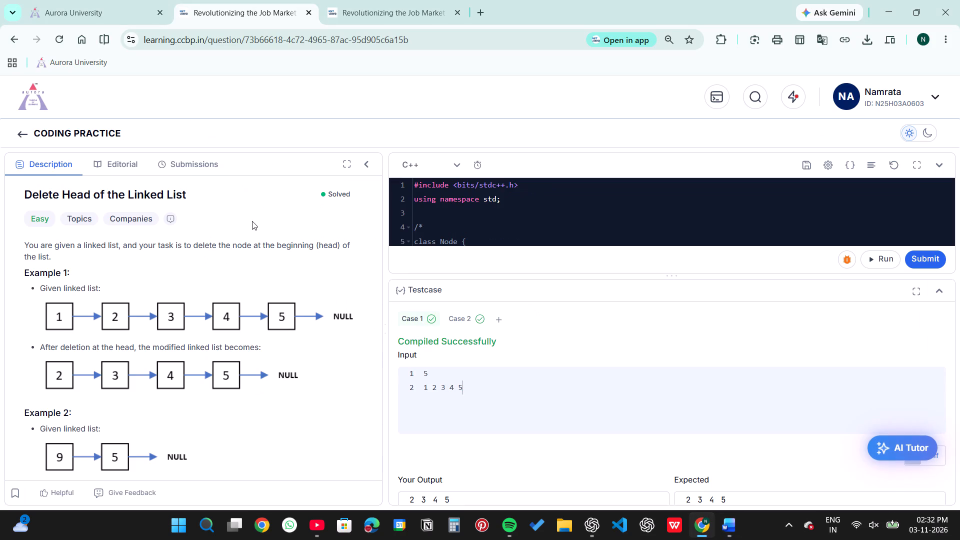
click(15, 134)
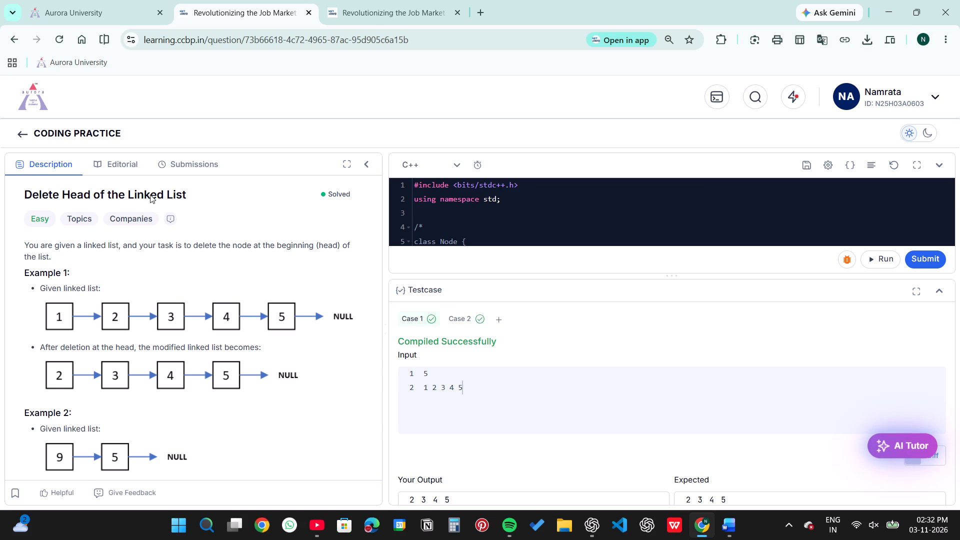
click(24, 135)
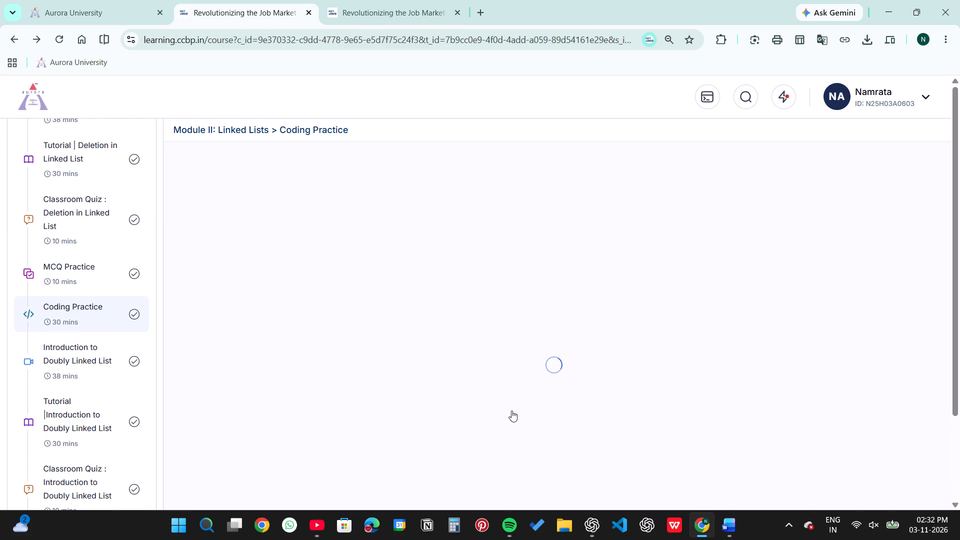
double_click(398, 278)
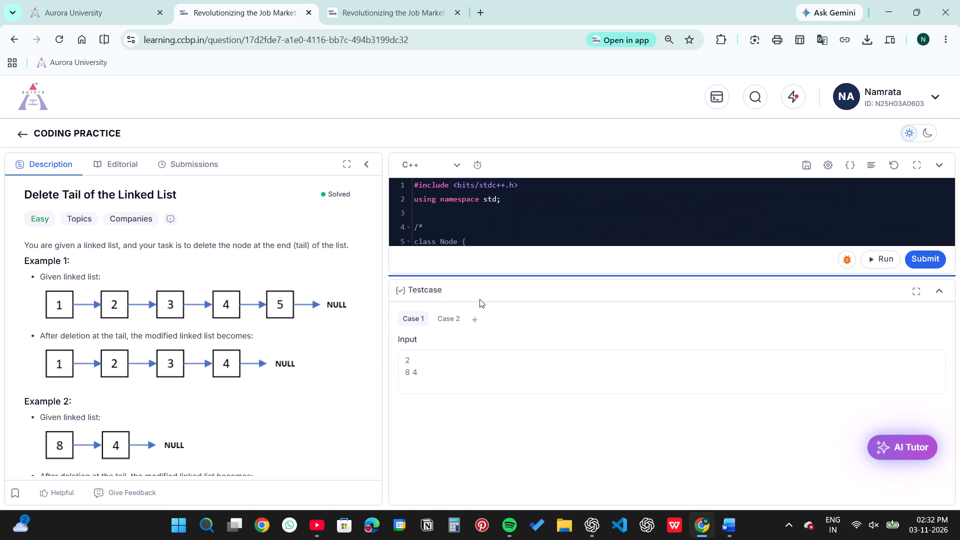
Enlarge the code editor to review the deleteTail solution through its last line, and run it against the test cases.
drag(676, 274, 693, 494)
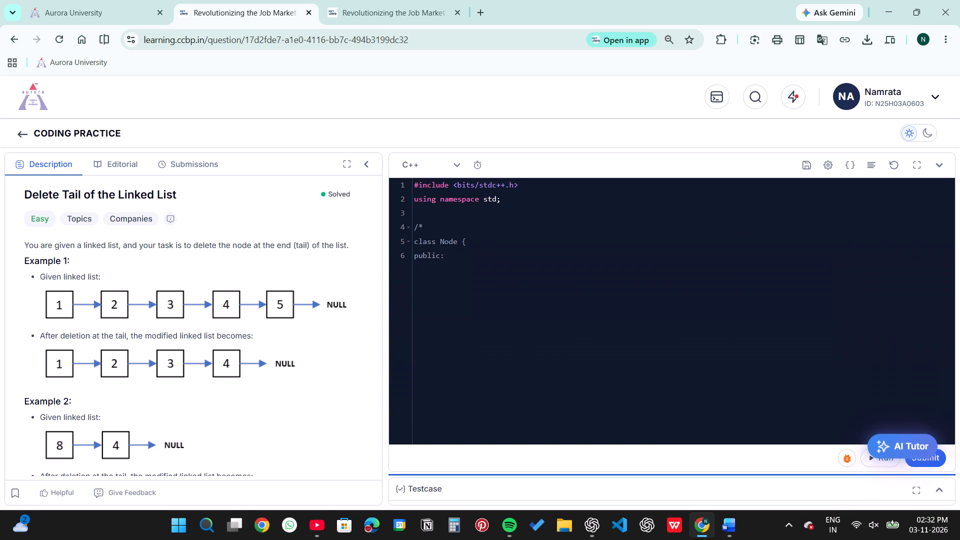
drag(693, 494, 688, 536)
scroll(651, 381, down, 4)
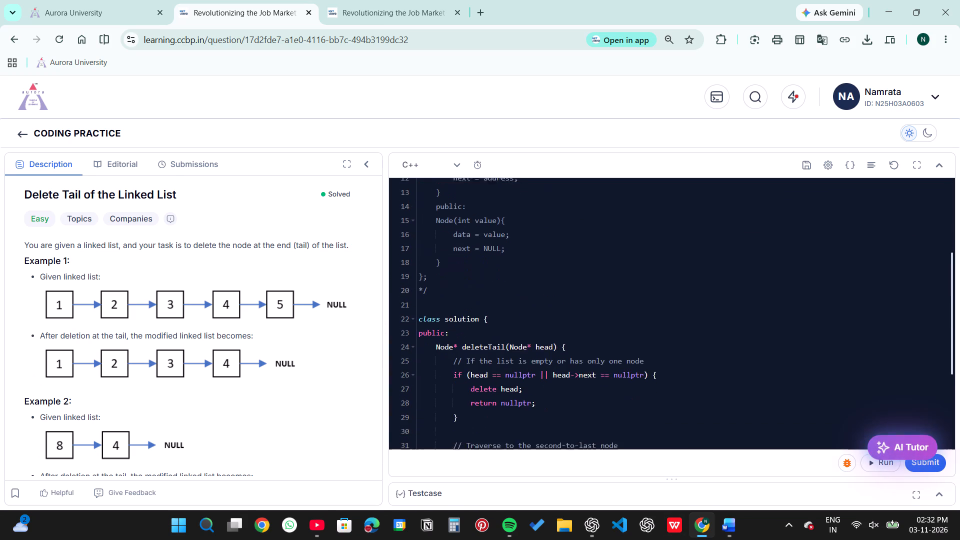
scroll(651, 381, down, 8)
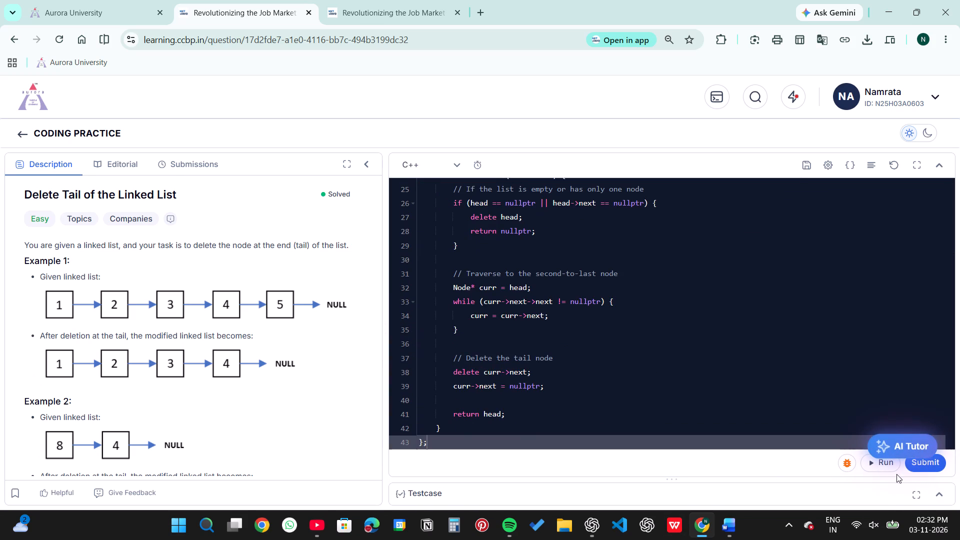
click(880, 465)
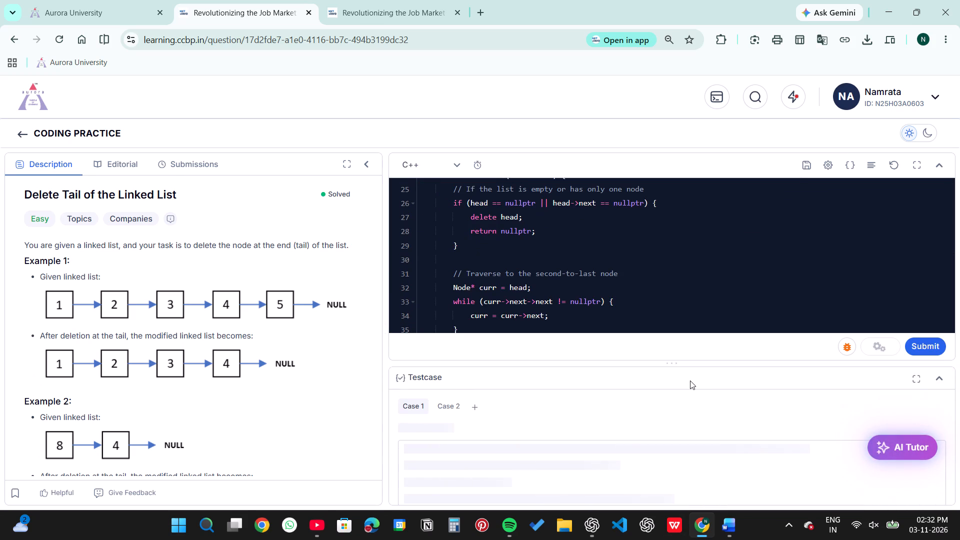
Resize the Testcase area to show Case 1's input, Your Output and Expected beneath the first lines of the deleteTail code.
scroll(690, 380, down, 1)
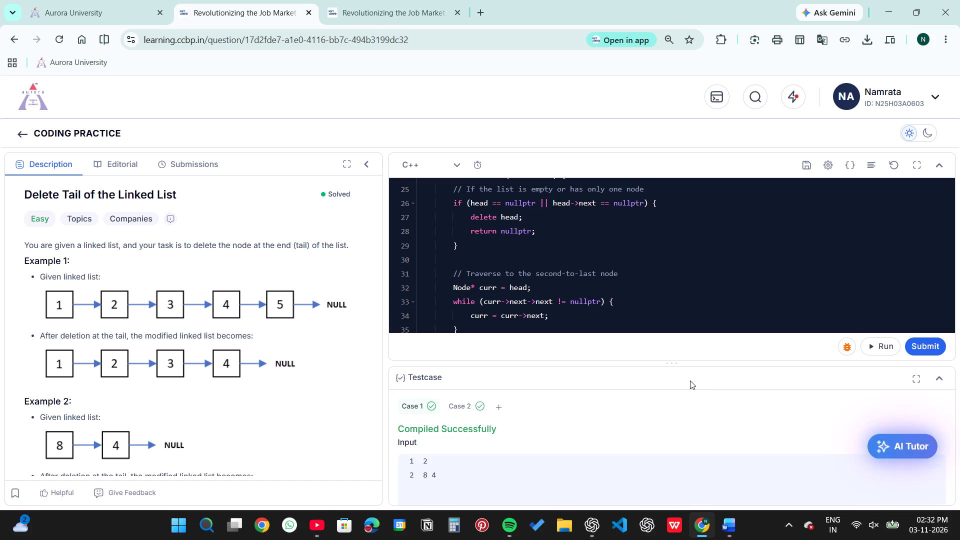
scroll(690, 380, down, 1)
drag(665, 366, 648, 181)
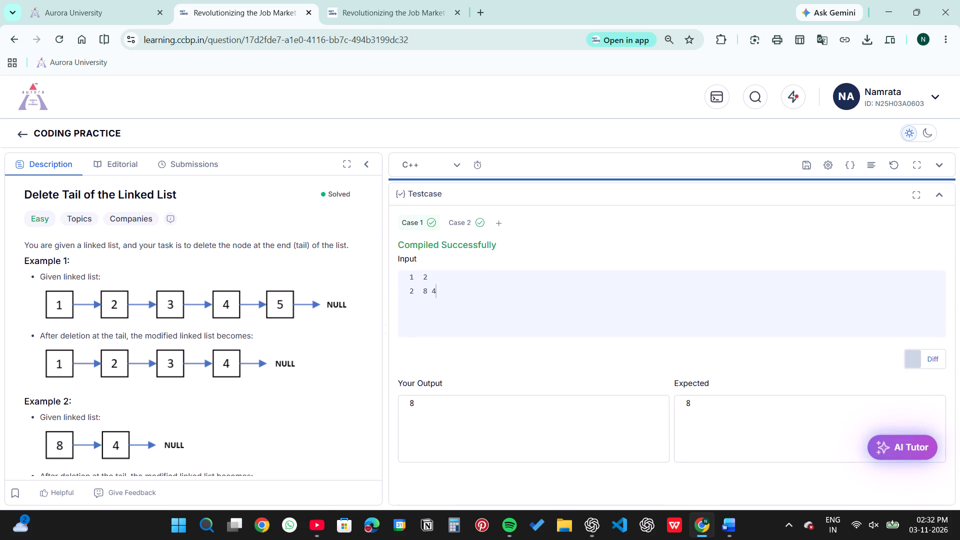
scroll(670, 284, up, 1)
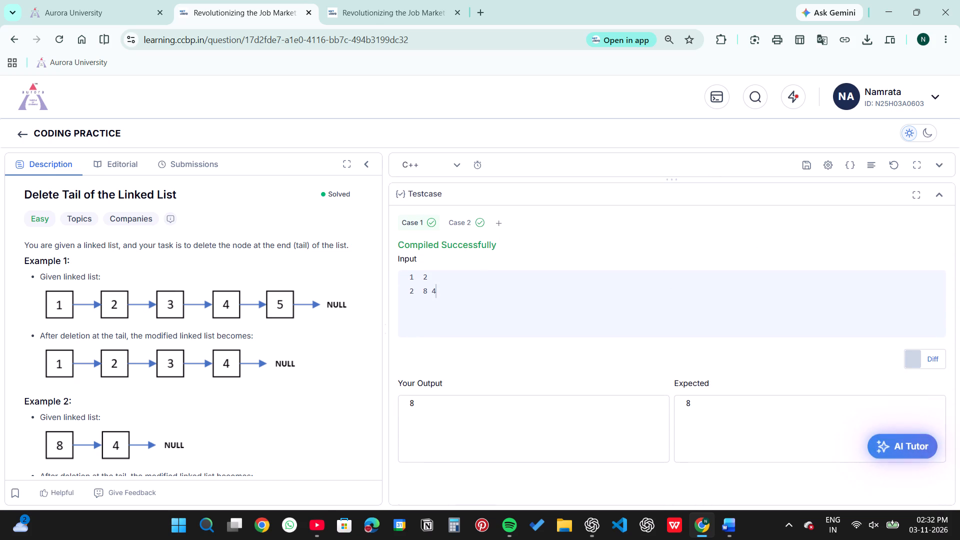
drag(665, 182, 676, 326)
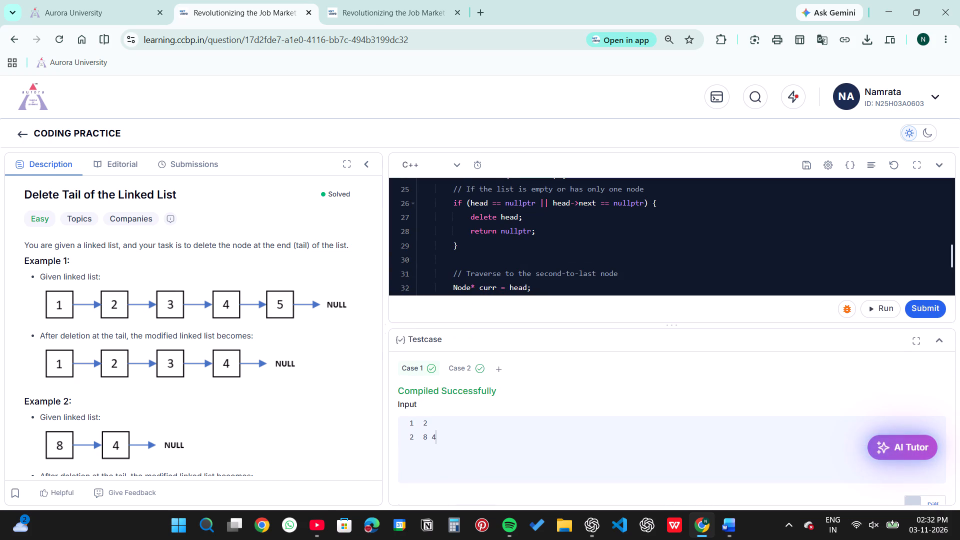
scroll(672, 243, up, 6)
scroll(655, 445, down, 2)
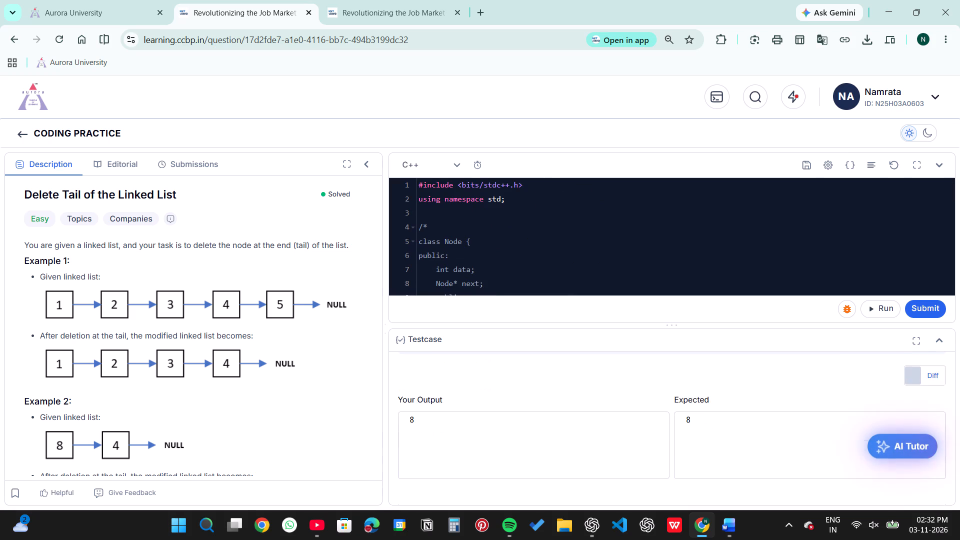
scroll(655, 445, down, 2)
scroll(655, 445, up, 1)
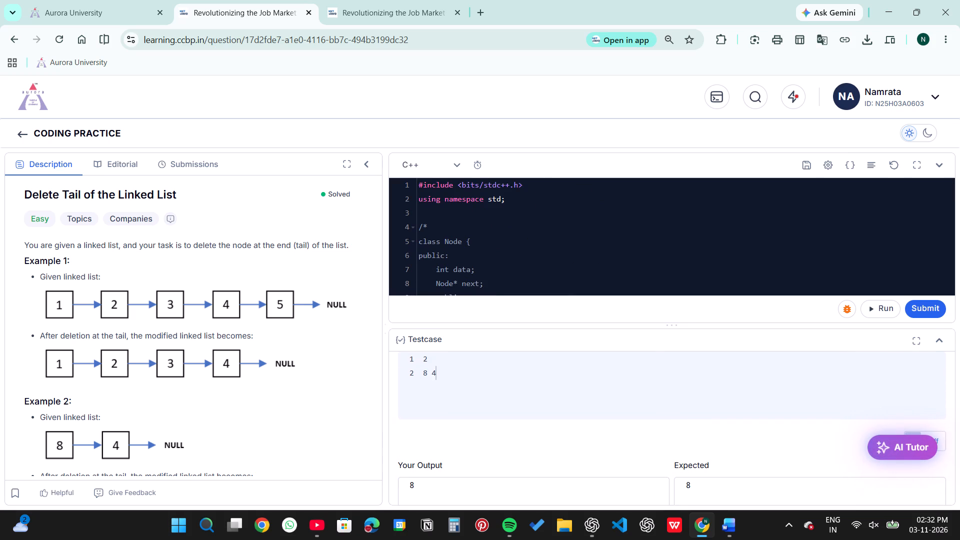
drag(671, 326, 665, 274)
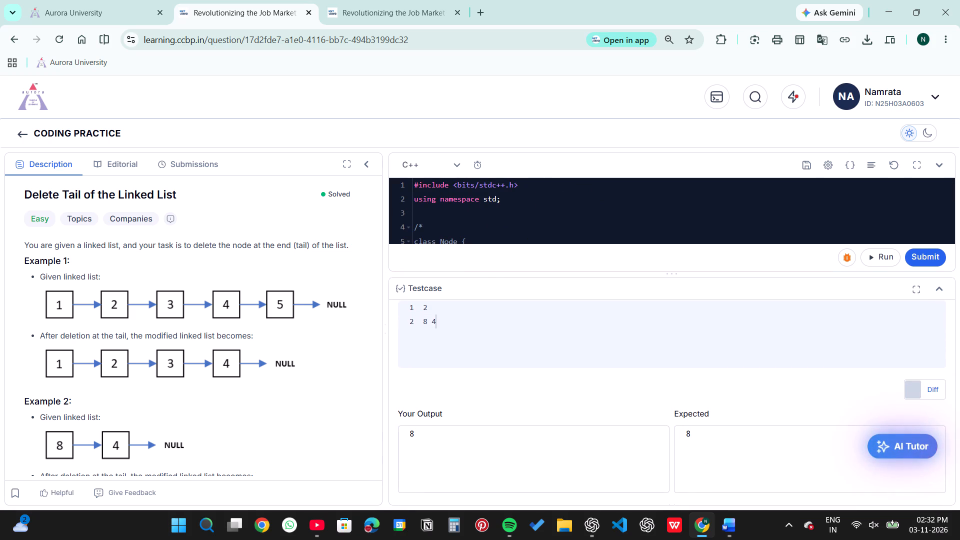
scroll(678, 362, up, 1)
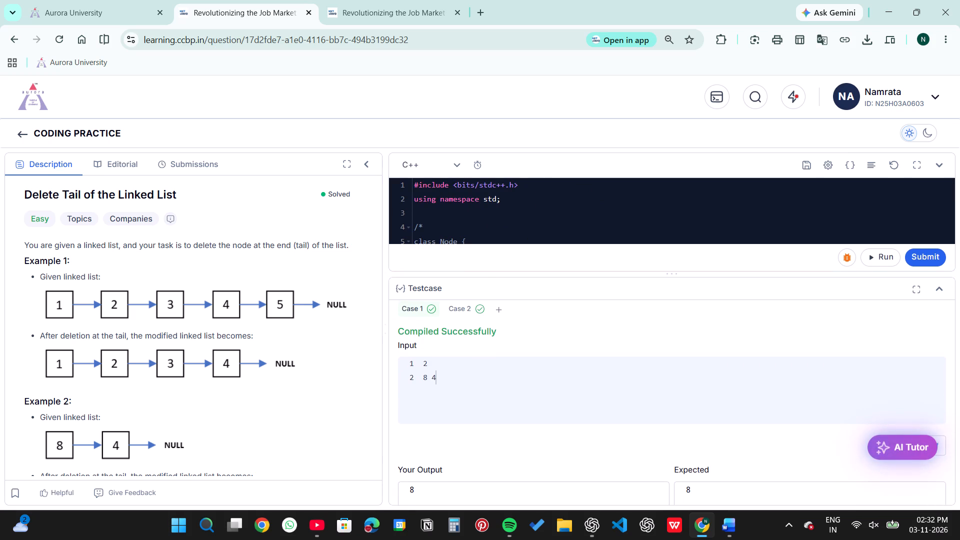
Capture a screenshot of the Delete Tail of the Linked List page, from the site header to just above the taskbar.
key(Print)
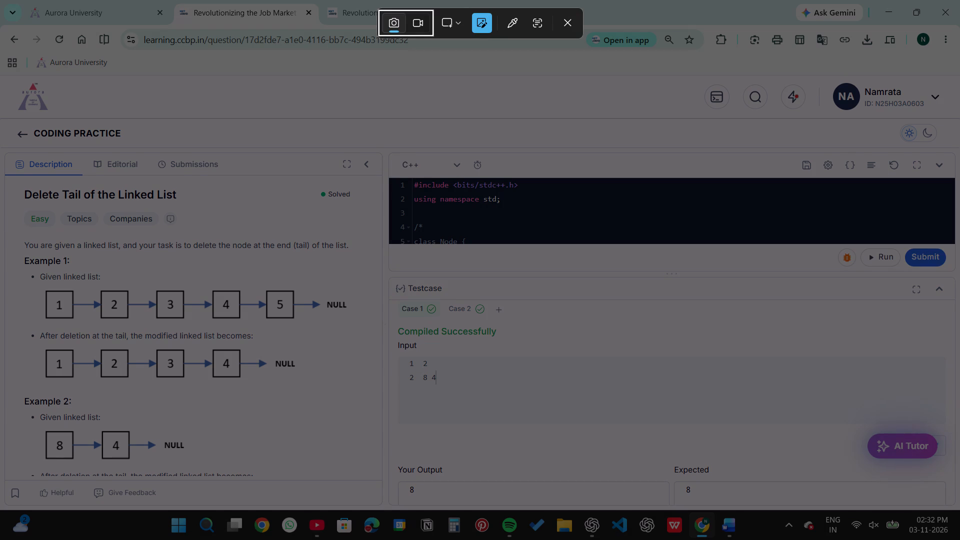
drag(0, 76, 624, 296)
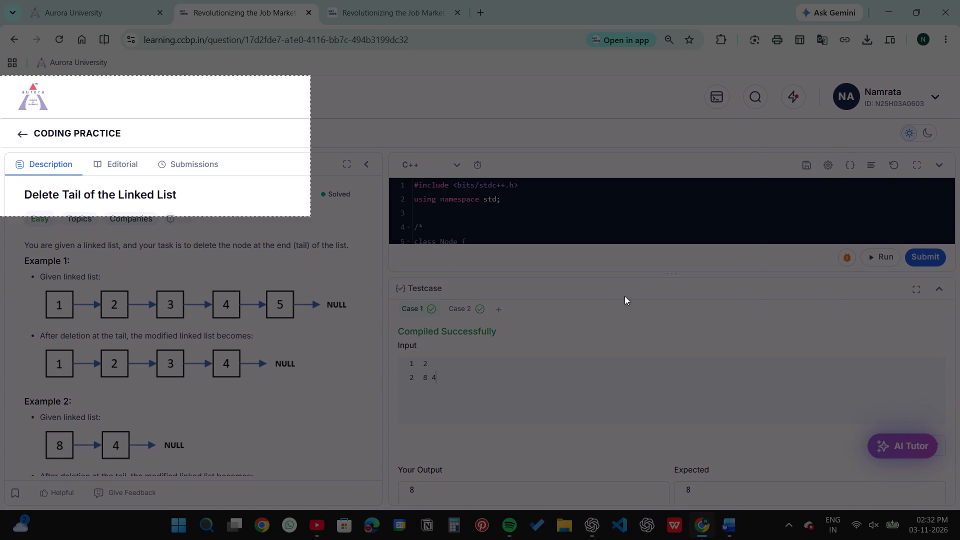
drag(624, 296, 956, 494)
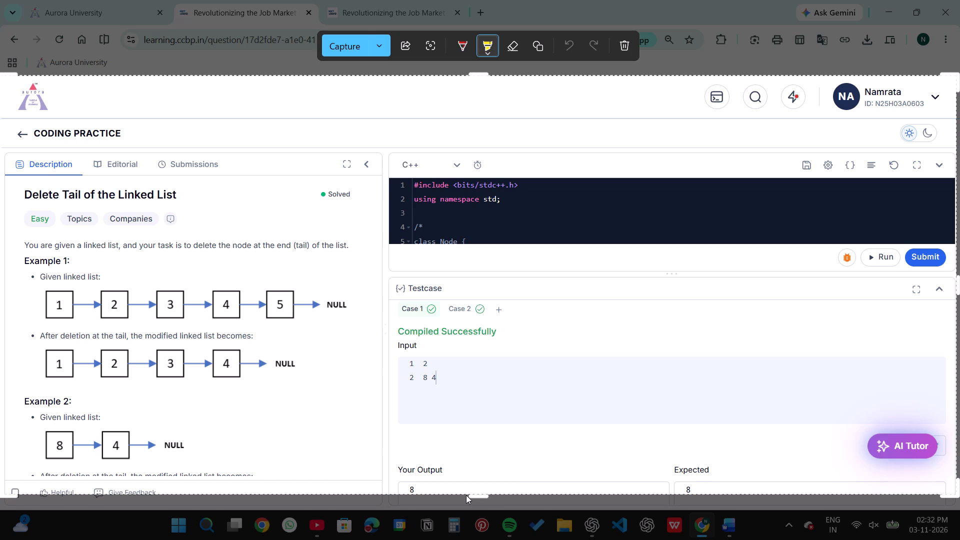
drag(474, 495, 469, 510)
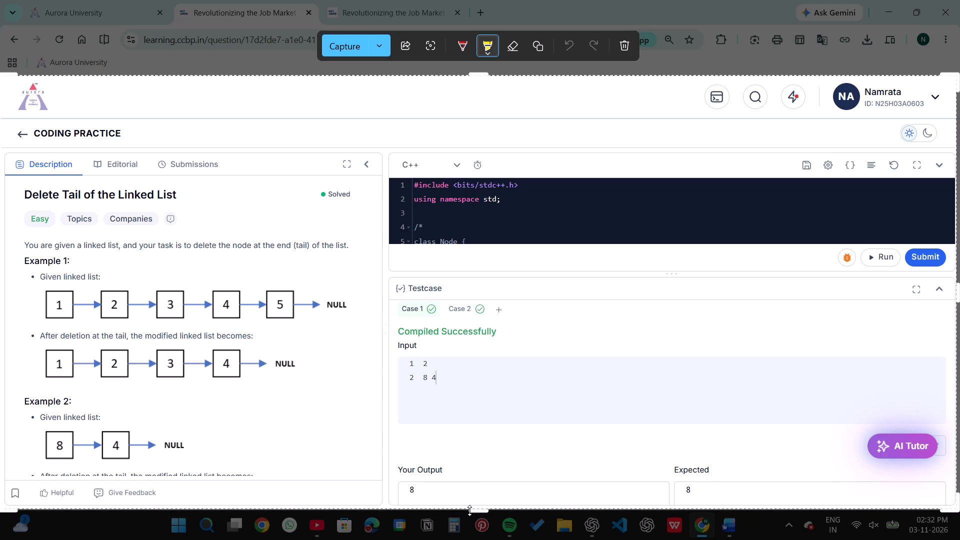
click(327, 44)
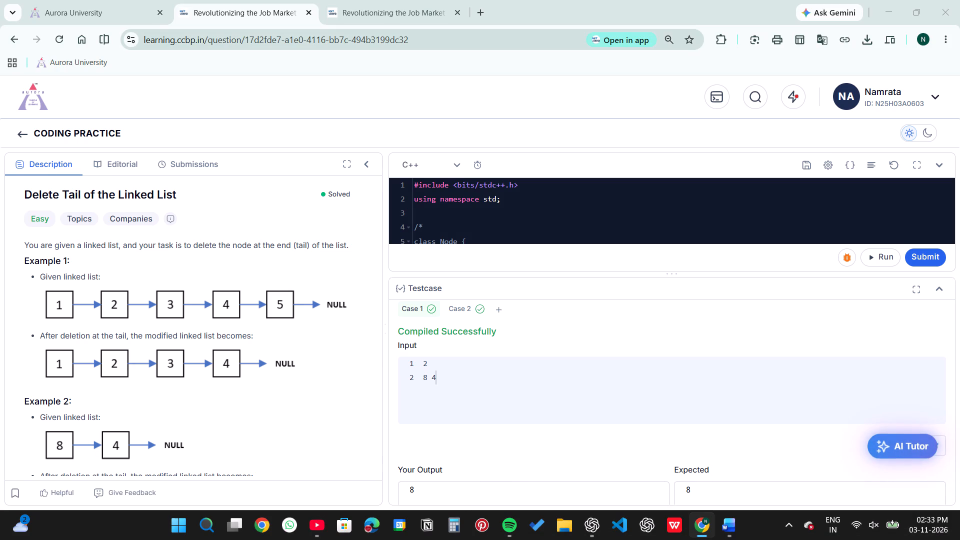
Switch to lab Report 2 in Word, at the empty line below the Delete Head output screenshot.
click(725, 539)
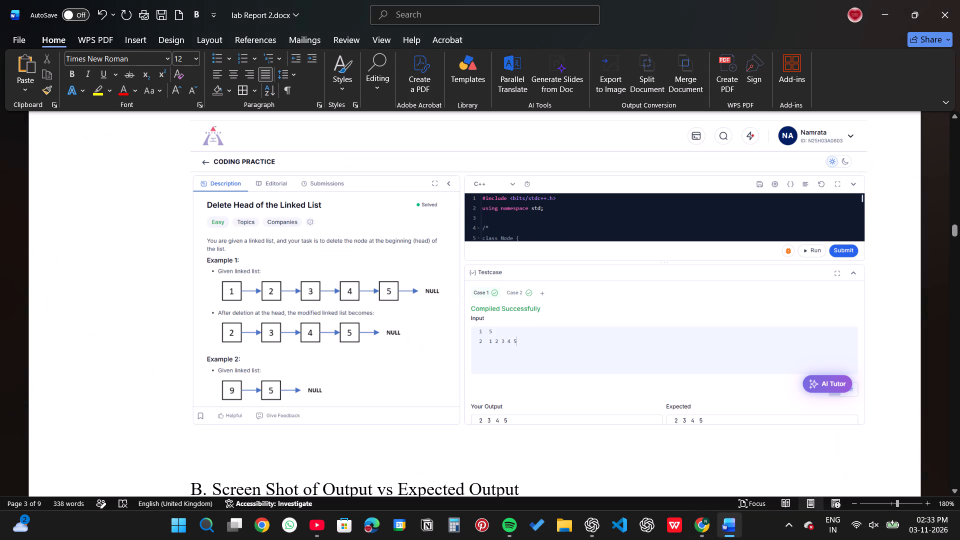
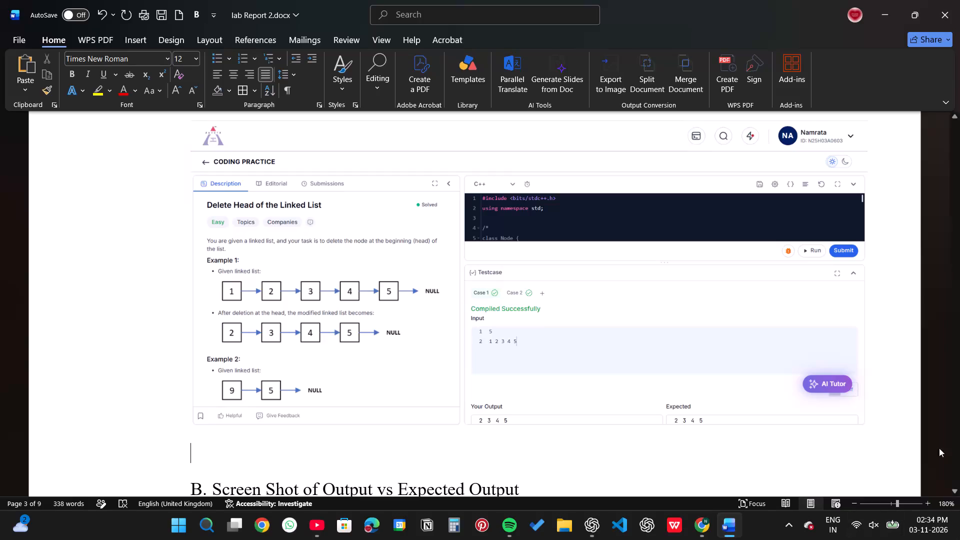
Switch to the Delete Tail exercise in Chrome and enlarge the code editor over the Testcase area.
click(707, 523)
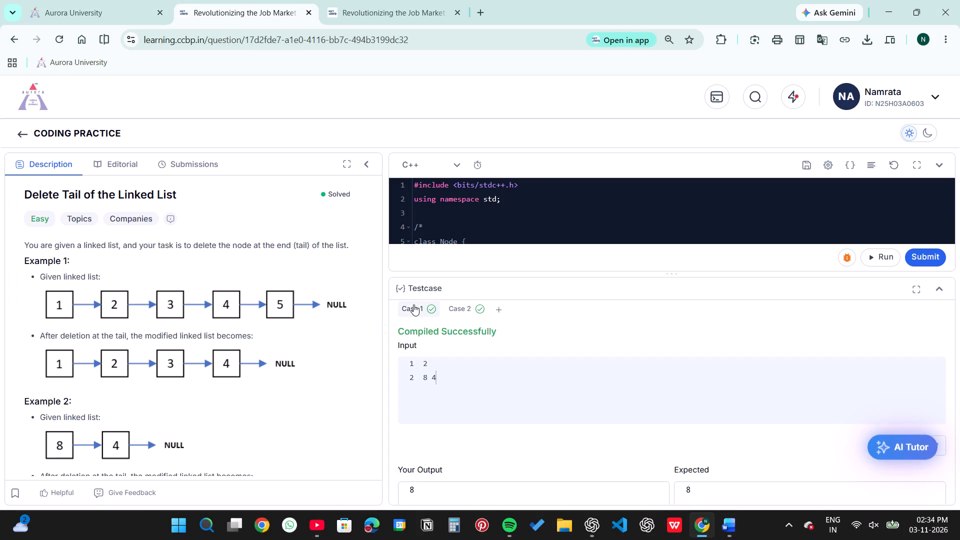
scroll(413, 304, down, 1)
scroll(413, 304, up, 8)
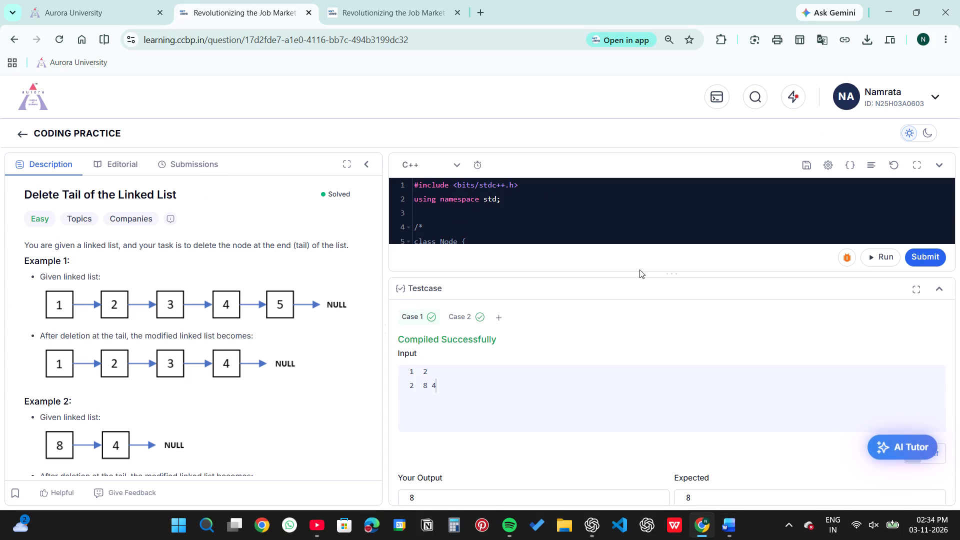
drag(640, 274, 621, 510)
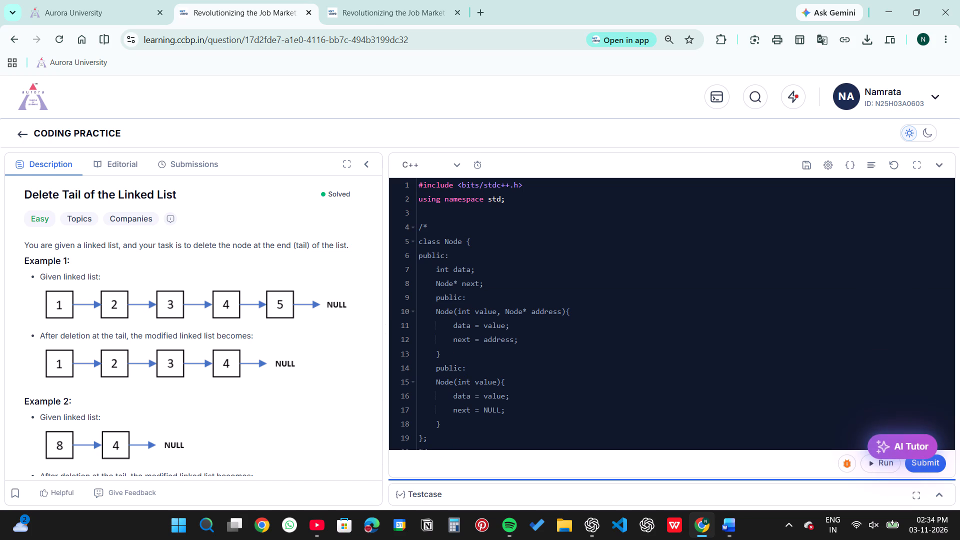
drag(621, 510, 621, 521)
Delete the commented-out Node class block between the namespace line and class solution.
scroll(606, 293, down, 12)
scroll(606, 293, up, 5)
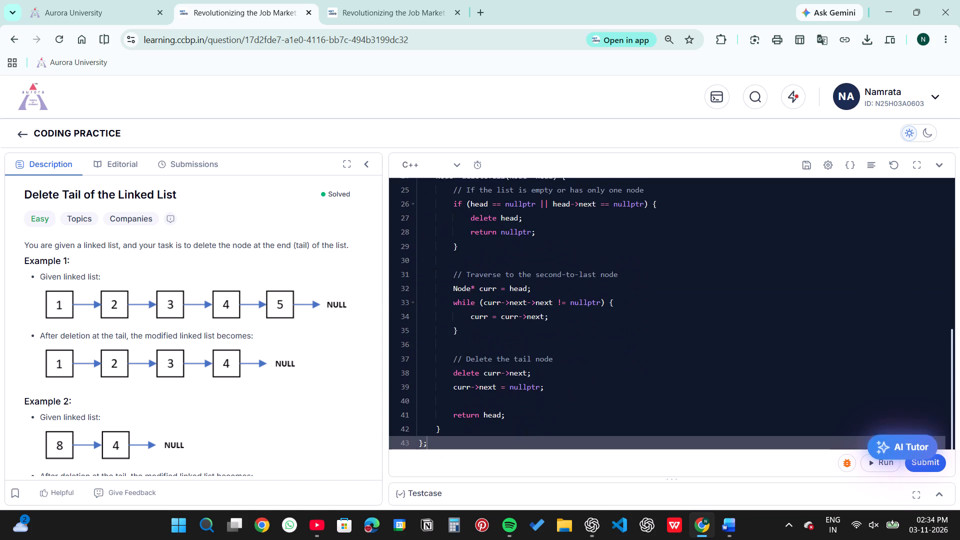
scroll(606, 293, up, 4)
scroll(450, 433, down, 1)
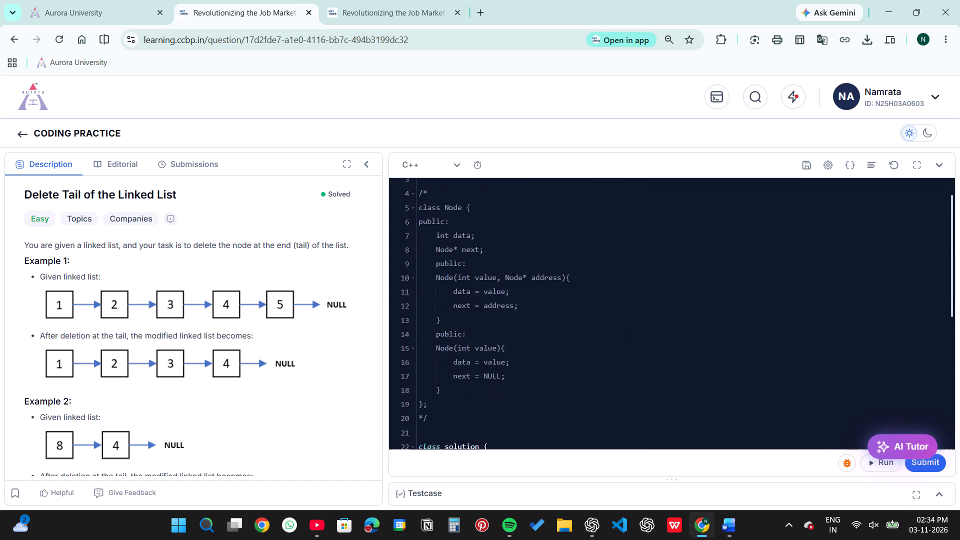
scroll(450, 433, down, 1)
drag(457, 358, 397, 219)
key(BackSpace)
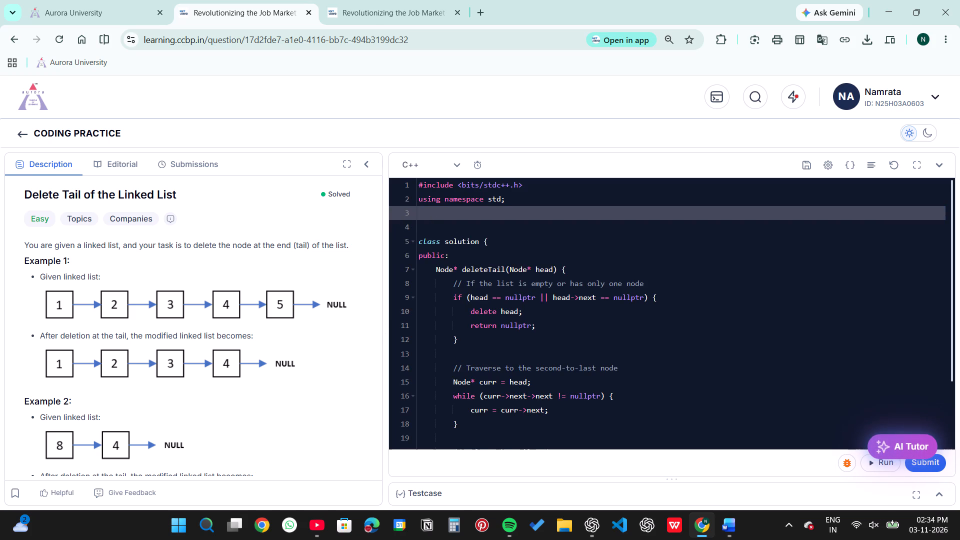
Remove the three explanatory comment lines inside deleteTail: second-to-last node traversal, empty or one-node list, and tail node deletion.
drag(631, 374, 382, 363)
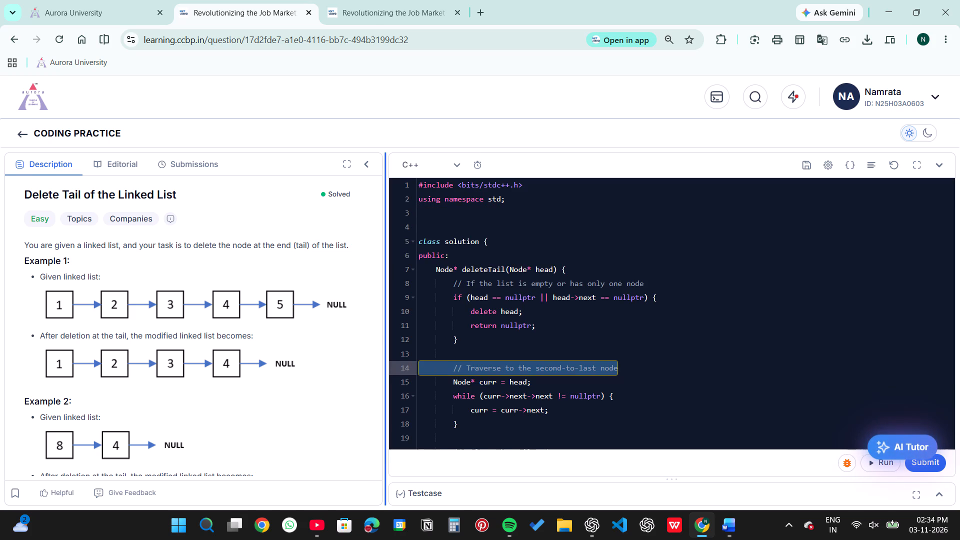
key(BackSpace)
key(BackSpace)
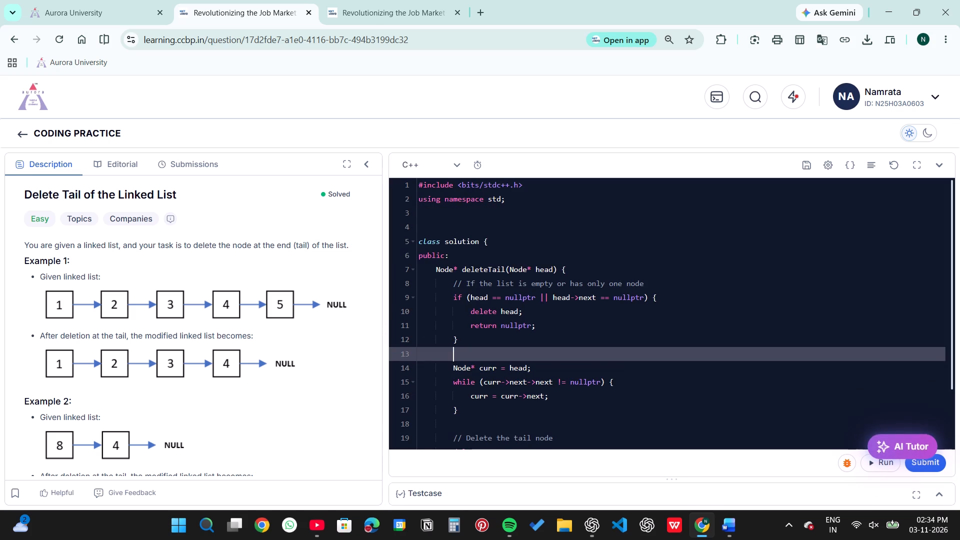
drag(651, 284, 353, 271)
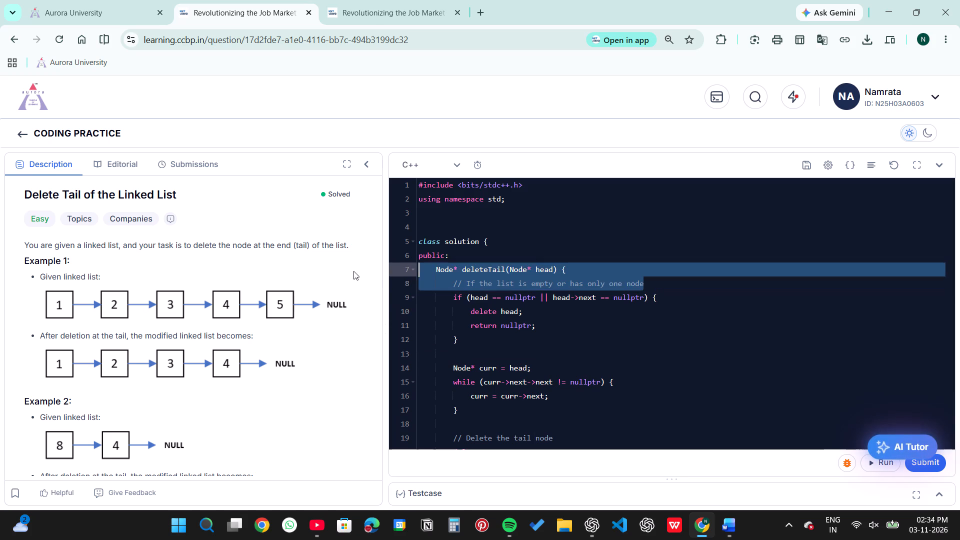
drag(353, 271, 348, 287)
key(BackSpace)
key(BackSpace)
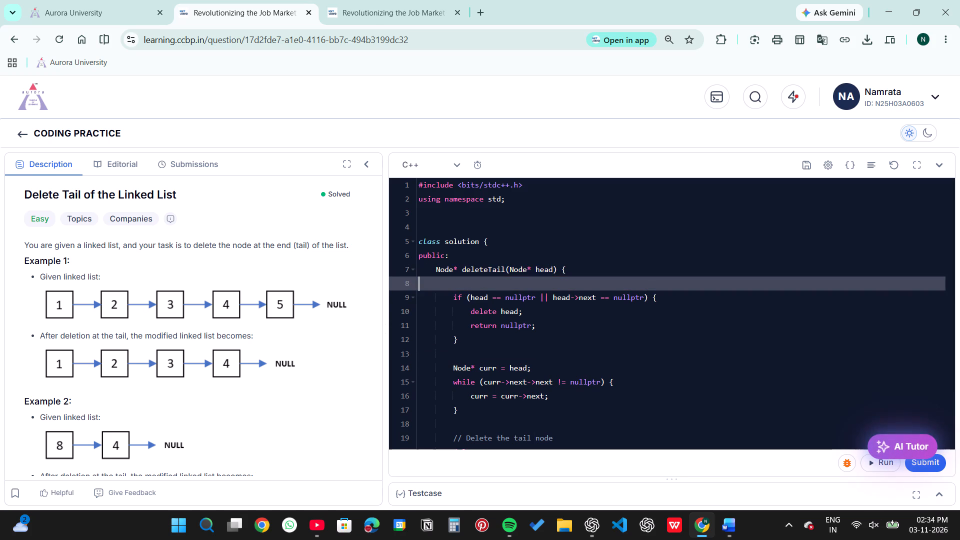
scroll(348, 287, down, 3)
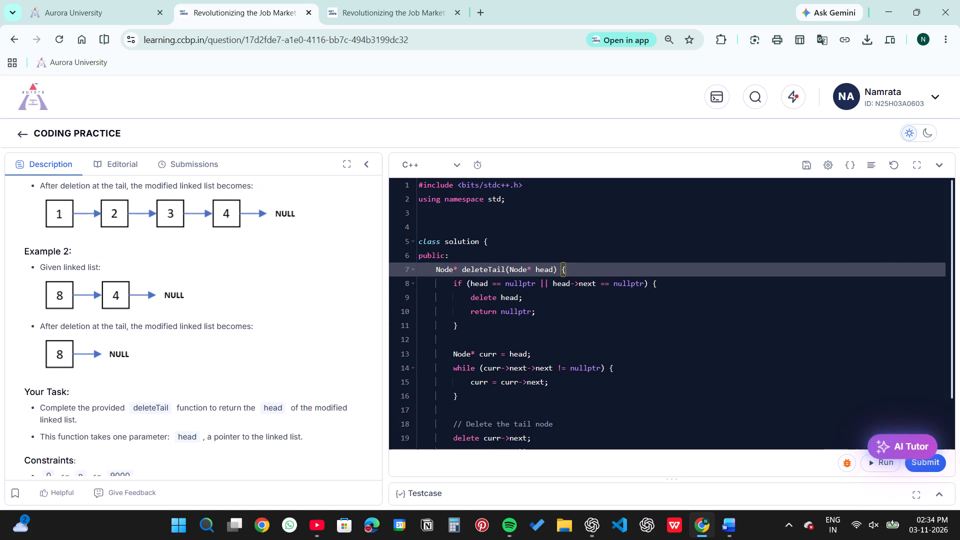
drag(567, 424, 540, 424)
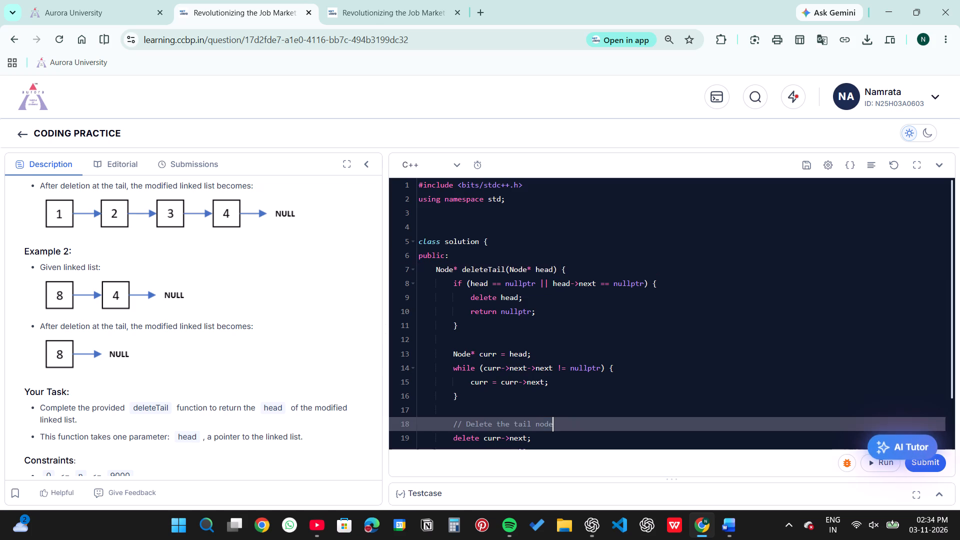
drag(540, 424, 381, 416)
key(BackSpace)
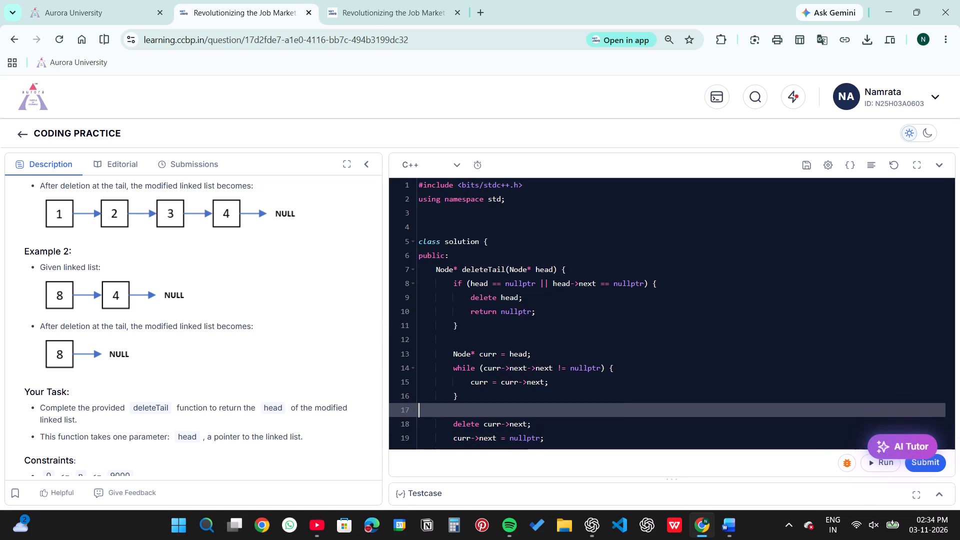
key(BackSpace)
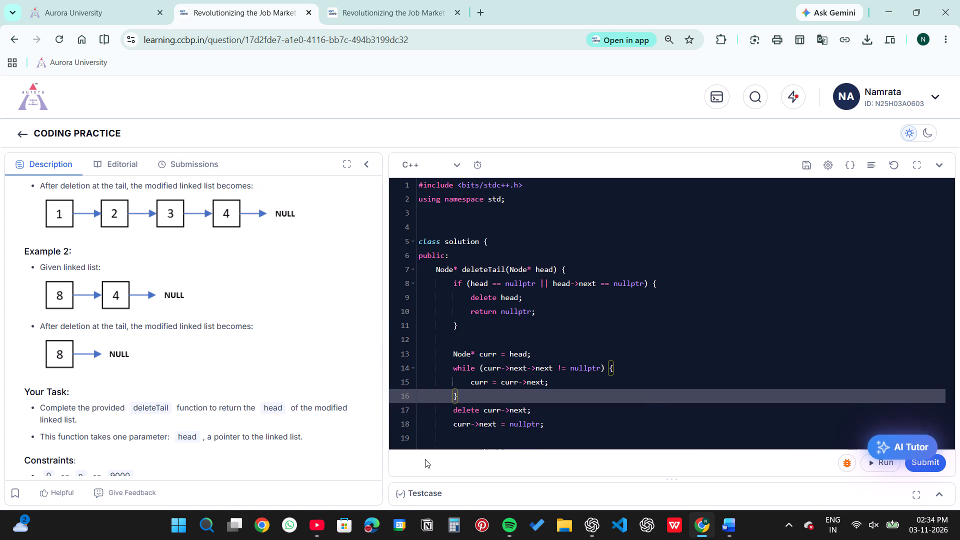
Remove the blank lines inside deleteTail before return head and before Node* curr = head.
scroll(445, 411, down, 4)
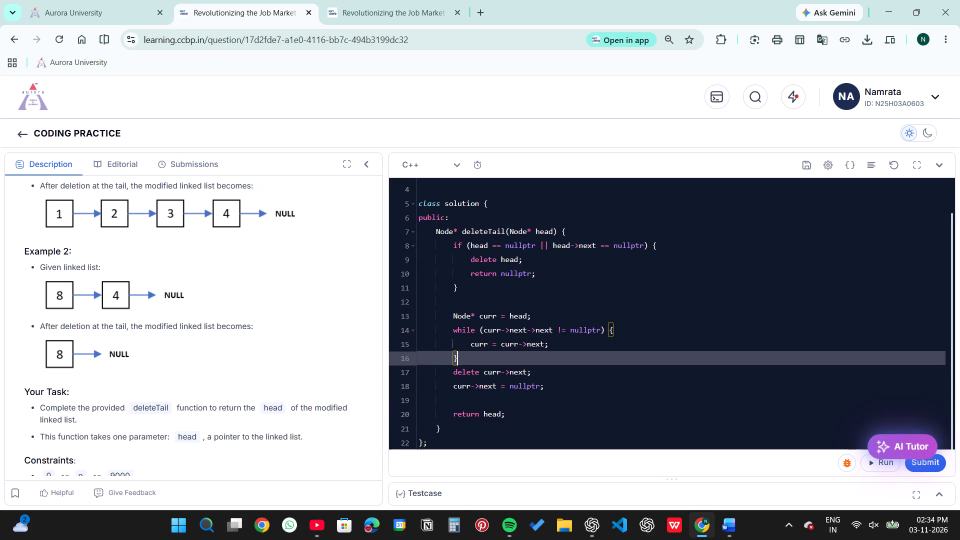
click(442, 402)
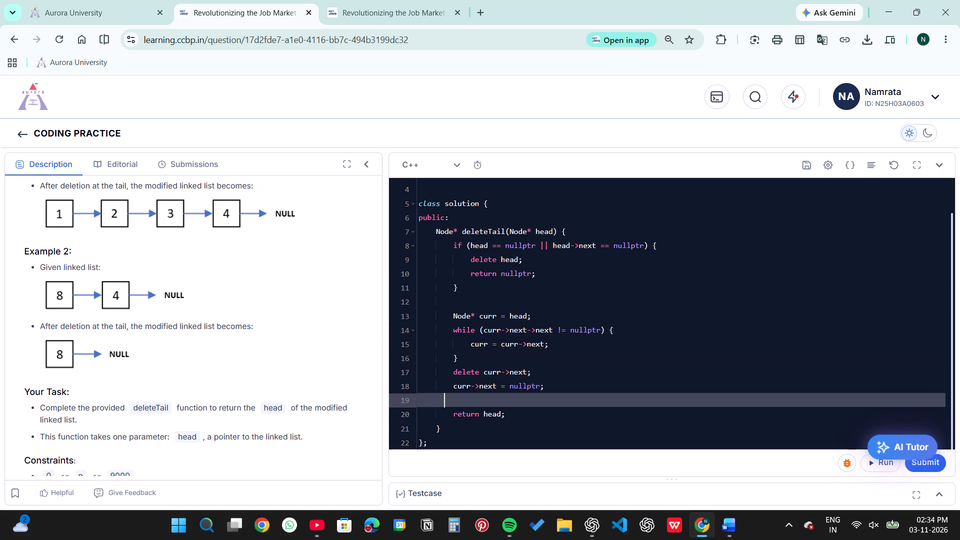
key(BackSpace)
key(BackSpace)
key(BackSpace)
key(BackSpace)
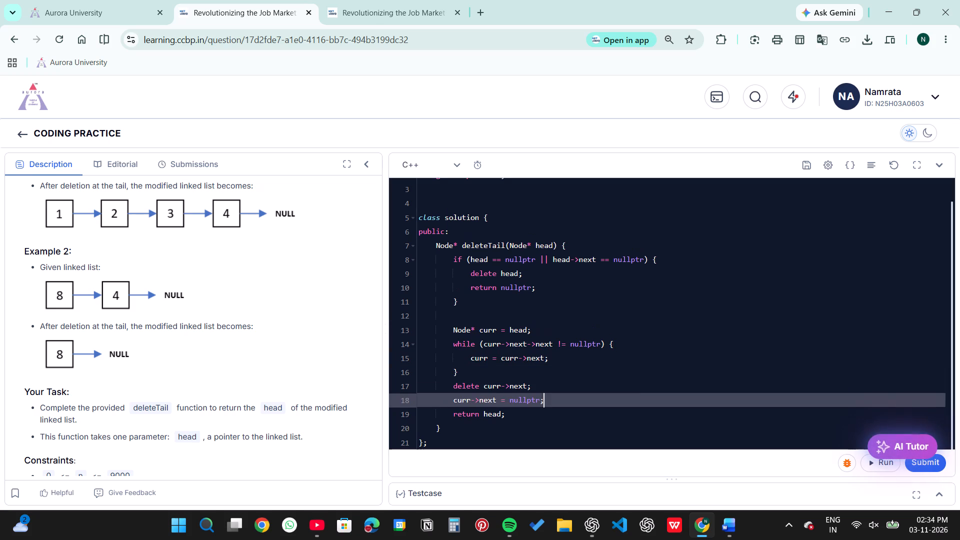
click(463, 319)
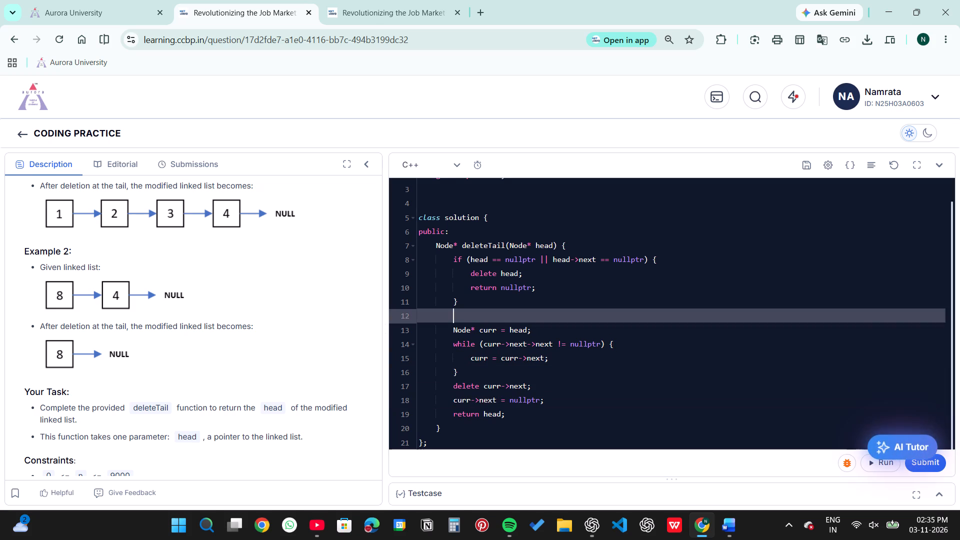
key(BackSpace)
key(backslash)
key(BackSpace)
key(BackSpace)
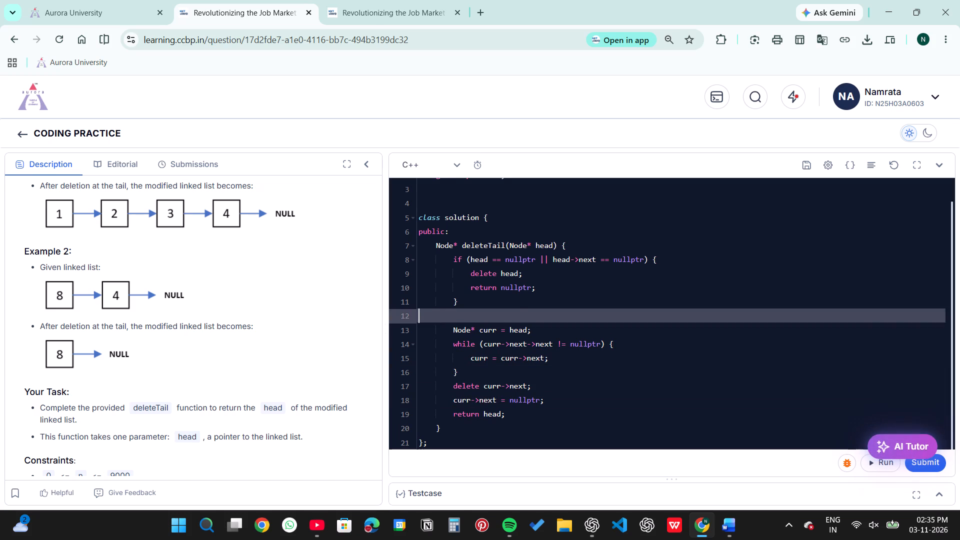
key(BackSpace)
Remove the blank lines between using namespace std and class solution.
scroll(463, 319, up, 4)
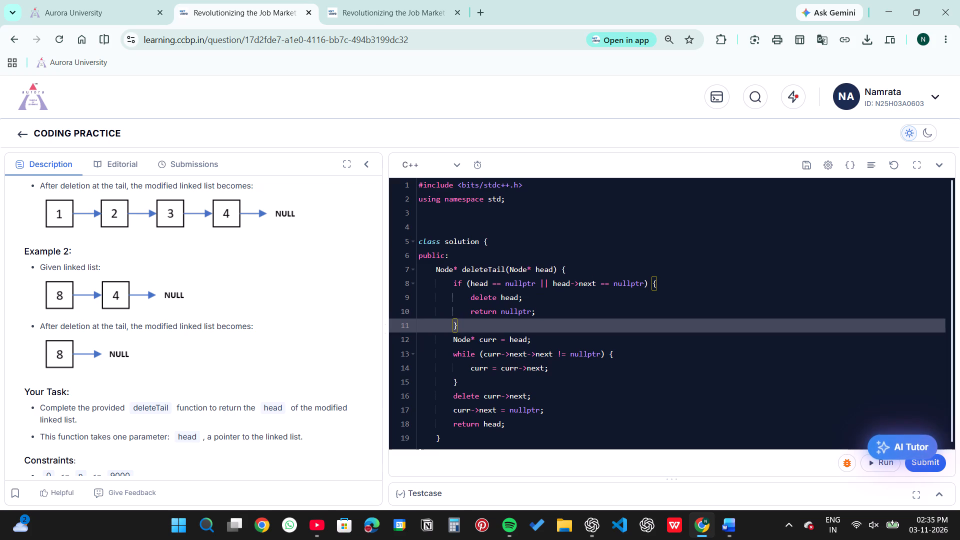
click(416, 226)
click(424, 228)
key(BackSpace)
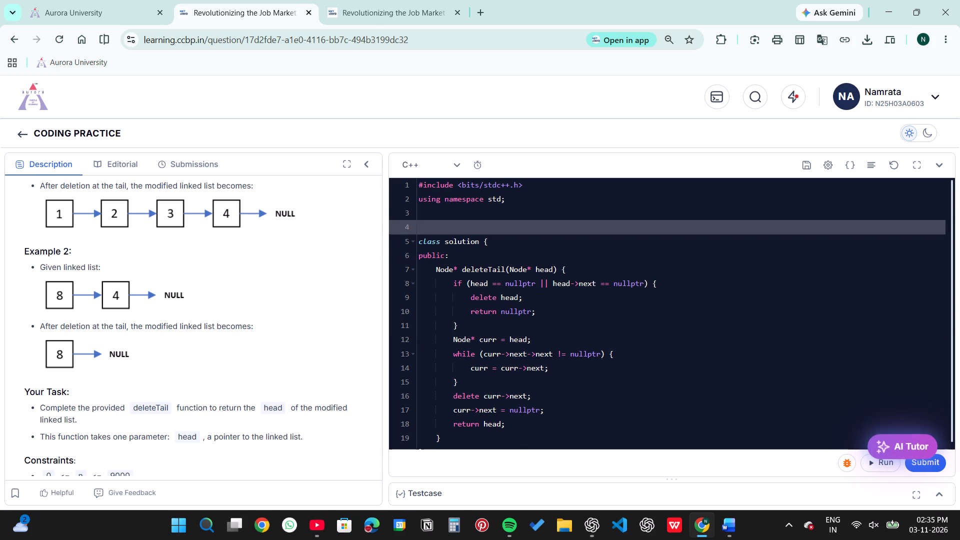
key(BackSpace)
Capture a screenshot of the Delete Tail page with its description and full code, from the site header to just above the taskbar.
scroll(424, 228, up, 1)
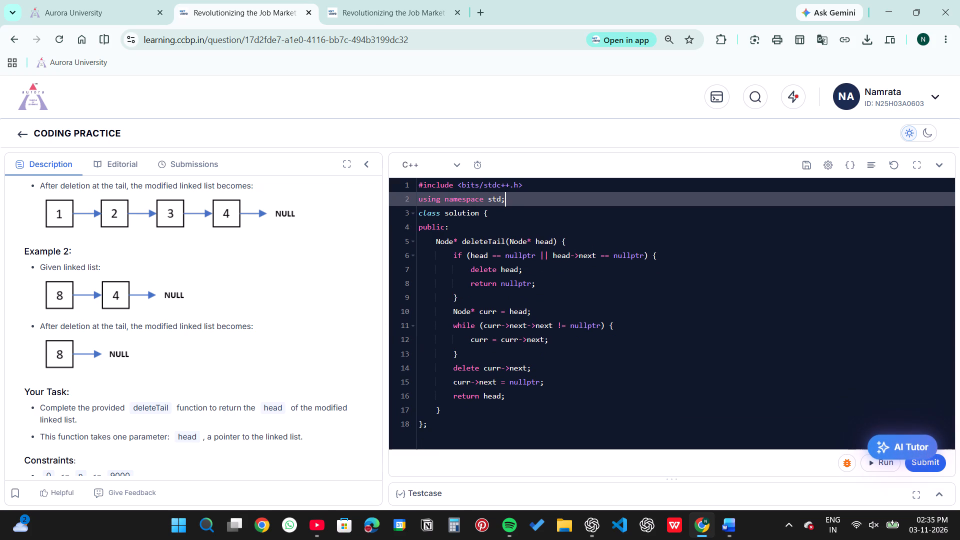
scroll(231, 189, up, 6)
key(Print)
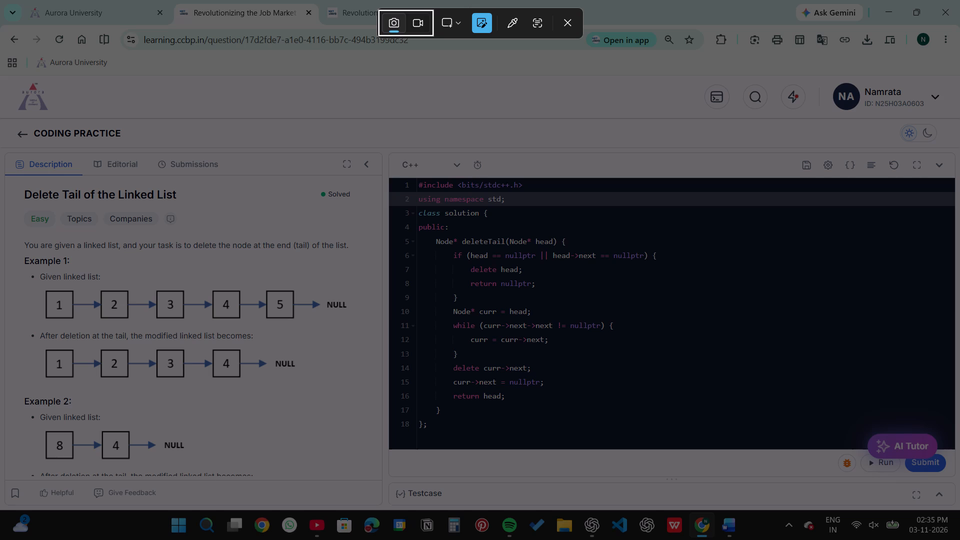
drag(0, 75, 959, 508)
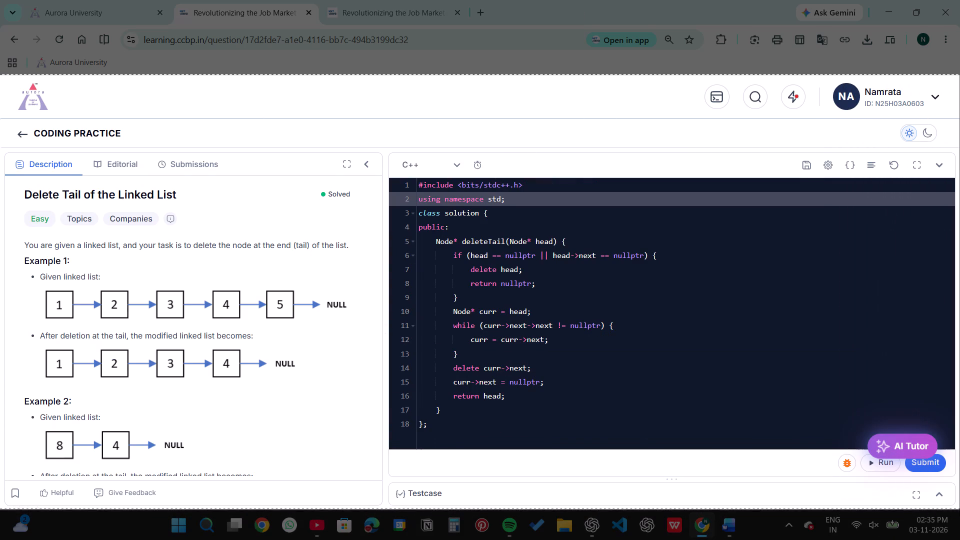
drag(959, 508, 959, 513)
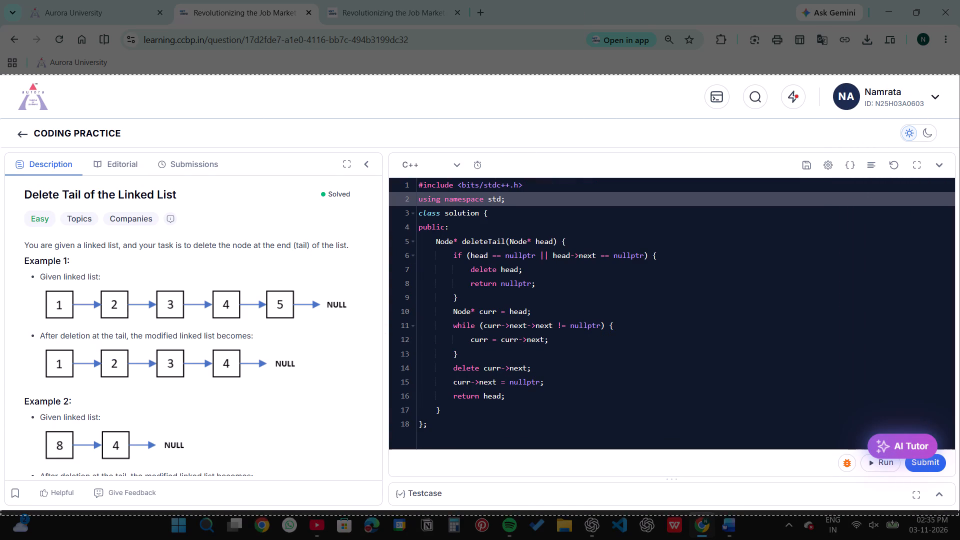
drag(959, 513, 959, 510)
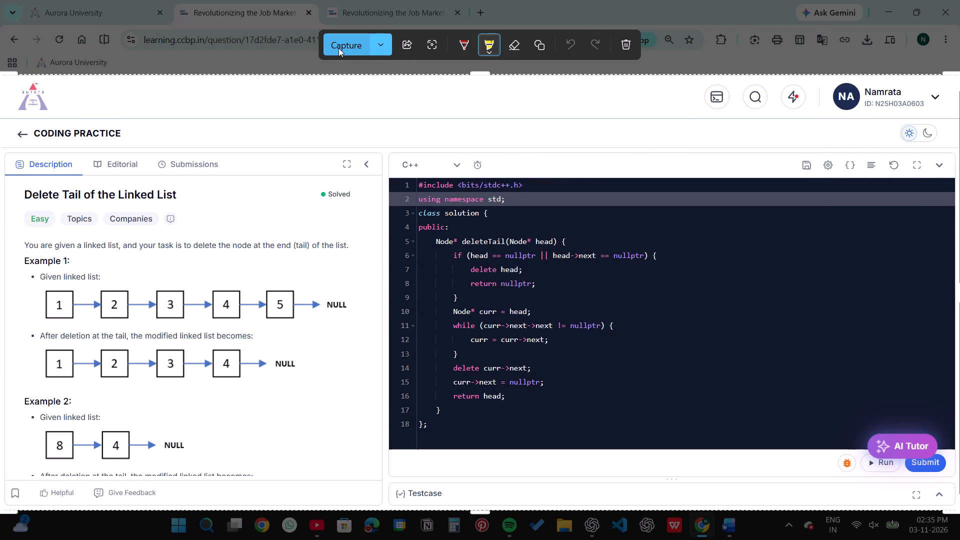
click(338, 48)
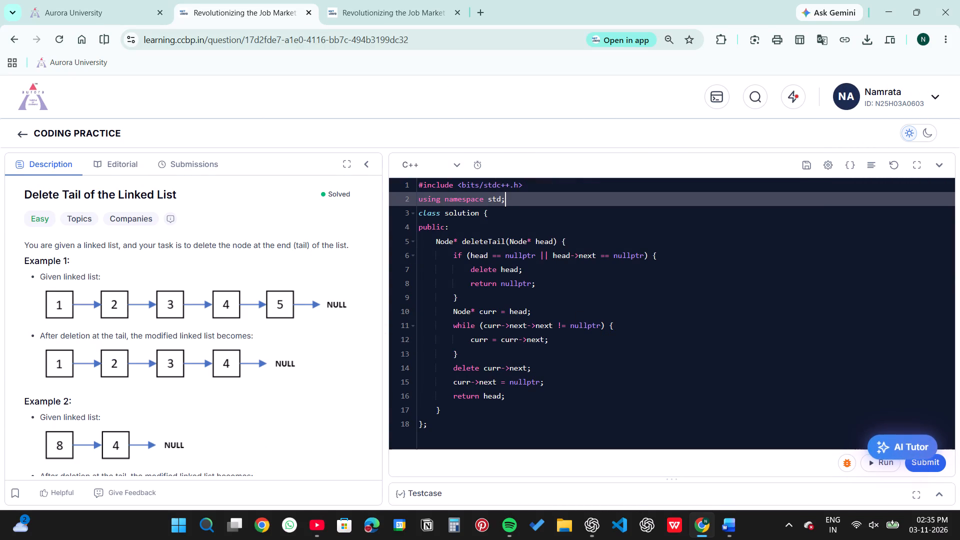
Paste the Delete Tail code screenshot into lab Report 2 in Word, on a new line below the Delete Head code screenshot.
click(722, 528)
scroll(614, 369, down, 1)
scroll(840, 292, up, 1)
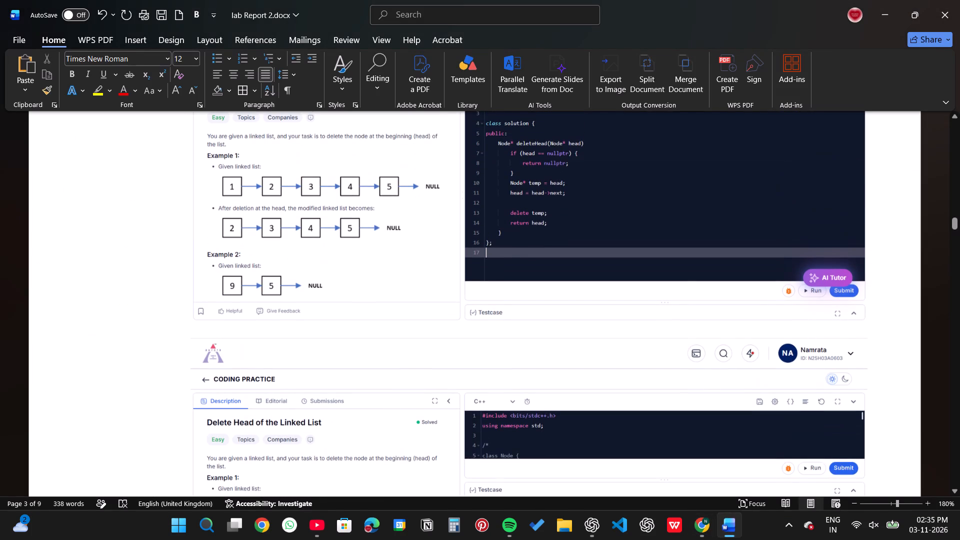
click(887, 315)
key(Return)
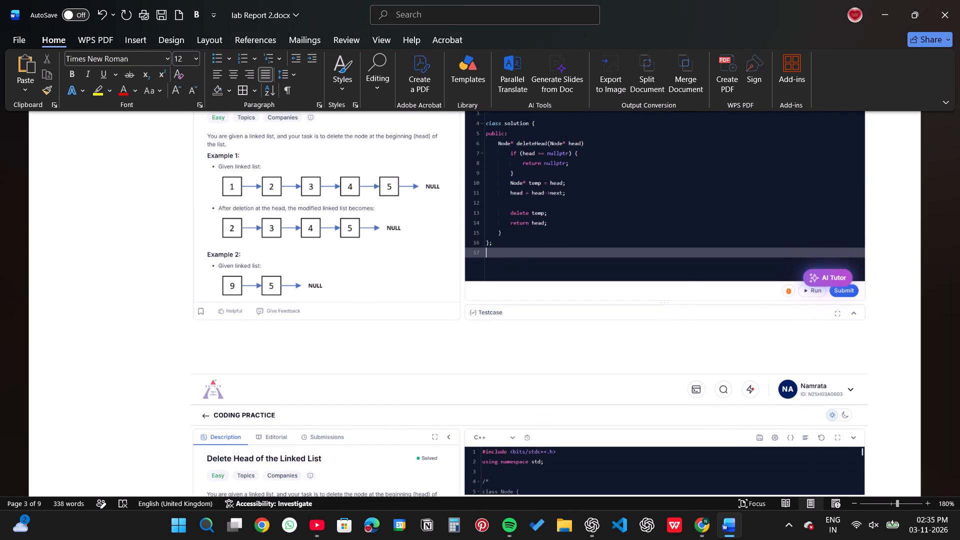
key(ctrl+v)
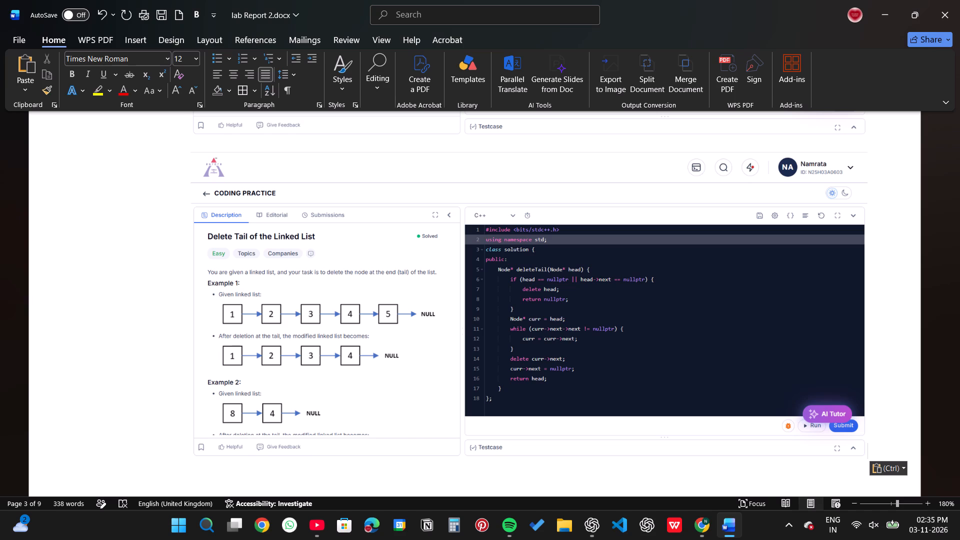
scroll(887, 315, down, 5)
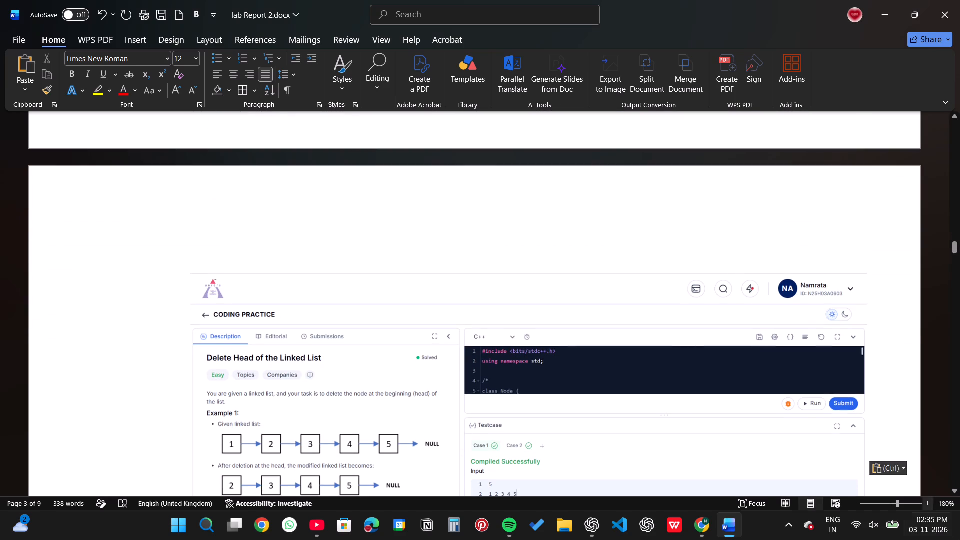
Return to the coding practice list in Chrome and open Delete Kth Node of the Linked List, viewing its code's last lines.
click(702, 523)
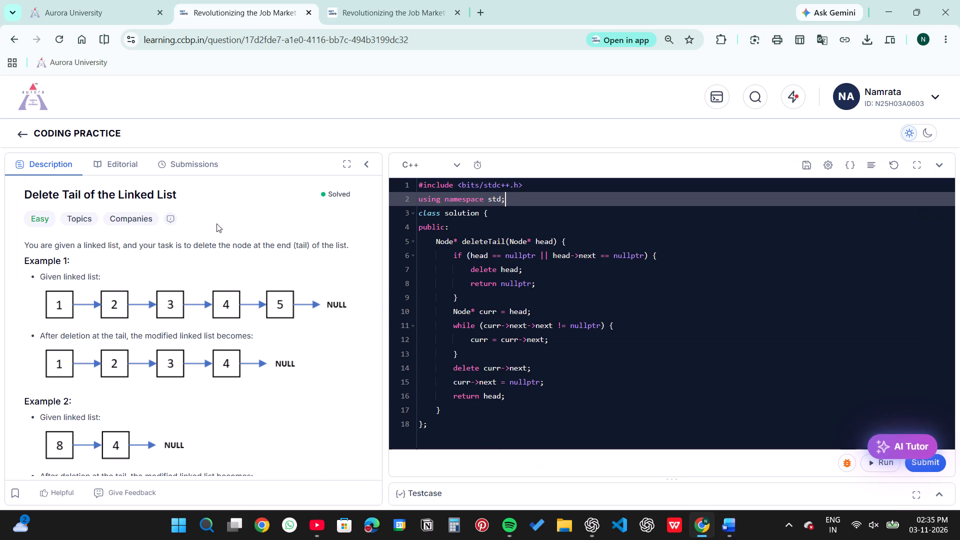
click(26, 136)
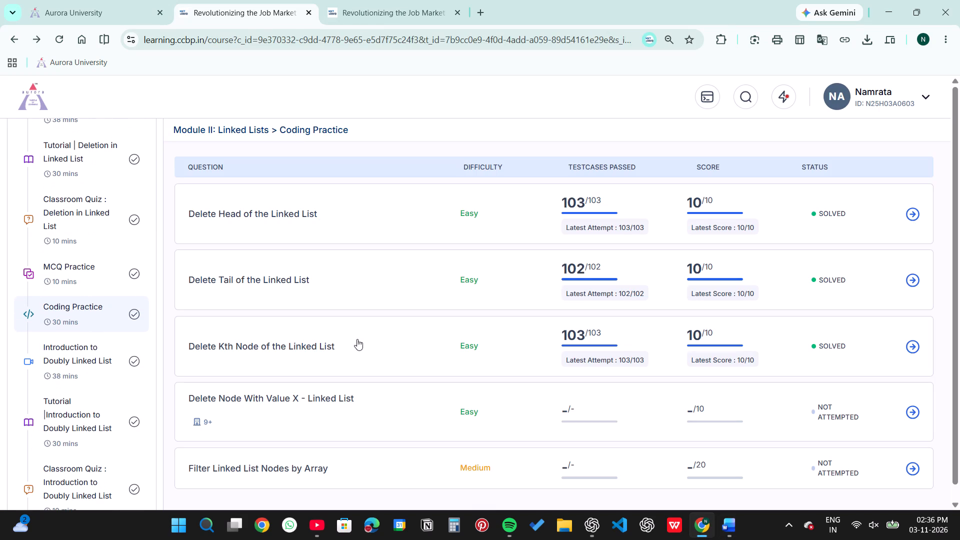
click(427, 347)
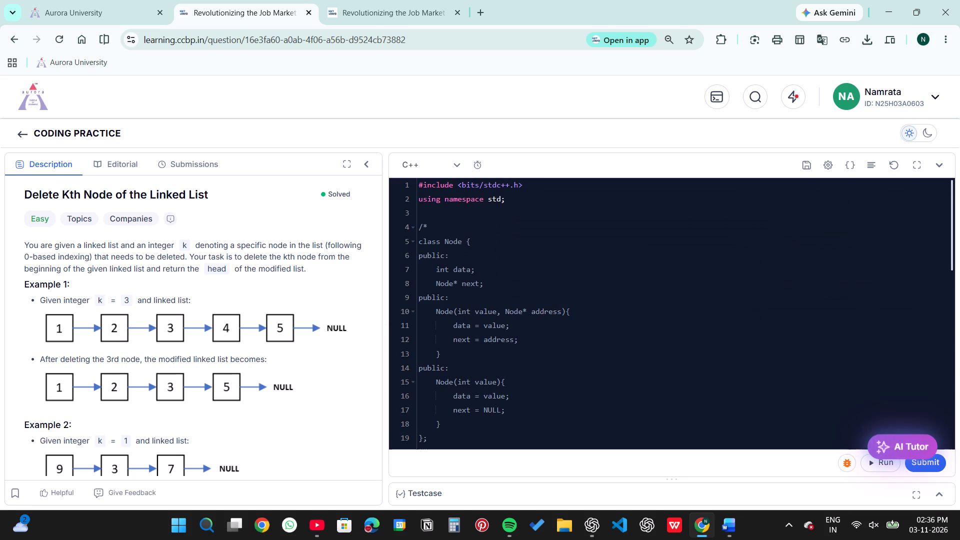
scroll(641, 368, down, 12)
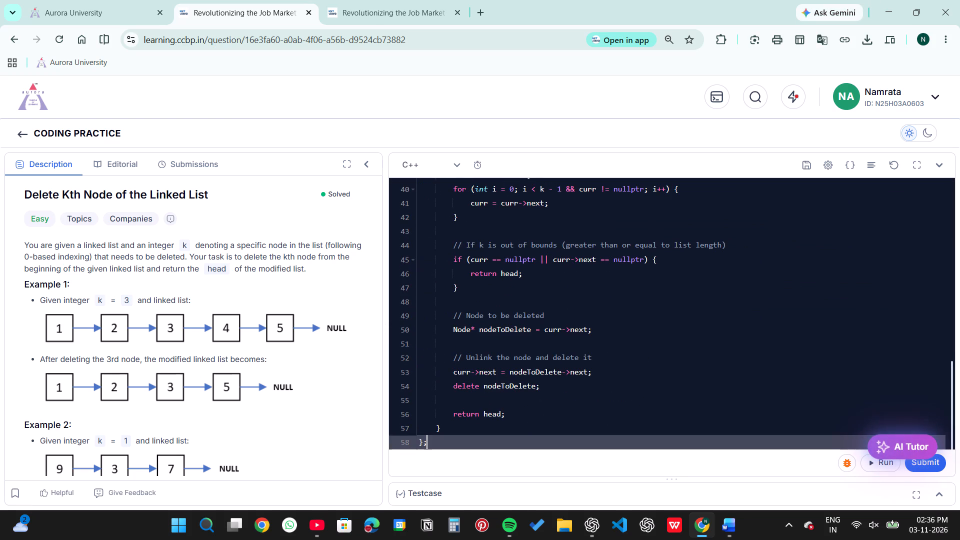
Delete the comments about unlinking the node, the node to be deleted and k being out of bounds, with the blank lines above the latter two.
drag(619, 357, 397, 357)
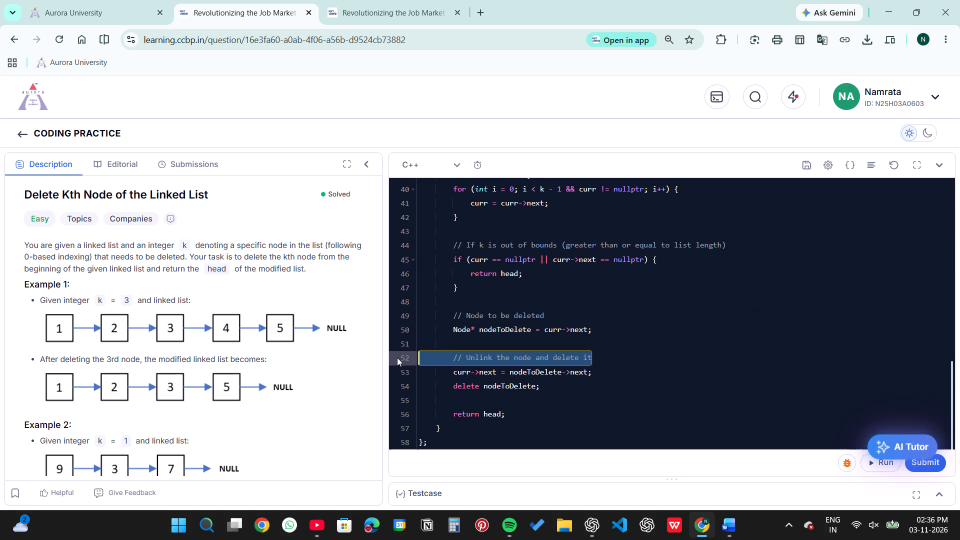
key(BackSpace)
key(BackSpace)
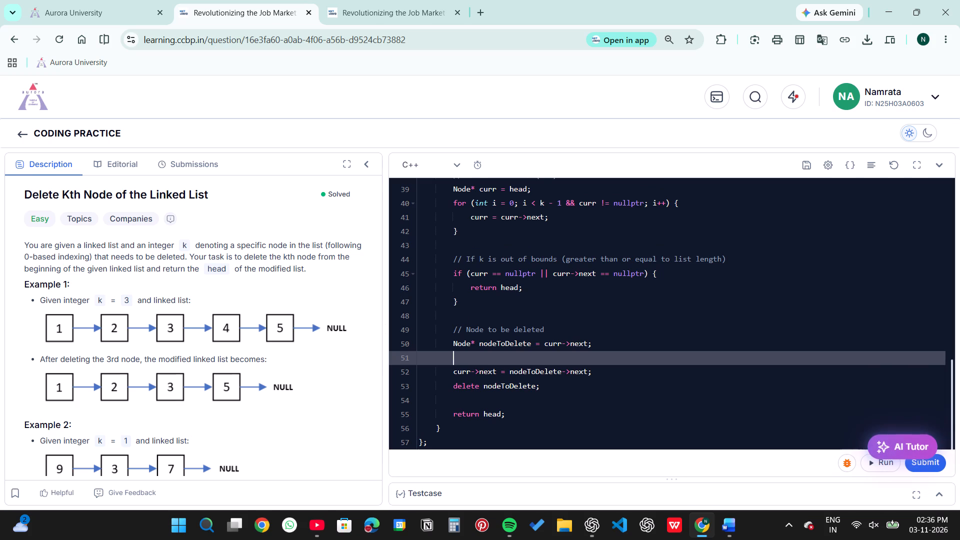
drag(566, 325, 384, 314)
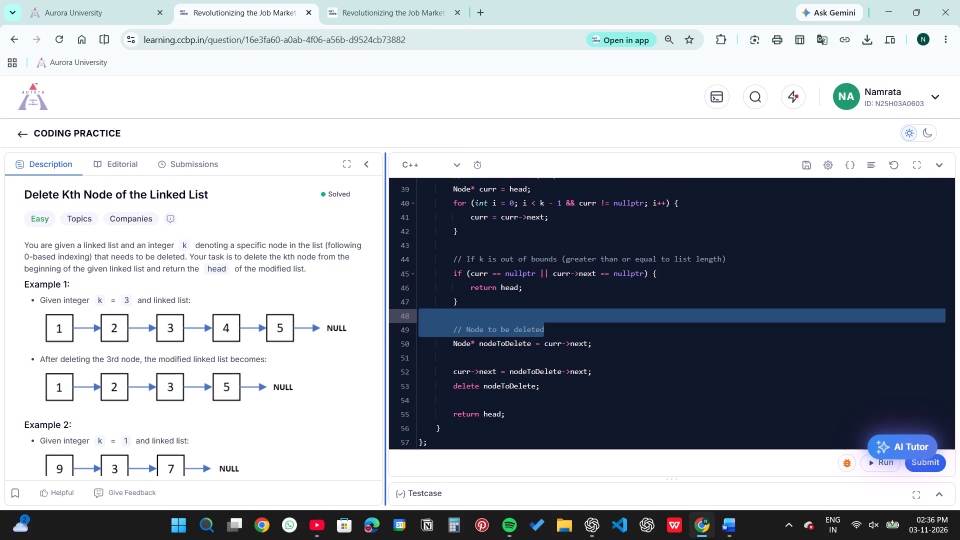
key(BackSpace)
key(BackSpace)
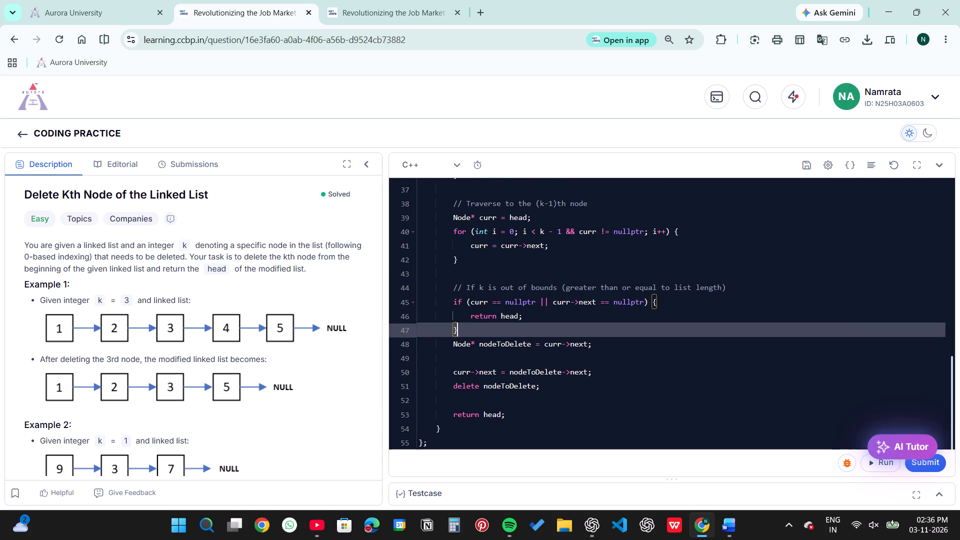
drag(742, 285, 431, 274)
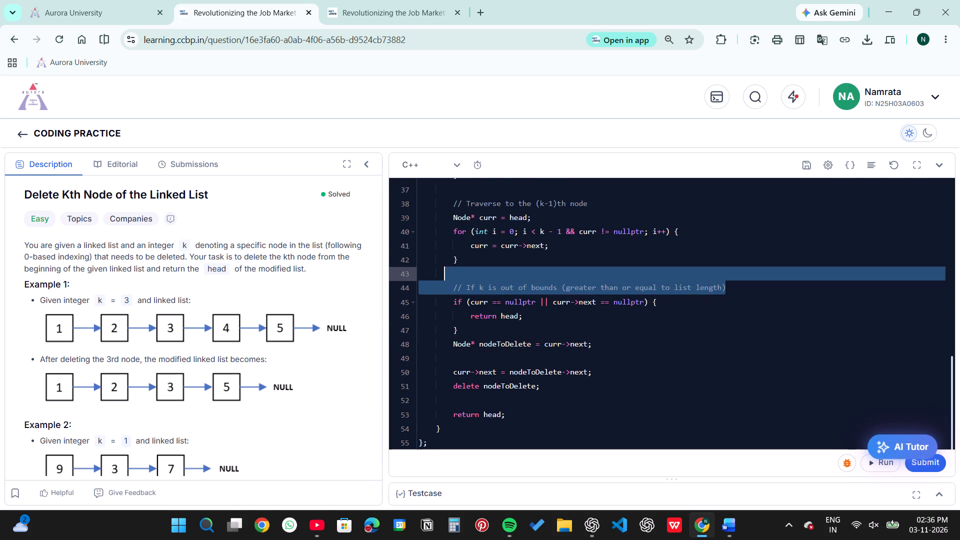
drag(431, 274, 412, 274)
key(BackSpace)
key(BackSpace)
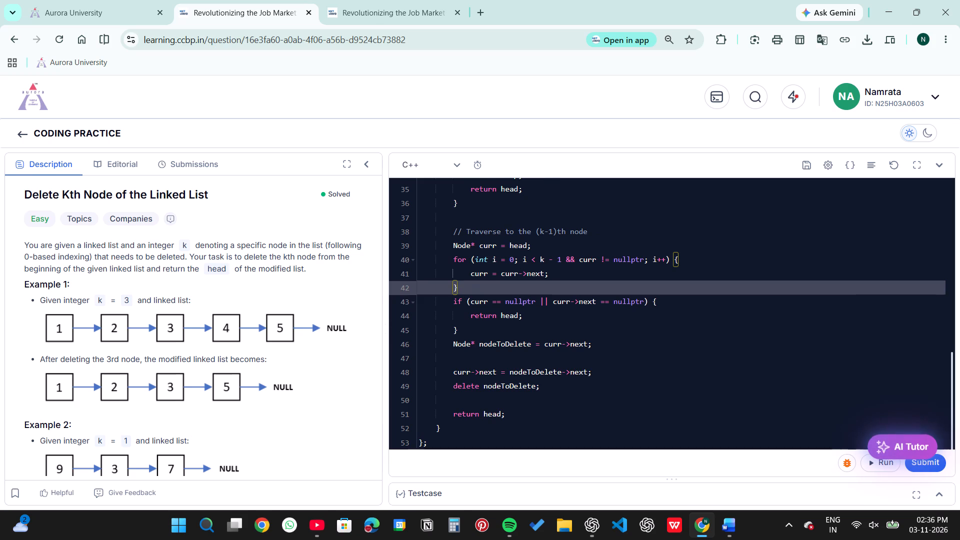
Delete the comments about traversing to the (k-1)th node, k == 0 and the empty list, closing up the lines they leave.
scroll(412, 274, up, 3)
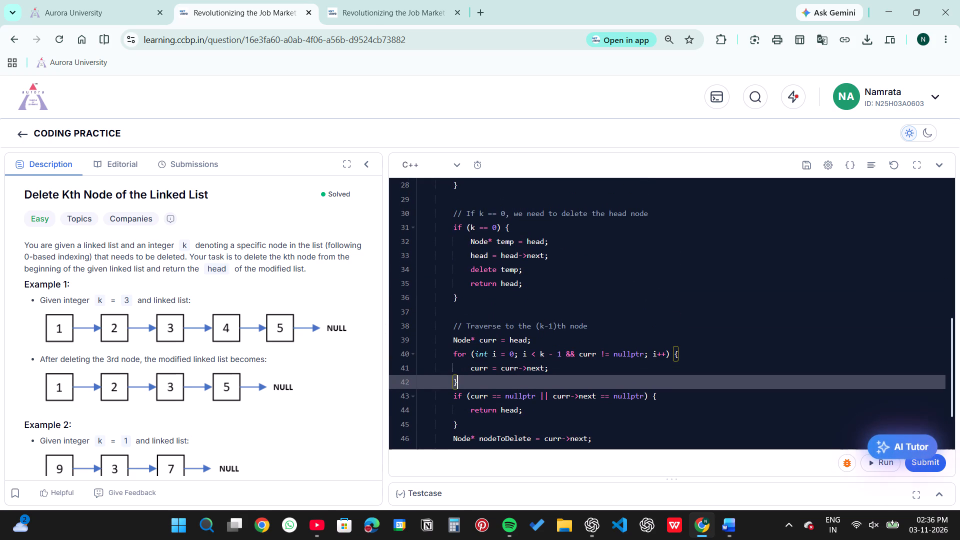
drag(597, 322, 372, 312)
key(BackSpace)
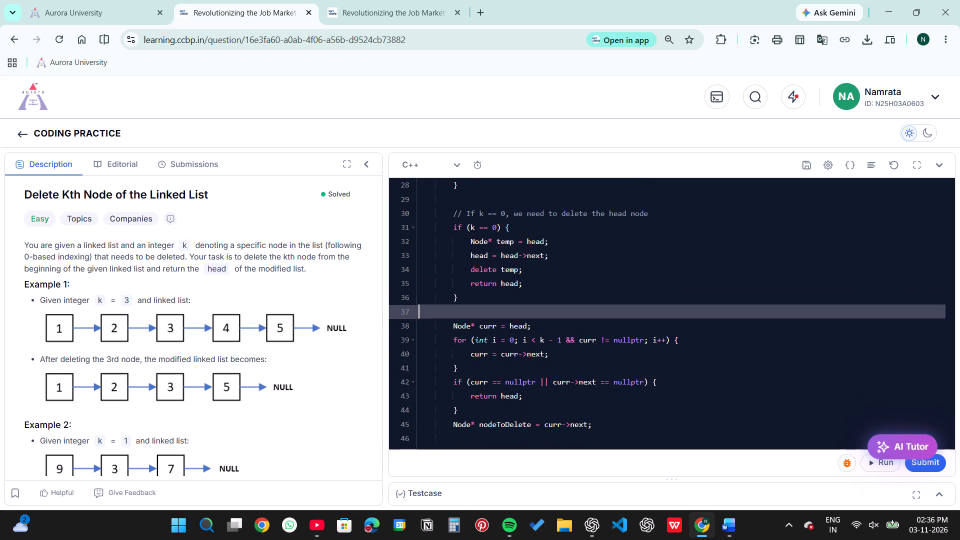
key(BackSpace)
scroll(372, 312, up, 3)
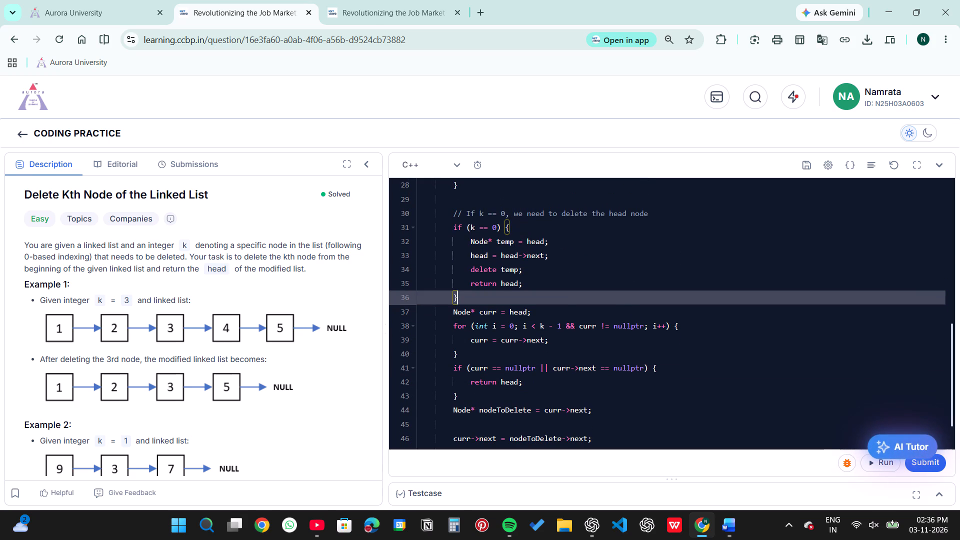
scroll(598, 290, up, 2)
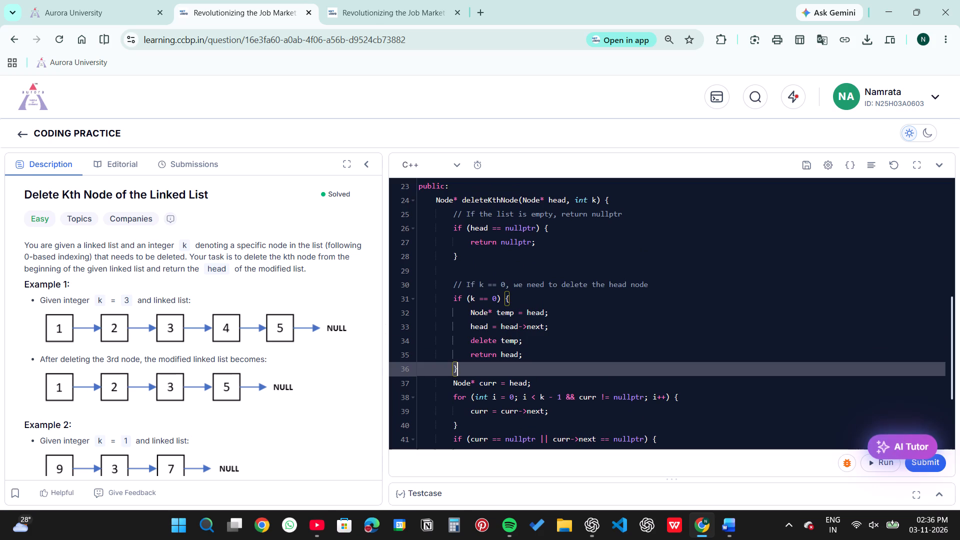
drag(662, 285, 412, 274)
key(BackSpace)
key(BackSpace)
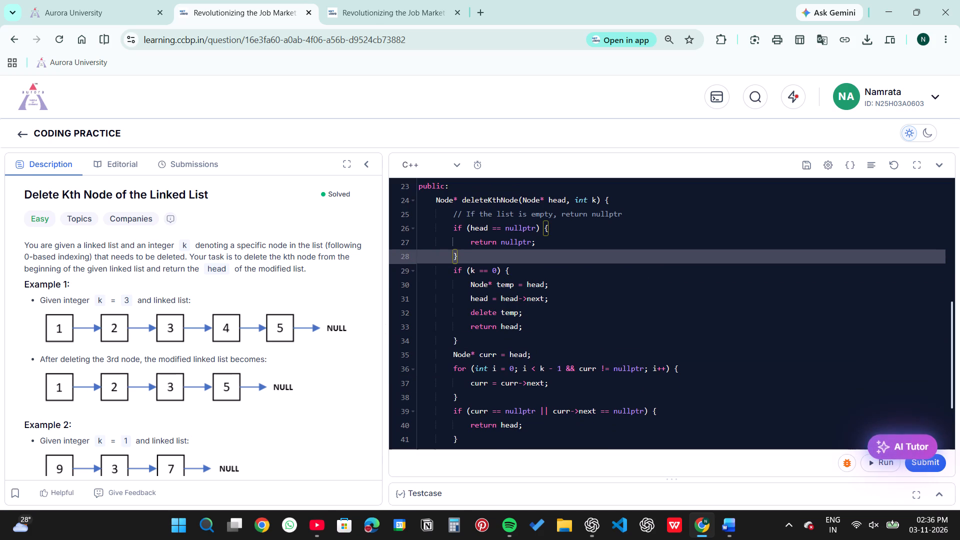
drag(630, 220, 598, 215)
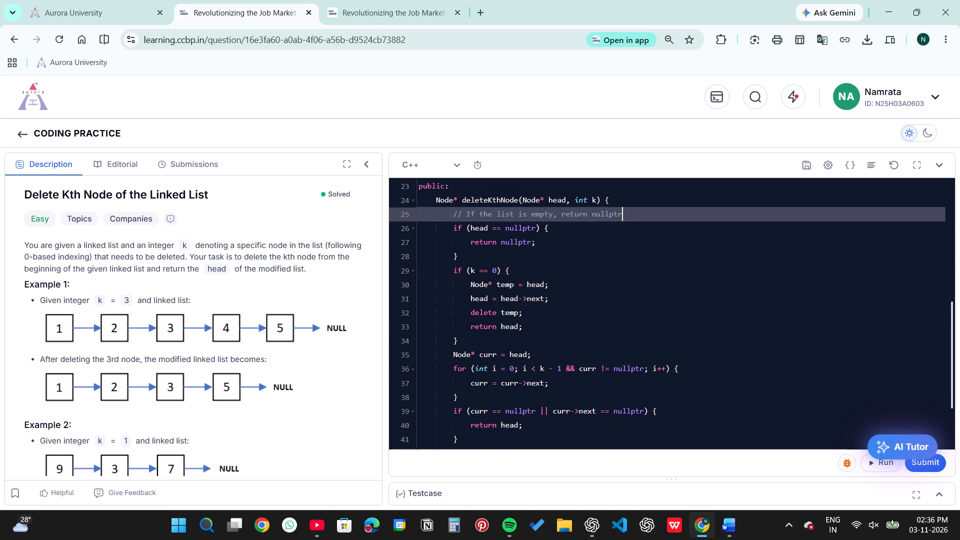
drag(598, 215, 345, 216)
key(BackSpace)
key(BackSpace)
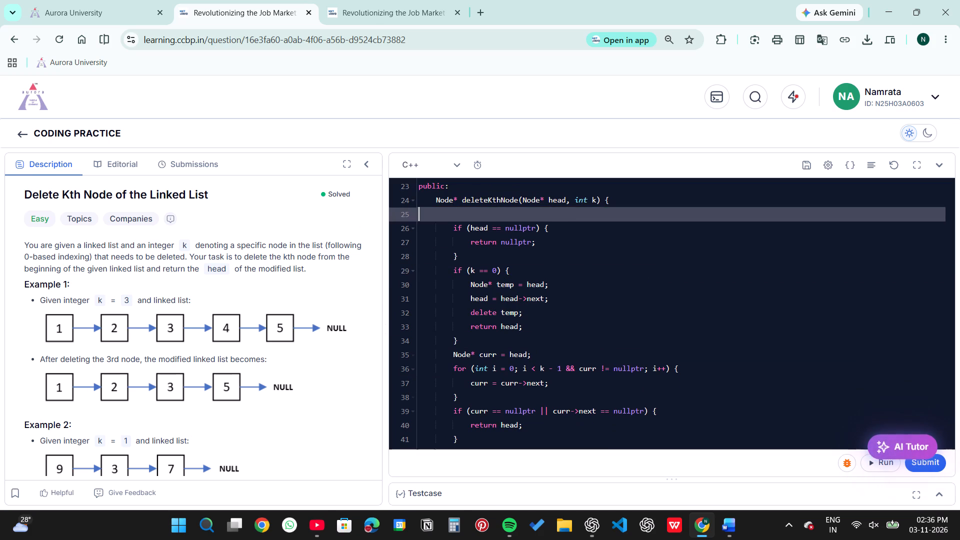
Remove the commented-out Node class block and the blank lines between using namespace std and class solution.
scroll(345, 216, up, 3)
scroll(542, 255, up, 6)
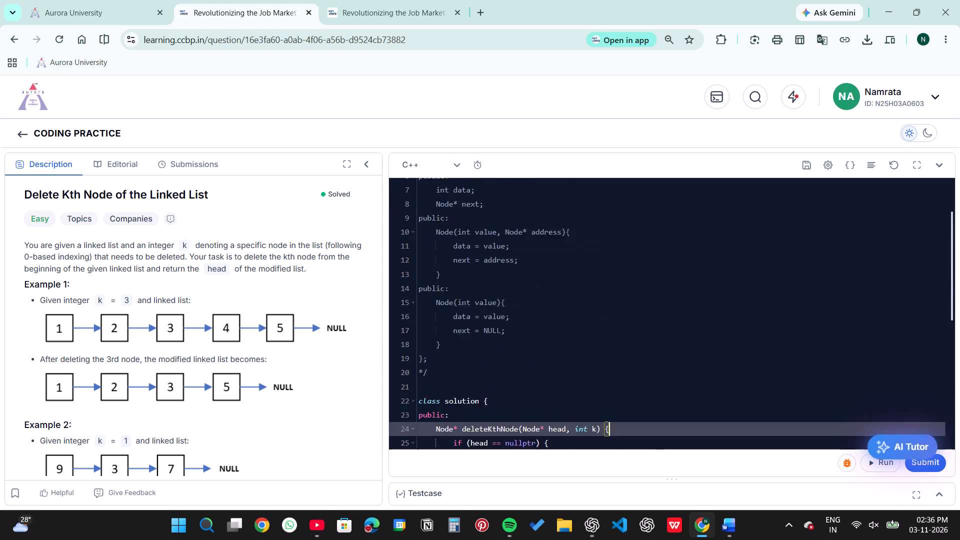
scroll(542, 255, down, 2)
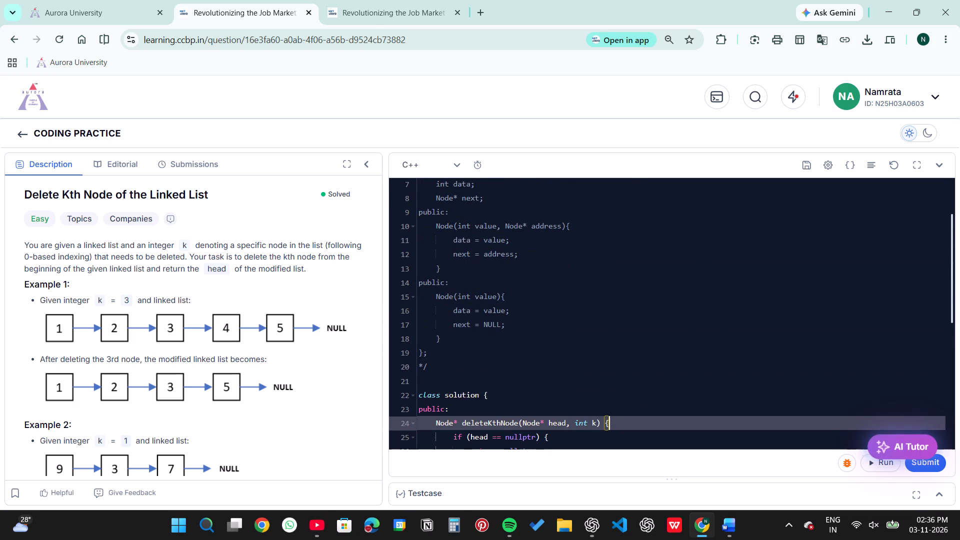
drag(425, 377, 411, 213)
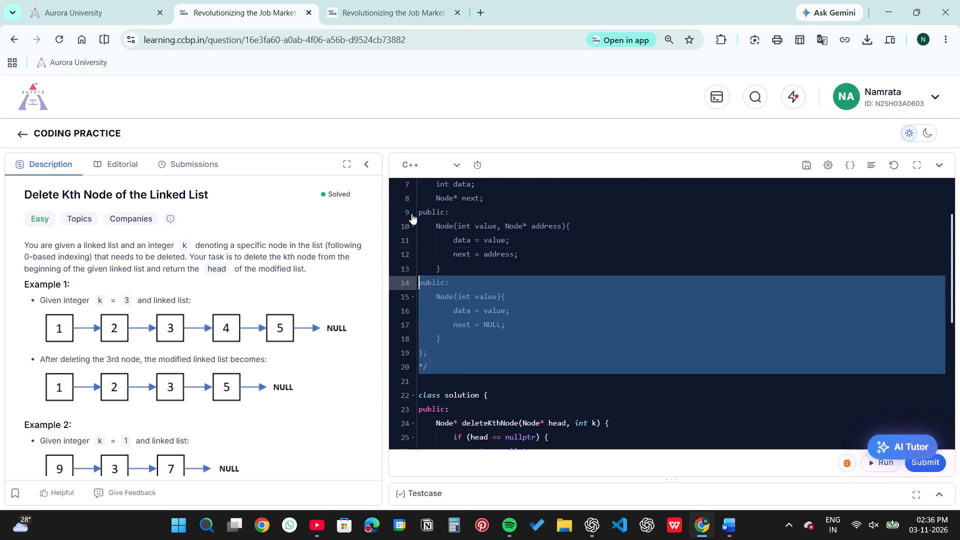
drag(411, 213, 408, 214)
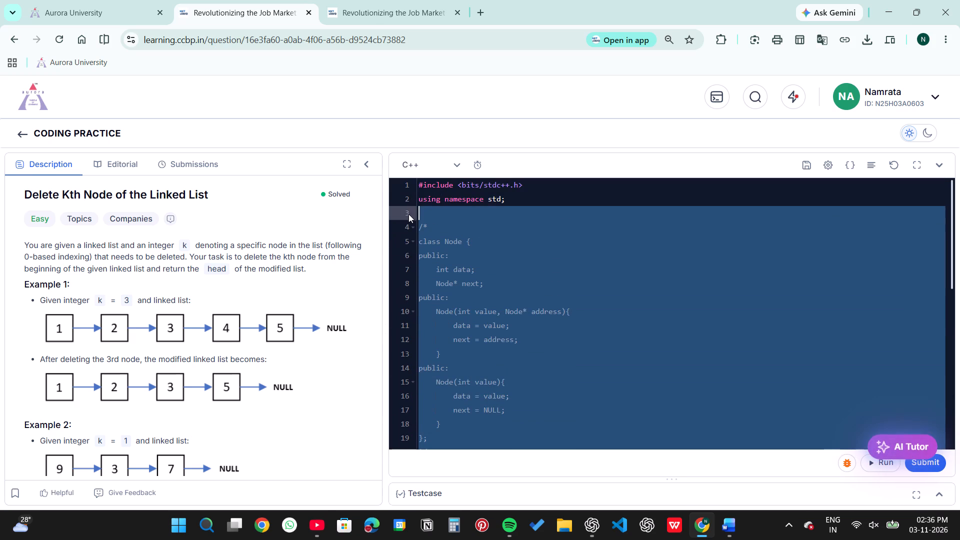
drag(408, 214, 408, 213)
key(BackSpace)
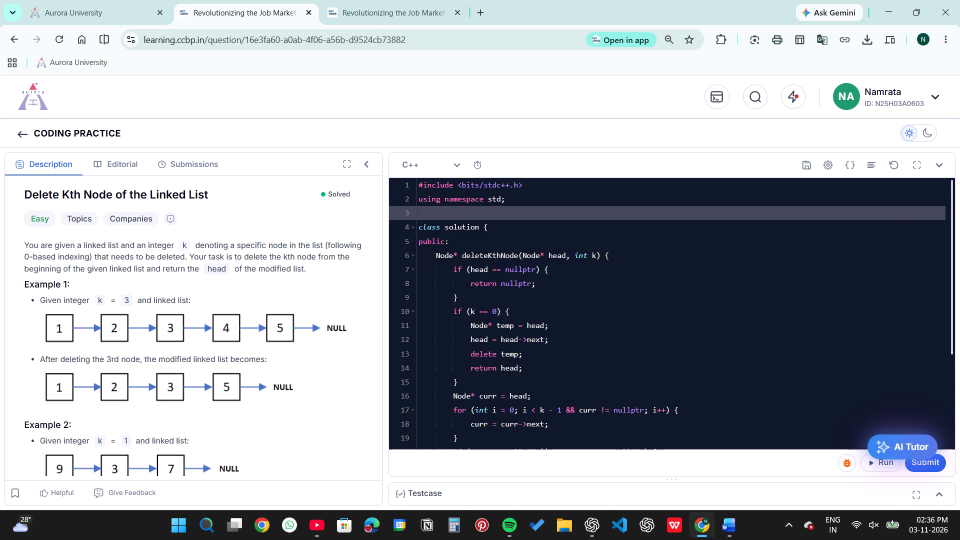
key(BackSpace)
Capture a full-width screenshot of the Delete Kth Node page with its description and code from line 1, from the bookmarks bar to the taskbar.
scroll(585, 395, down, 1)
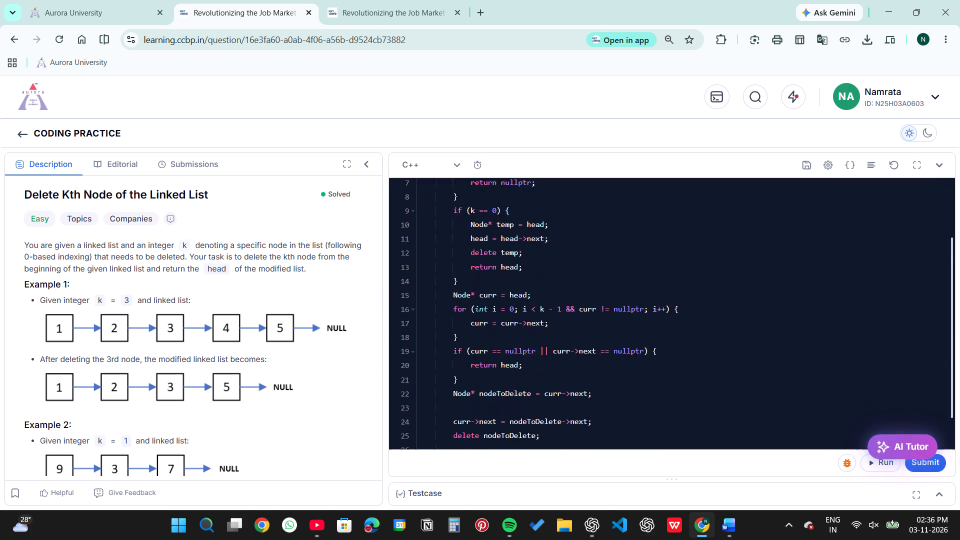
scroll(585, 395, down, 2)
key(ctrl+minus)
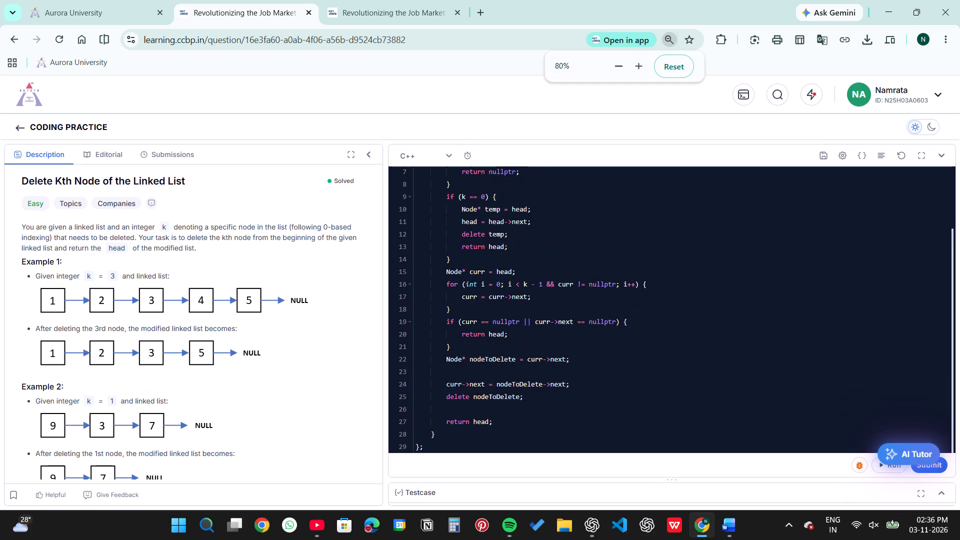
key(ctrl+minus)
scroll(585, 395, up, 5)
scroll(585, 395, down, 3)
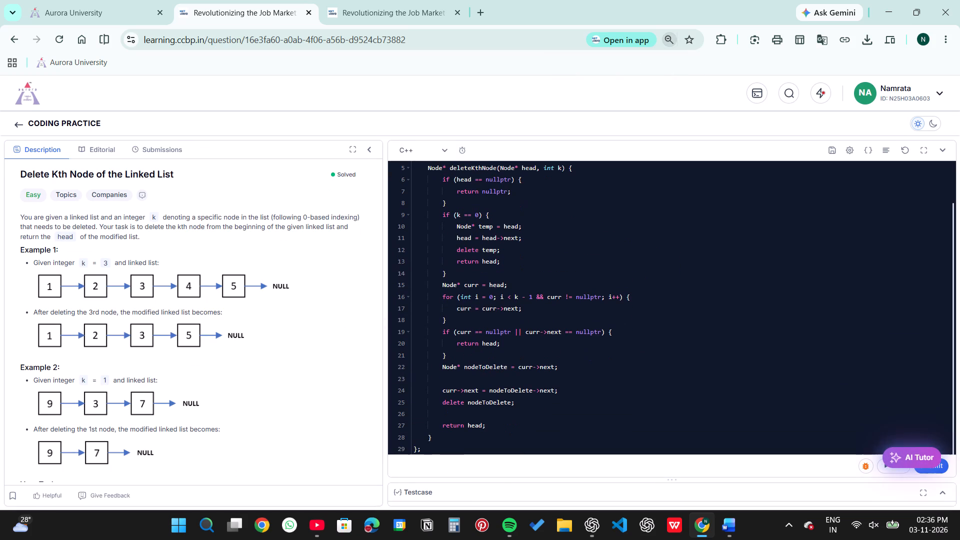
scroll(585, 395, down, 1)
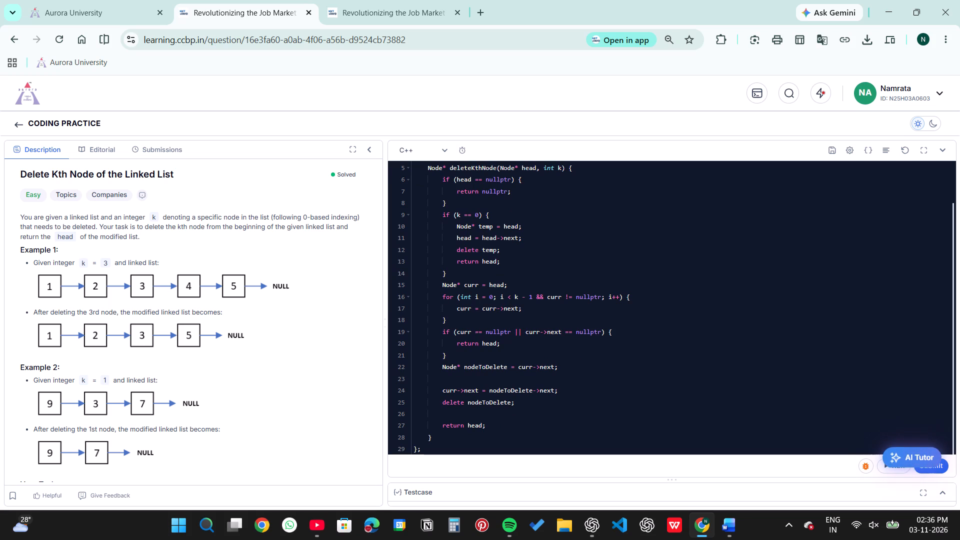
scroll(461, 363, up, 8)
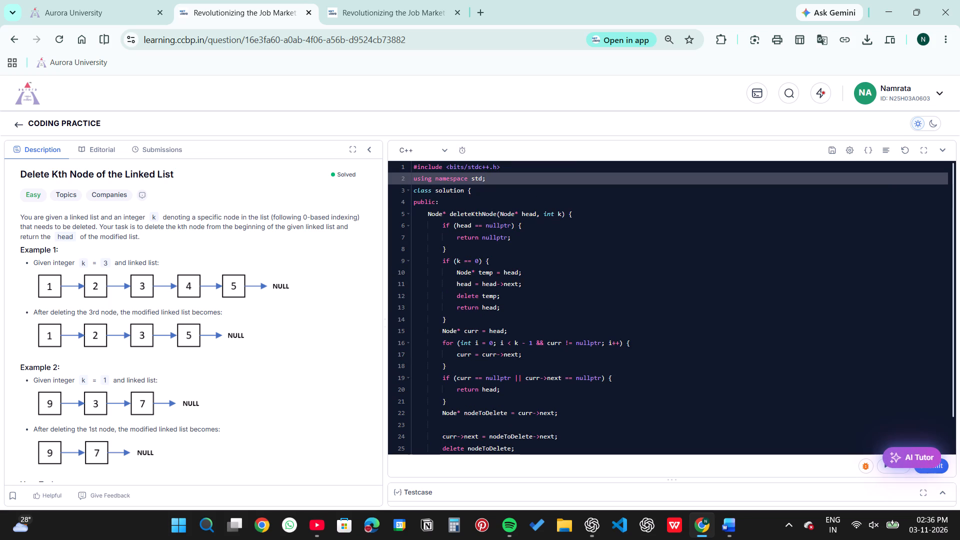
key(Print)
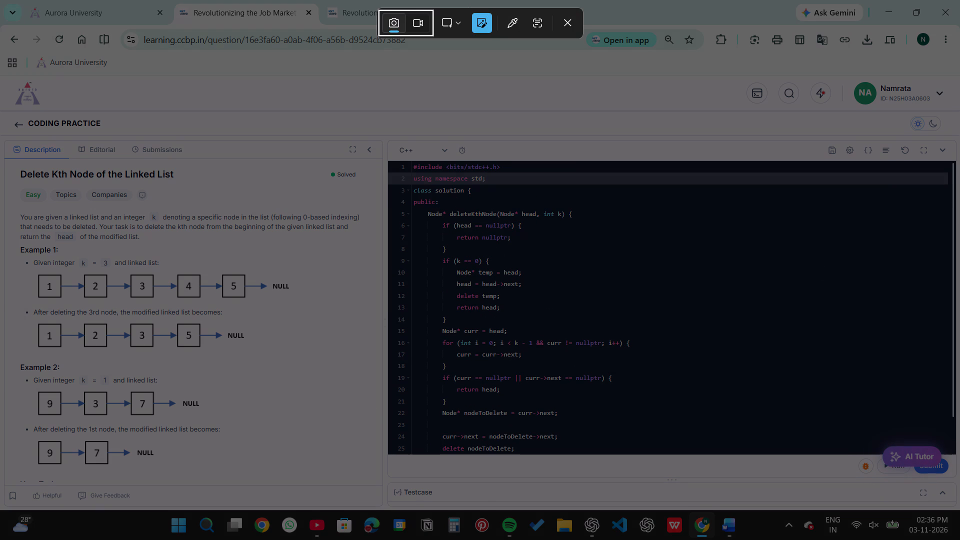
click(0, 73)
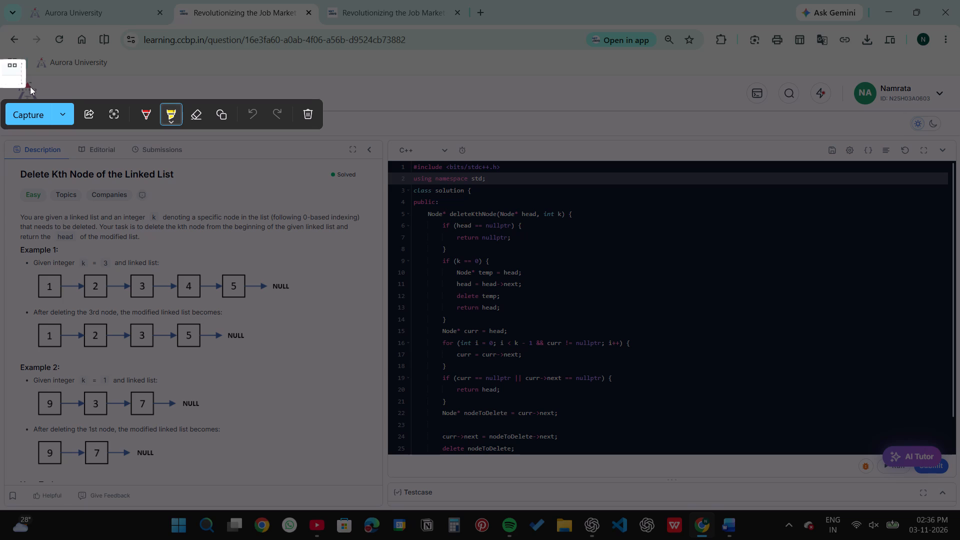
drag(19, 86, 877, 449)
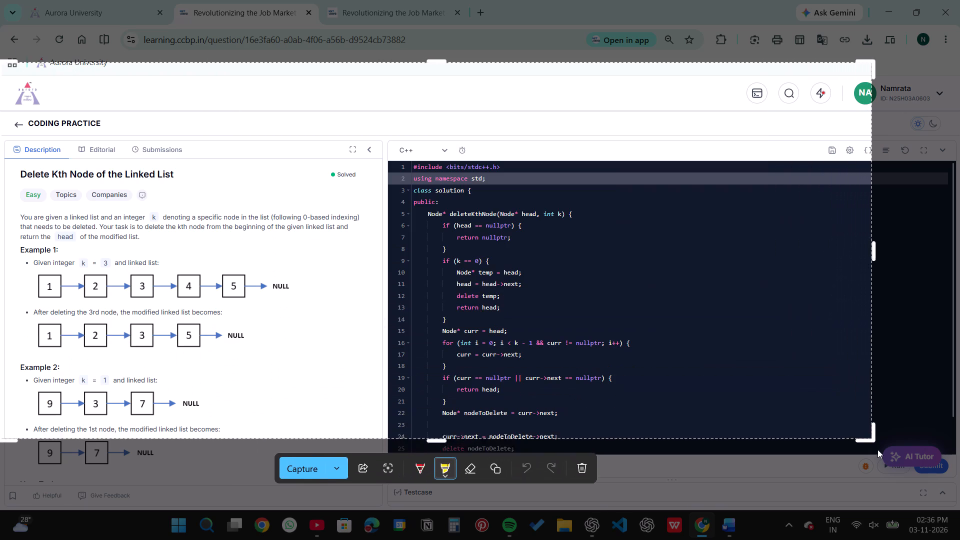
drag(877, 449, 959, 507)
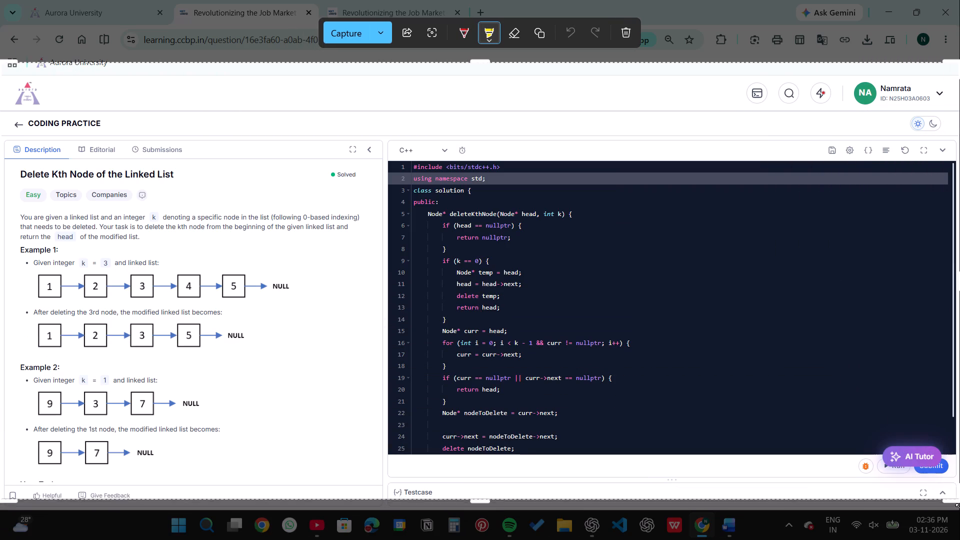
drag(959, 507, 959, 512)
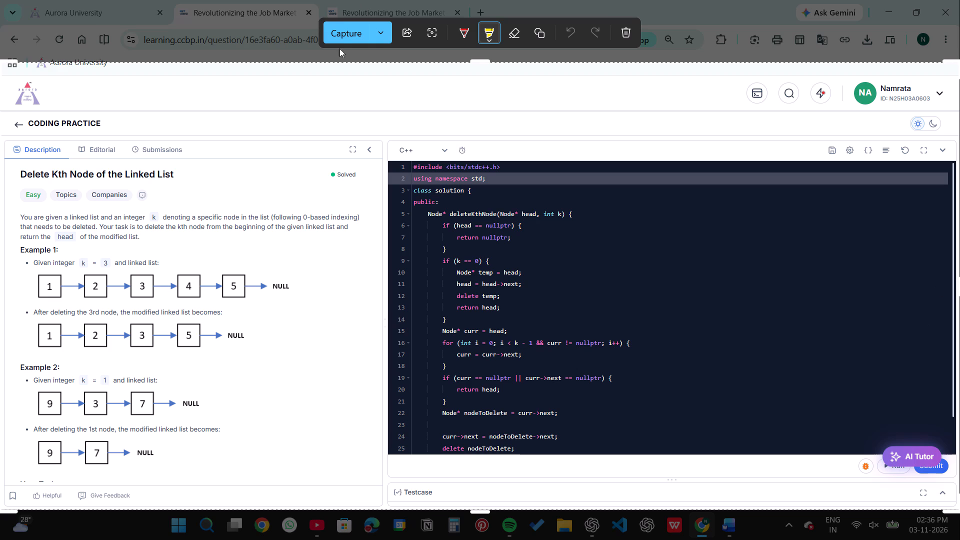
click(342, 35)
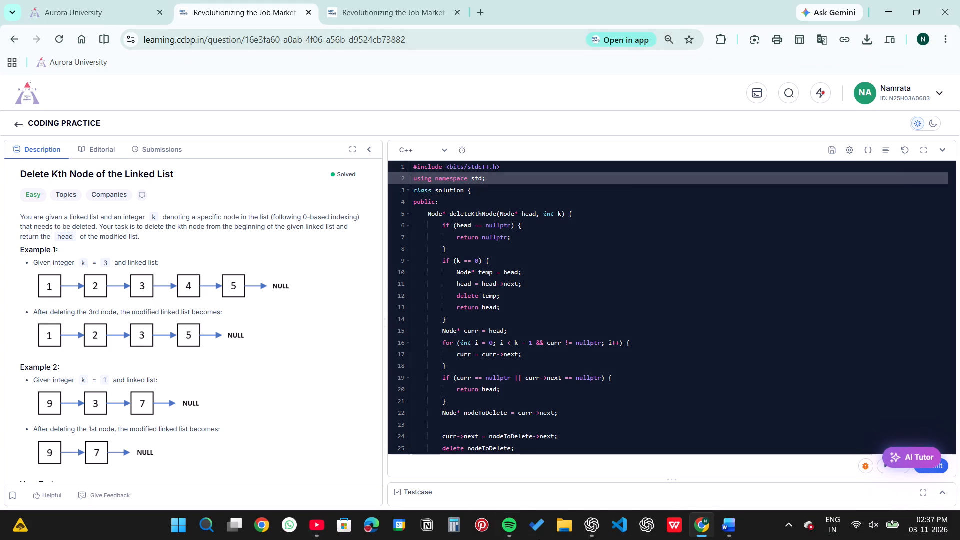
Paste the Delete Kth Node code screenshot into lab Report 2 in Word, on a new line below the Delete Head output screenshot.
click(730, 531)
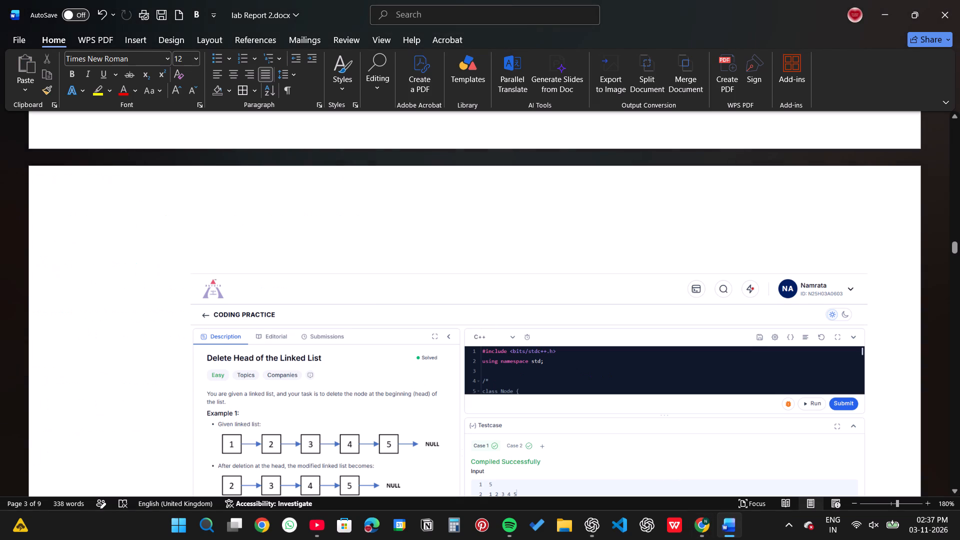
scroll(483, 311, right, 1)
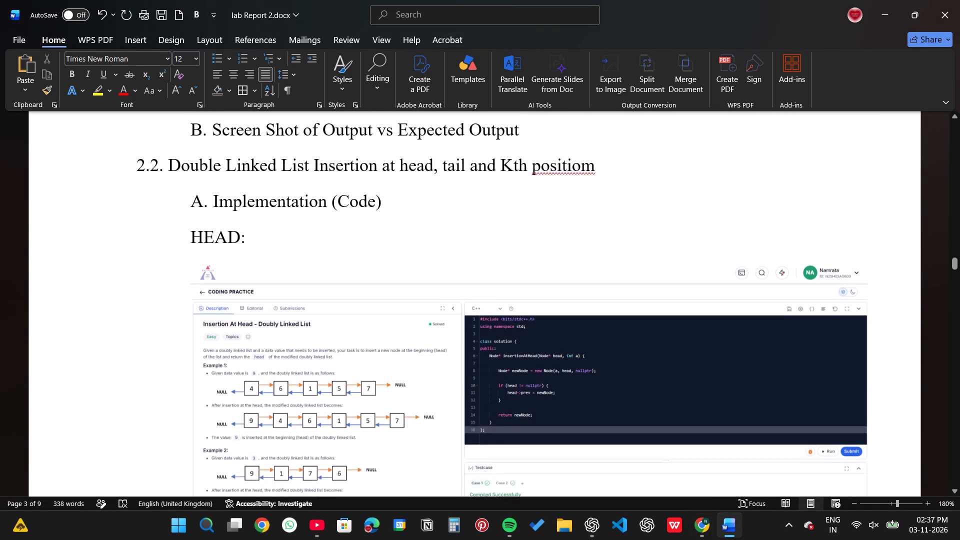
scroll(483, 311, right, 1)
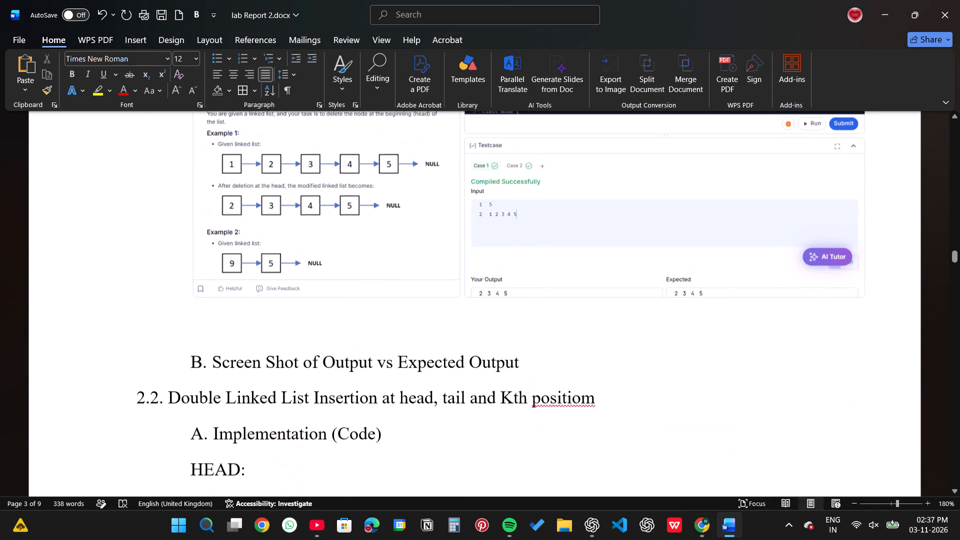
scroll(483, 311, right, 1)
click(882, 304)
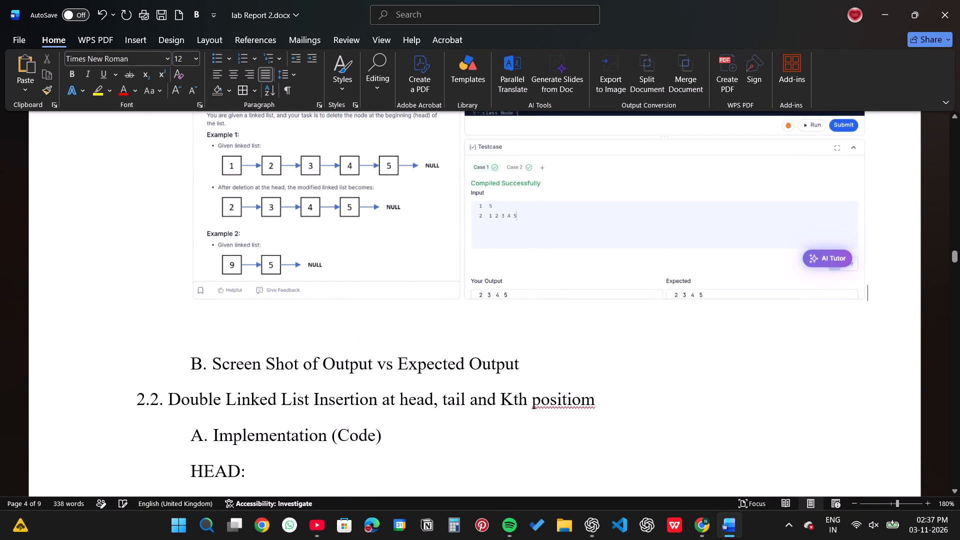
key(Return)
key(Return)
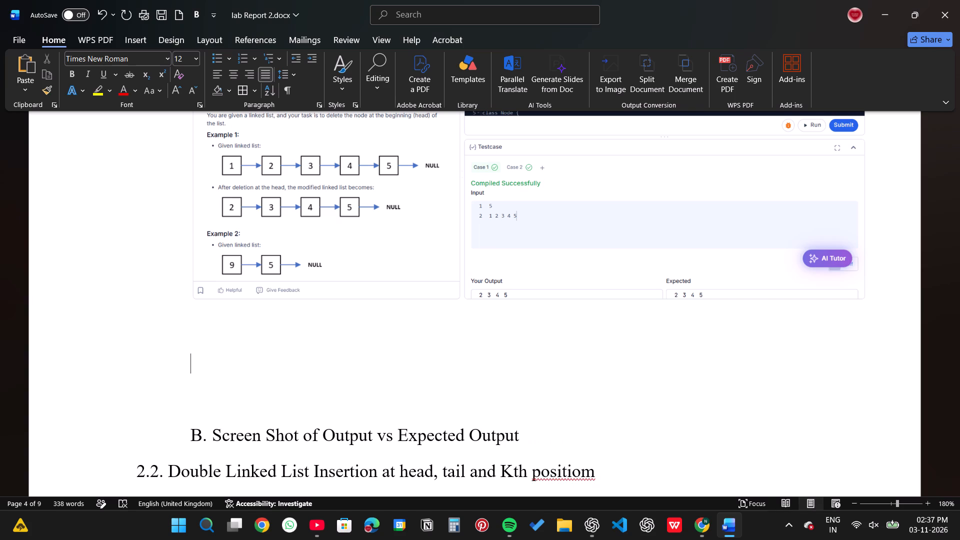
key(ctrl+v)
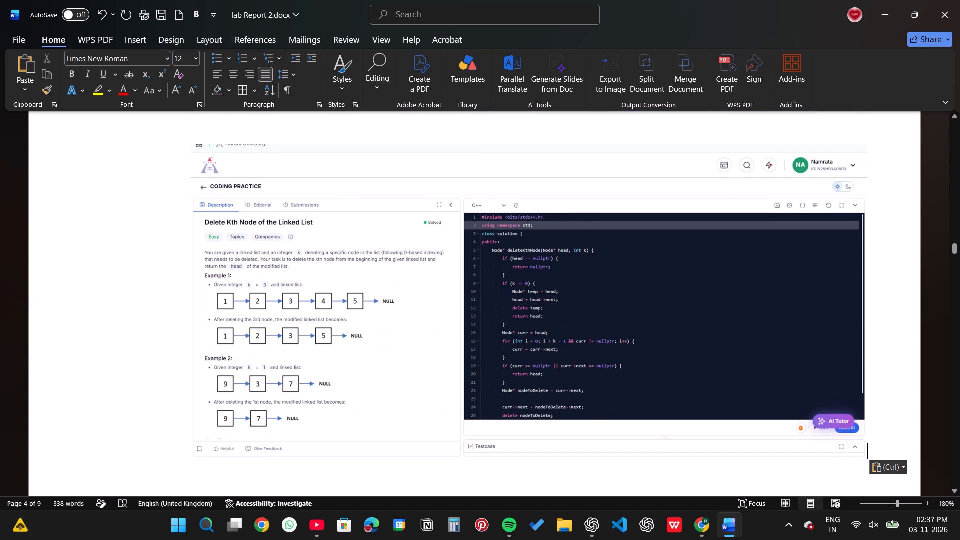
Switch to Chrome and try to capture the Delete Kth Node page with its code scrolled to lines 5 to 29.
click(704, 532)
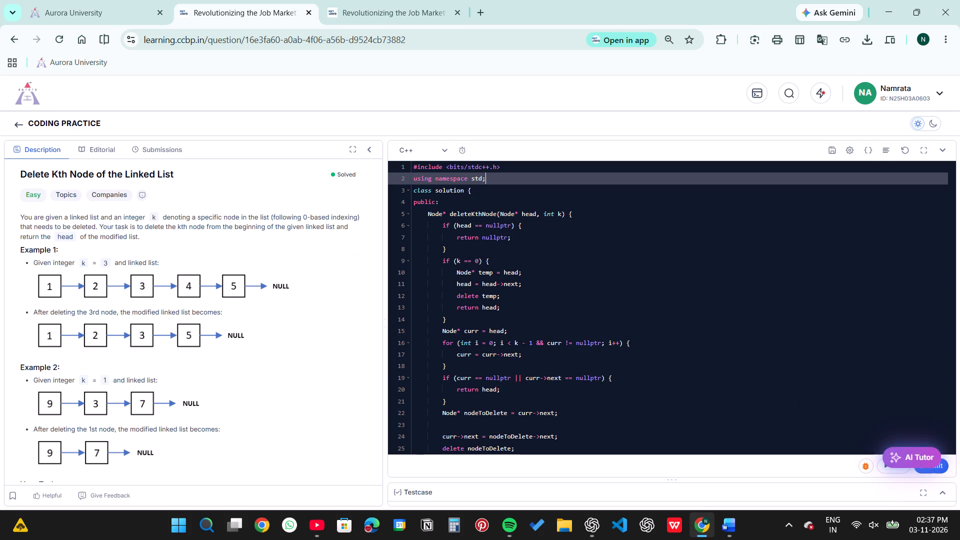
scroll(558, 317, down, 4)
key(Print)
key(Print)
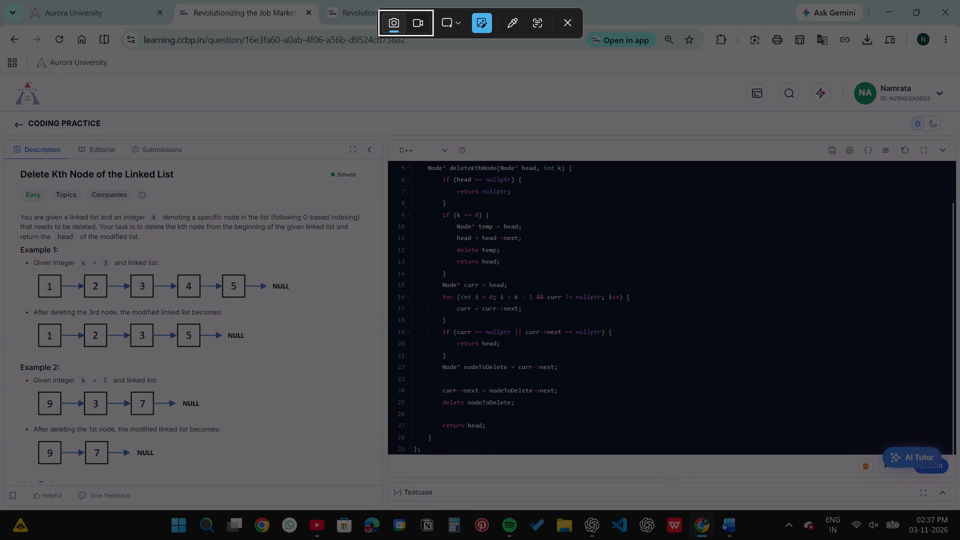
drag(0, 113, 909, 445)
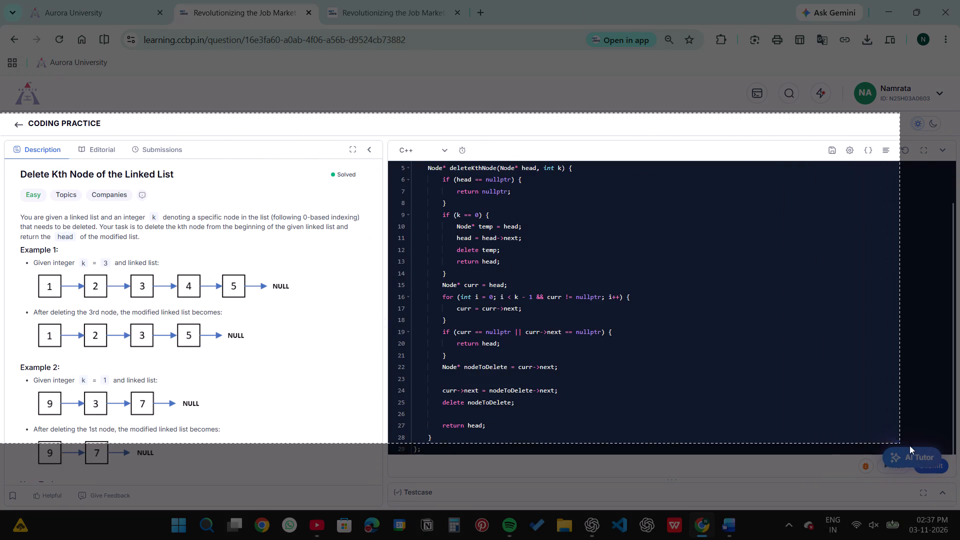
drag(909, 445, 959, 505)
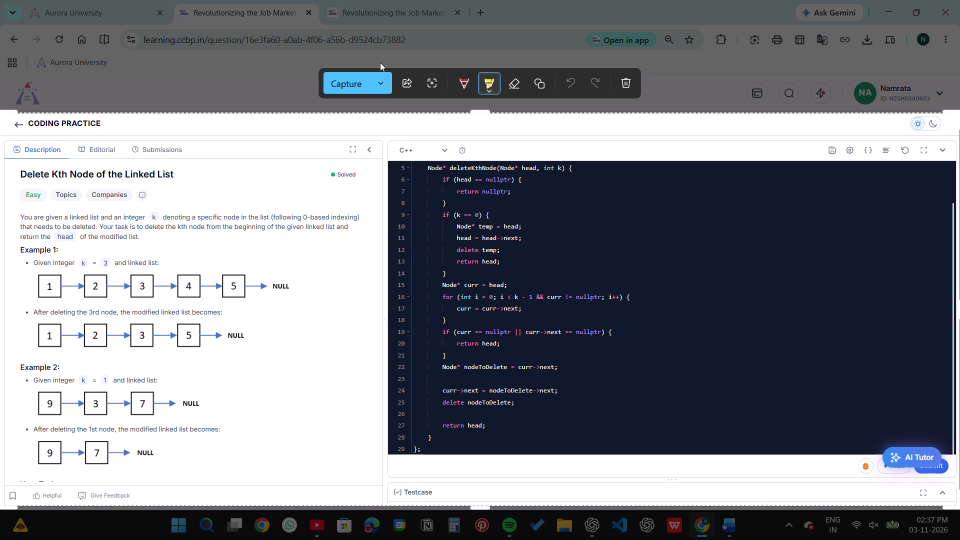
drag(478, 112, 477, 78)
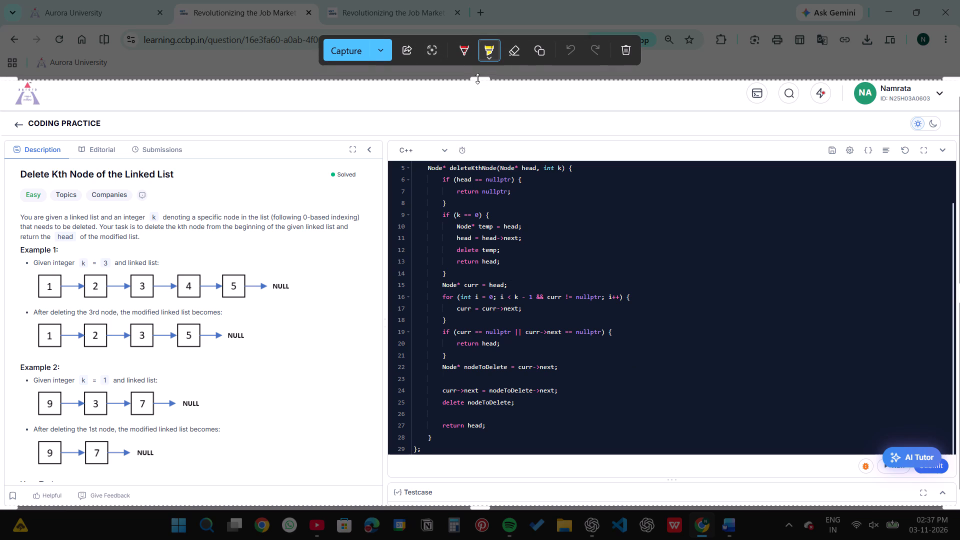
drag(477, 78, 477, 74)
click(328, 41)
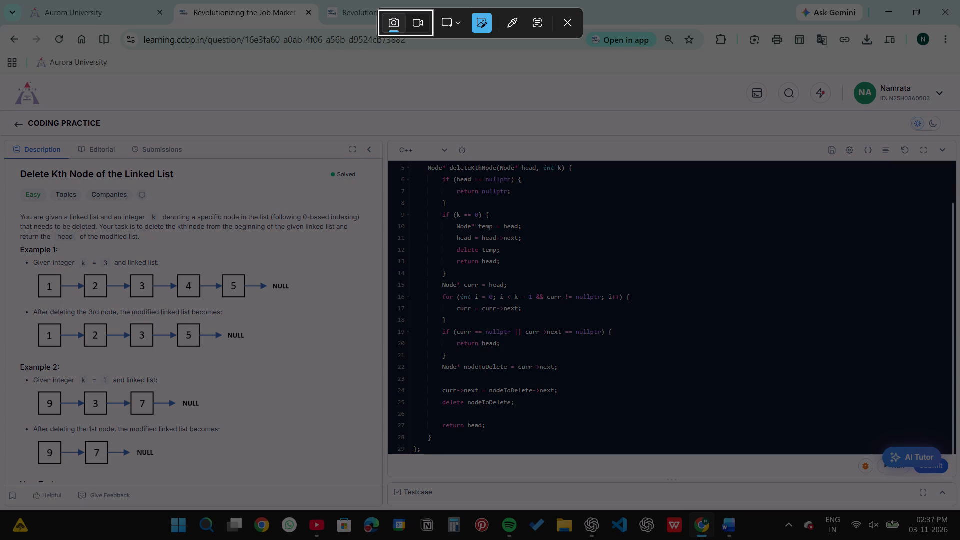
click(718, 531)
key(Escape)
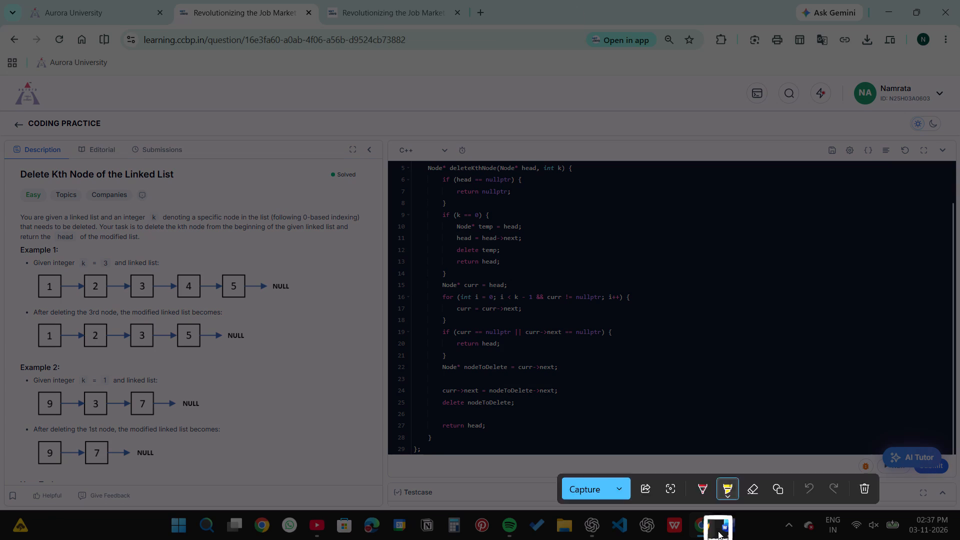
Add a new line below the Delete Kth Node code screenshot in lab Report 2 in Word and try to paste the capture there.
click(731, 529)
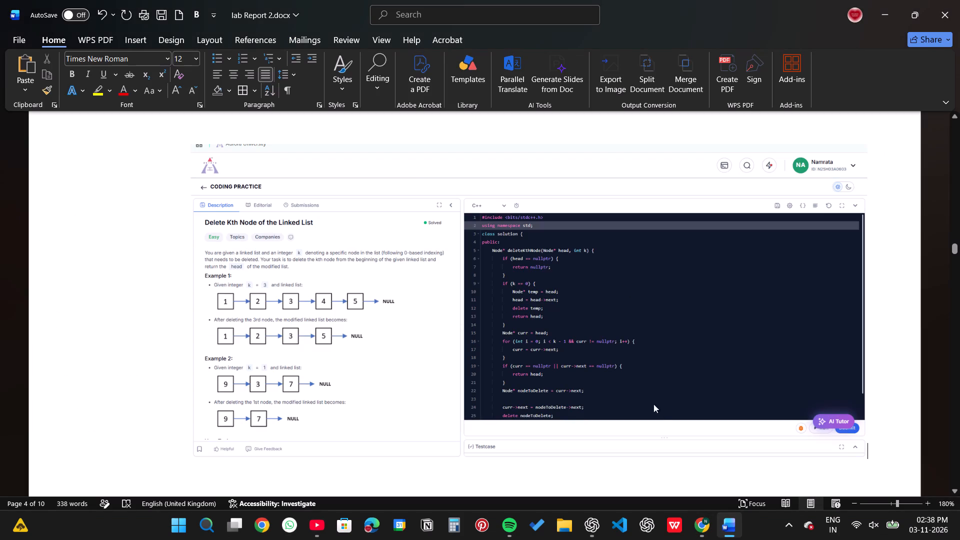
key(Return)
key(ctrl+v)
scroll(884, 483, down, 1)
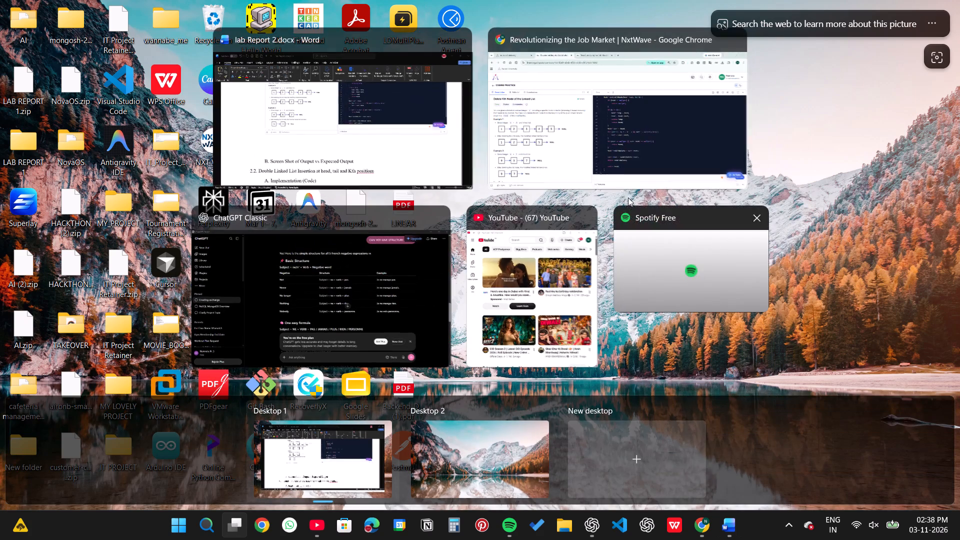
Switch to Chrome and capture the Delete Kth Node page full width with code lines 5 to 29, from the page header to the taskbar.
click(673, 163)
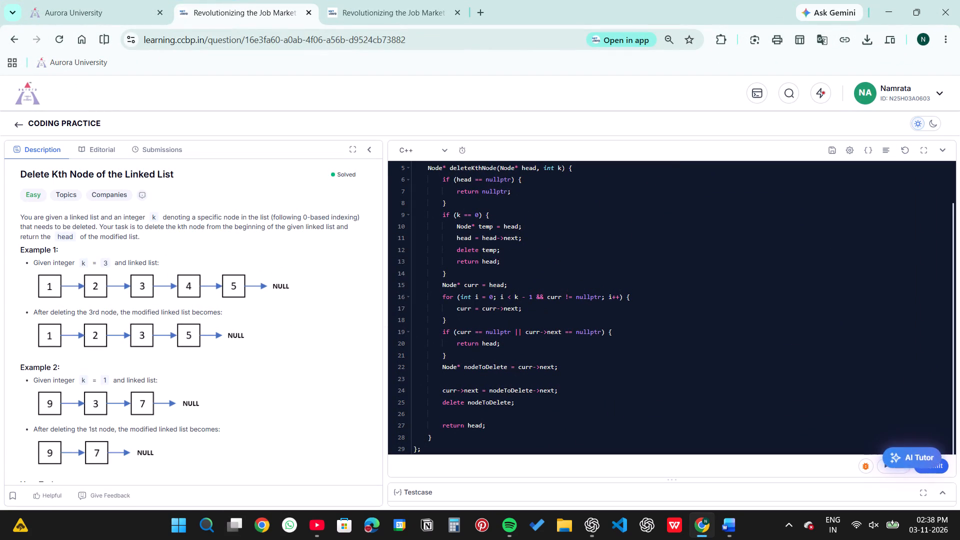
key(Print)
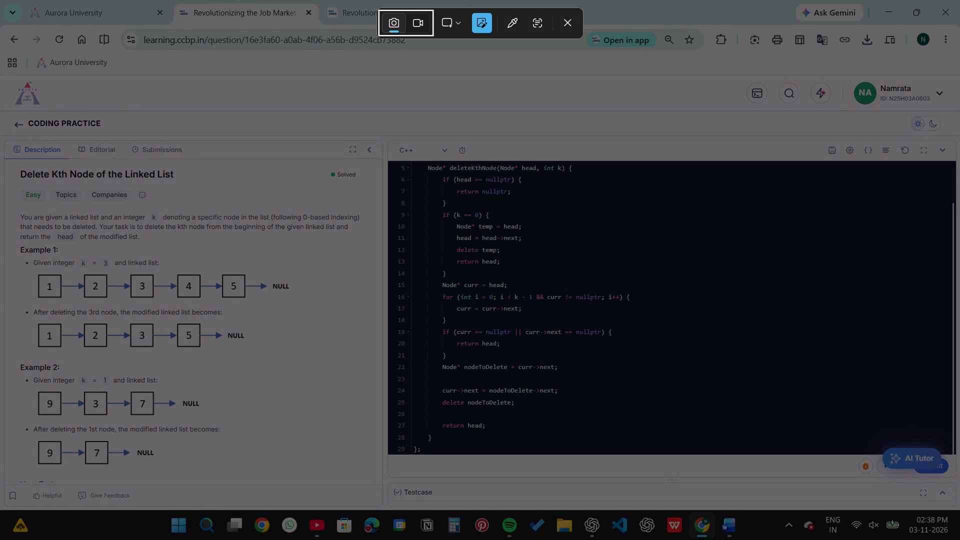
drag(0, 82, 659, 463)
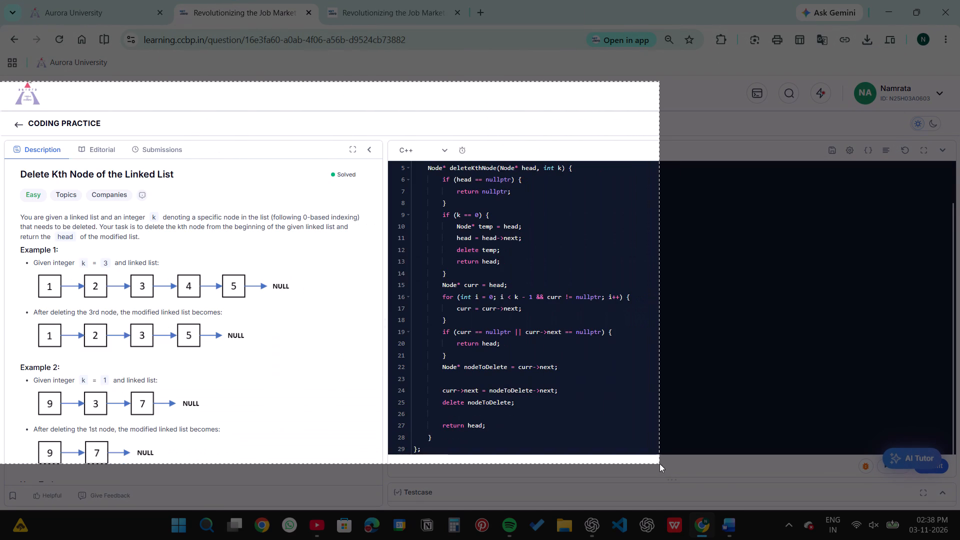
drag(659, 463, 814, 480)
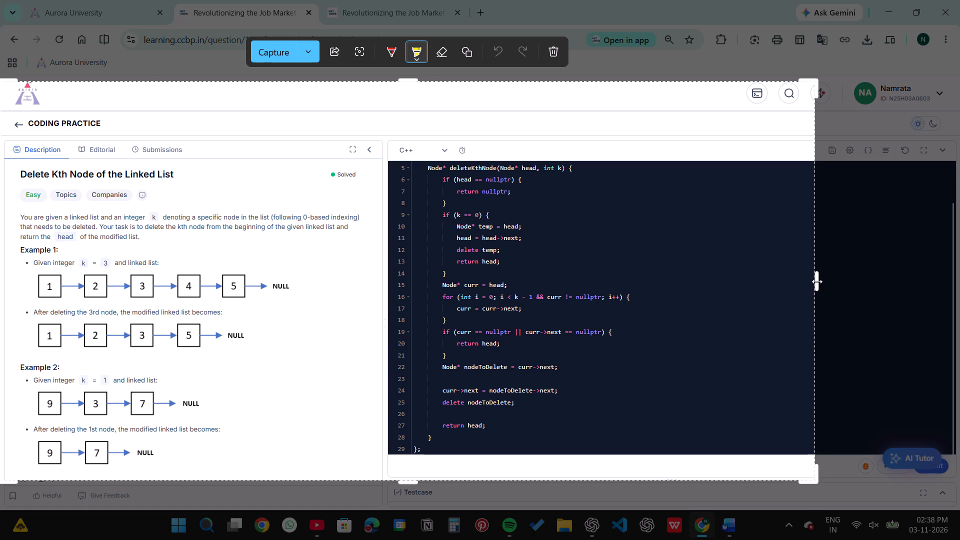
drag(817, 281, 959, 295)
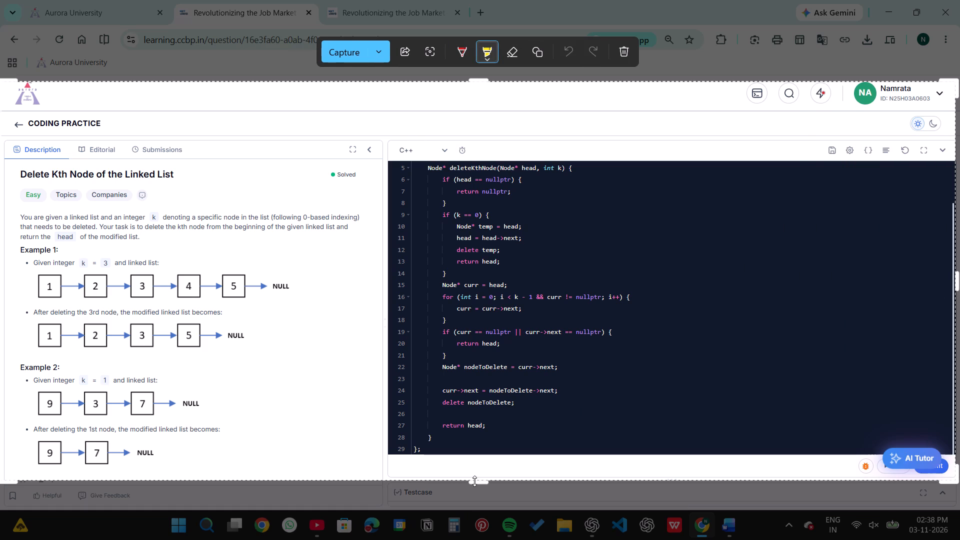
drag(474, 481, 478, 514)
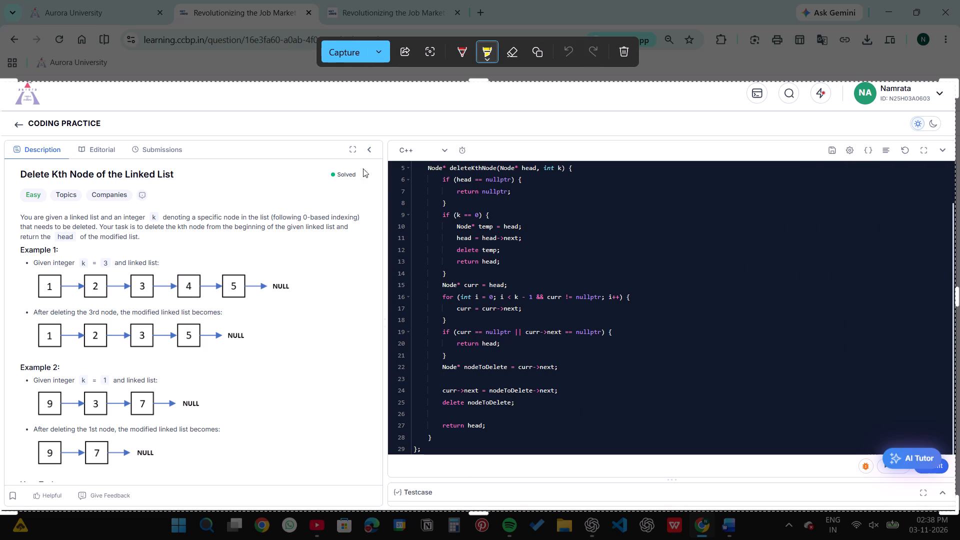
click(330, 49)
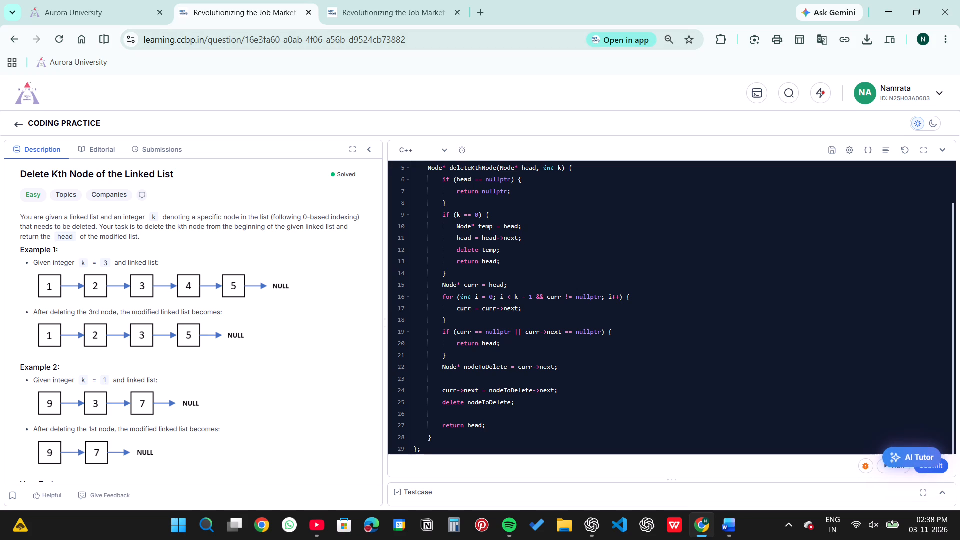
Paste the second Delete Kth Node code screenshot on the empty line in lab Report 2 in Word and start a new line below it.
click(726, 520)
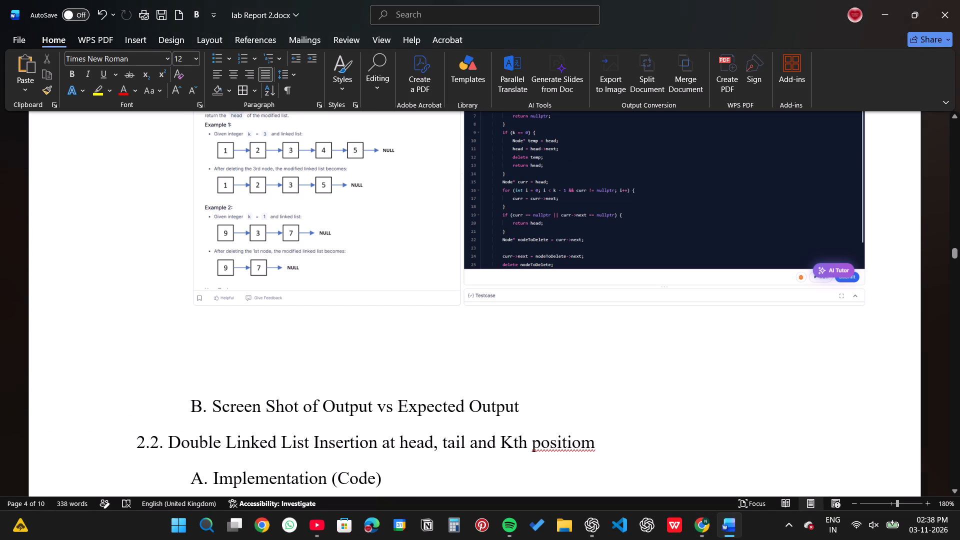
key(ctrl+v)
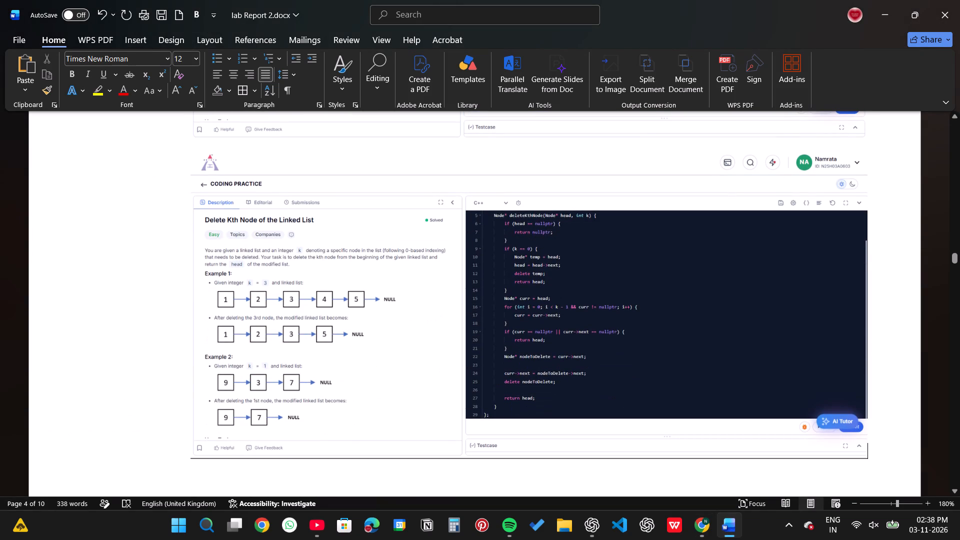
key(Return)
Run the Delete Kth Node code in Chrome and enlarge the test case area to show Case 1's input, output and expected output.
click(884, 20)
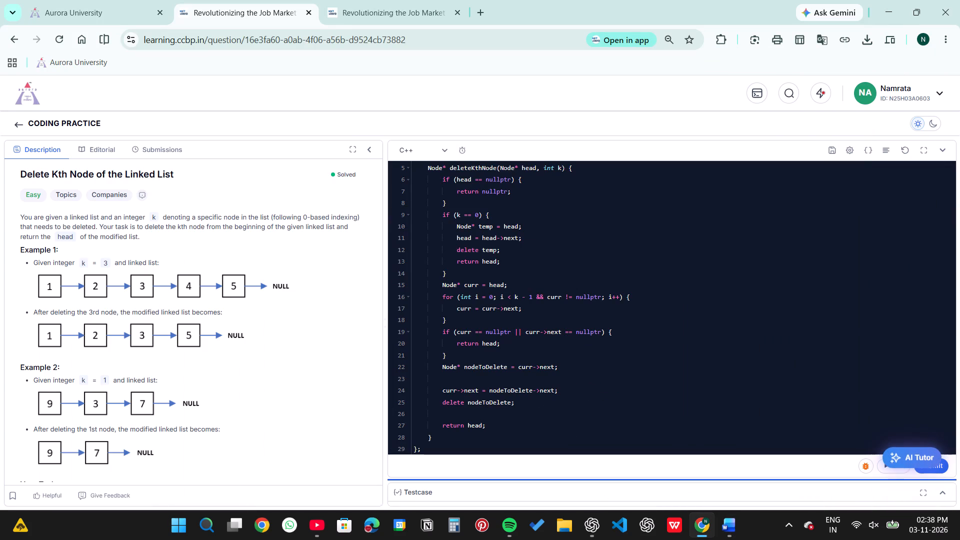
drag(674, 481, 658, 344)
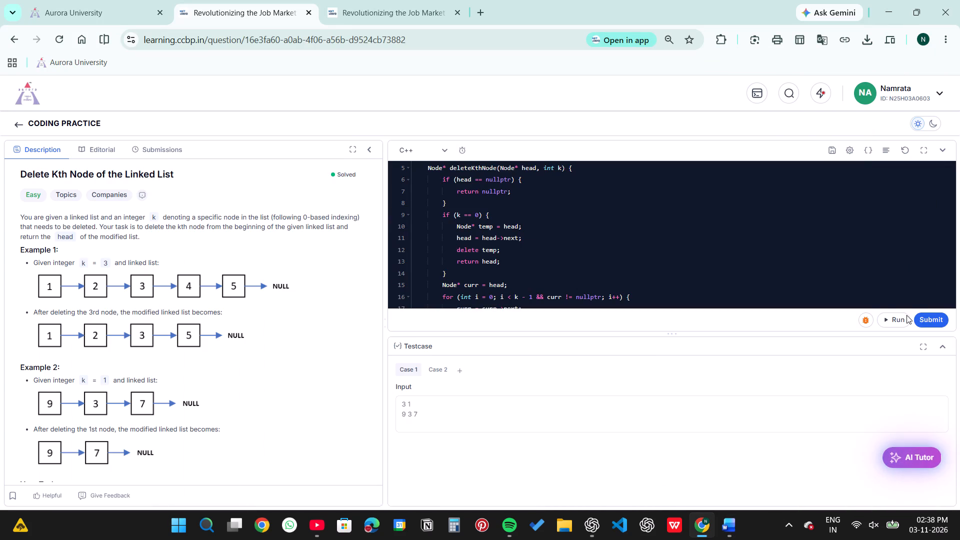
click(888, 314)
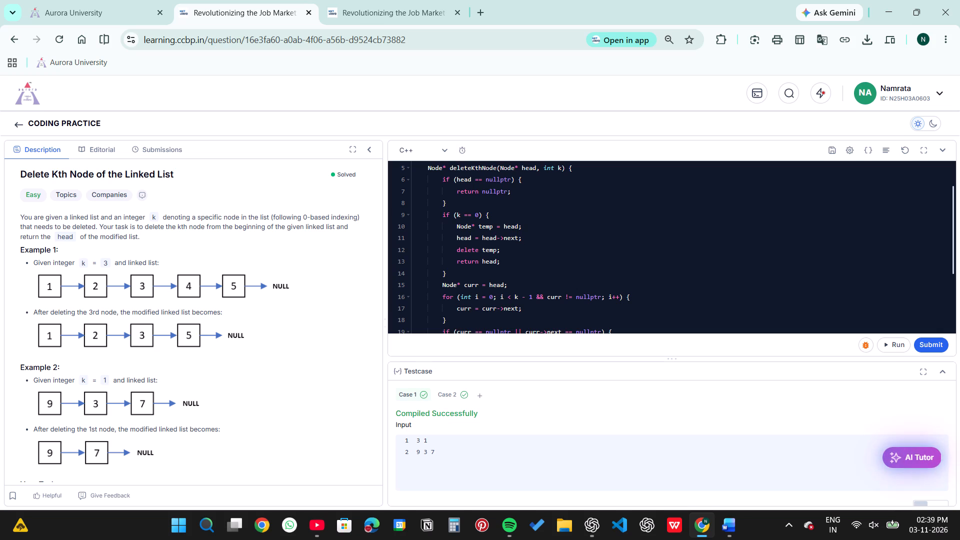
scroll(663, 455, right, 1)
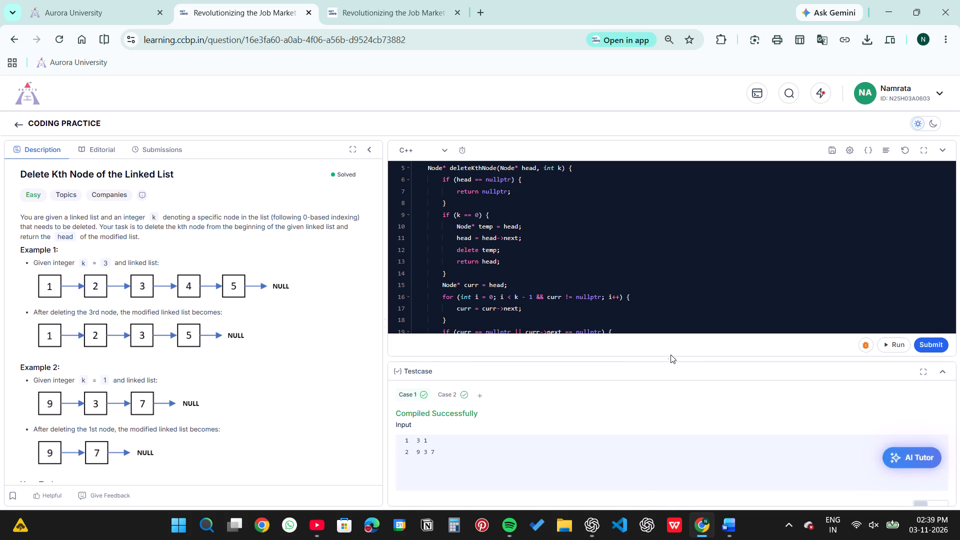
drag(669, 359, 682, 245)
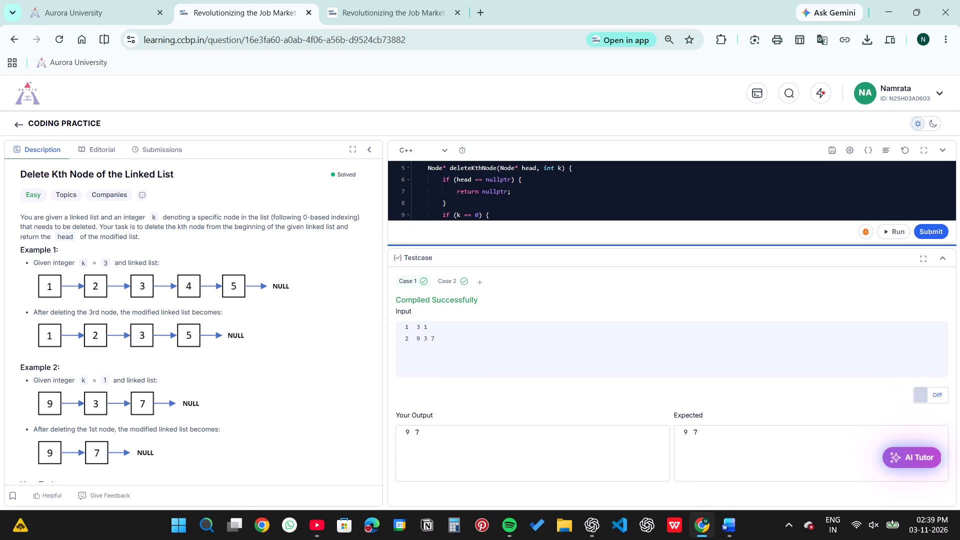
drag(682, 245, 686, 288)
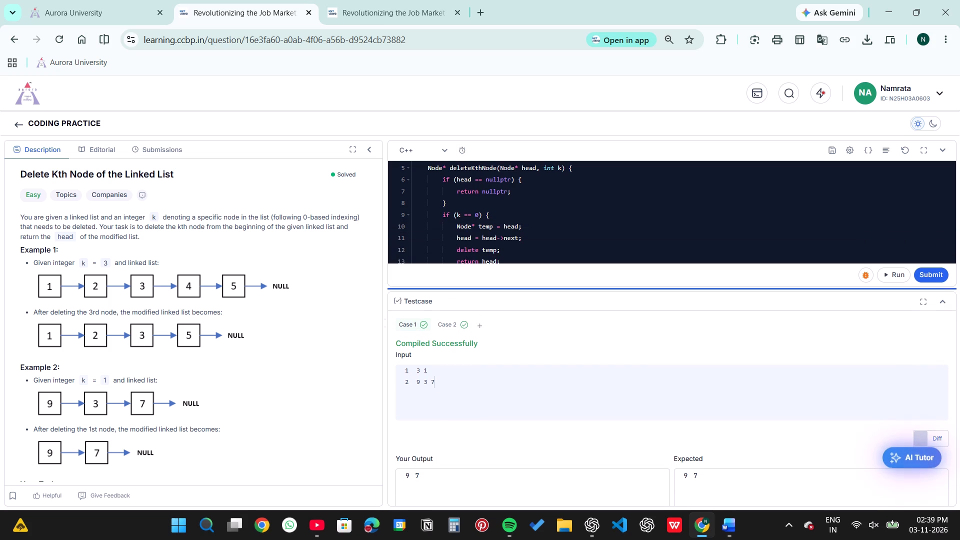
Capture a full-width screenshot of the Delete Kth Node page with the Case 1 results, from the page header to the taskbar.
key(Print)
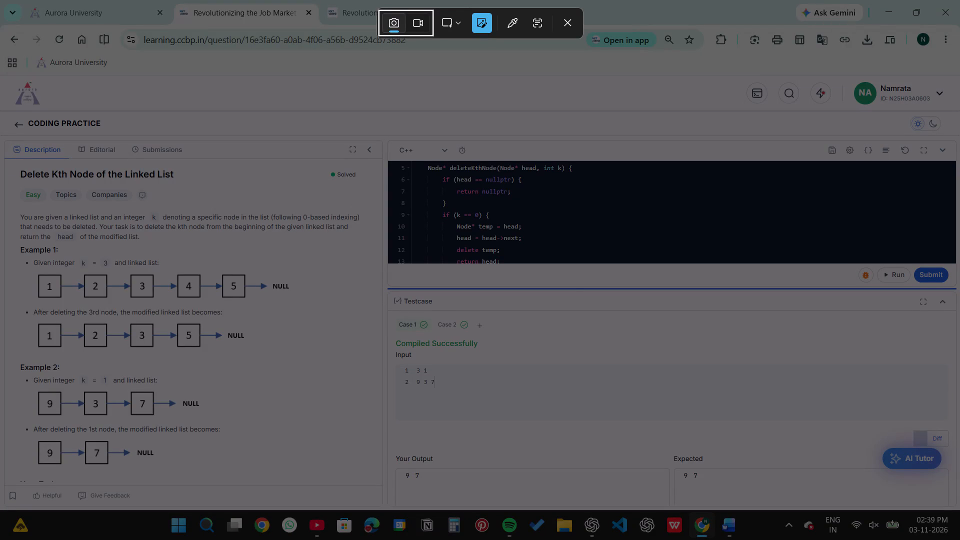
drag(0, 78, 959, 508)
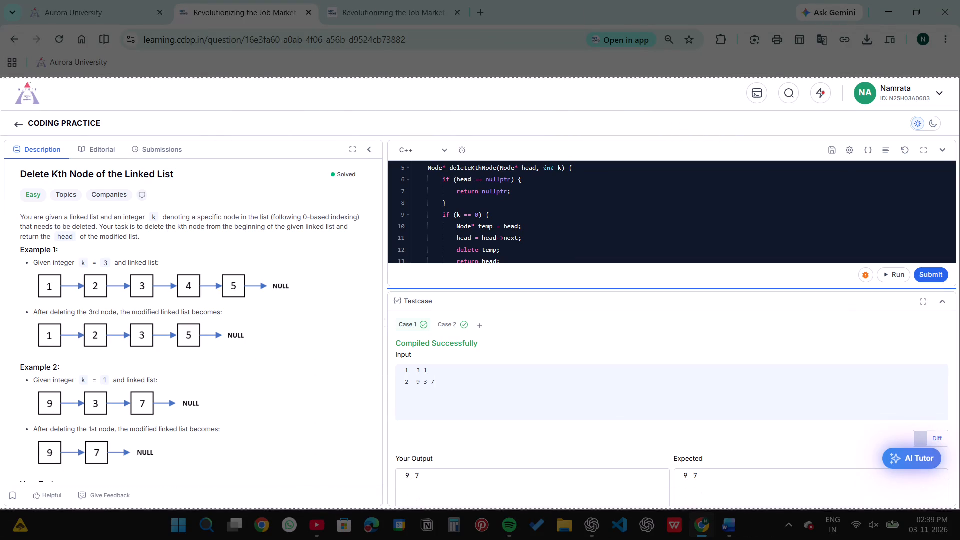
drag(959, 508, 959, 507)
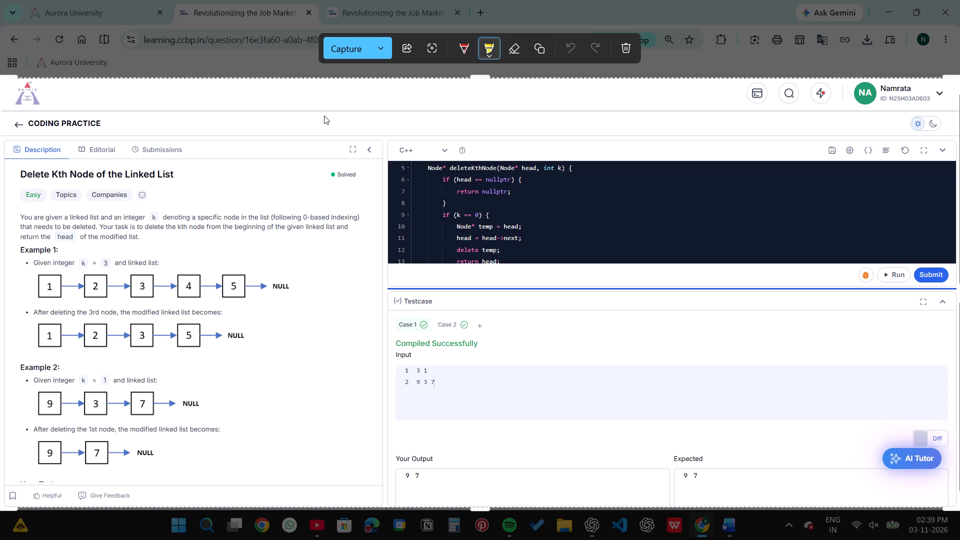
click(331, 46)
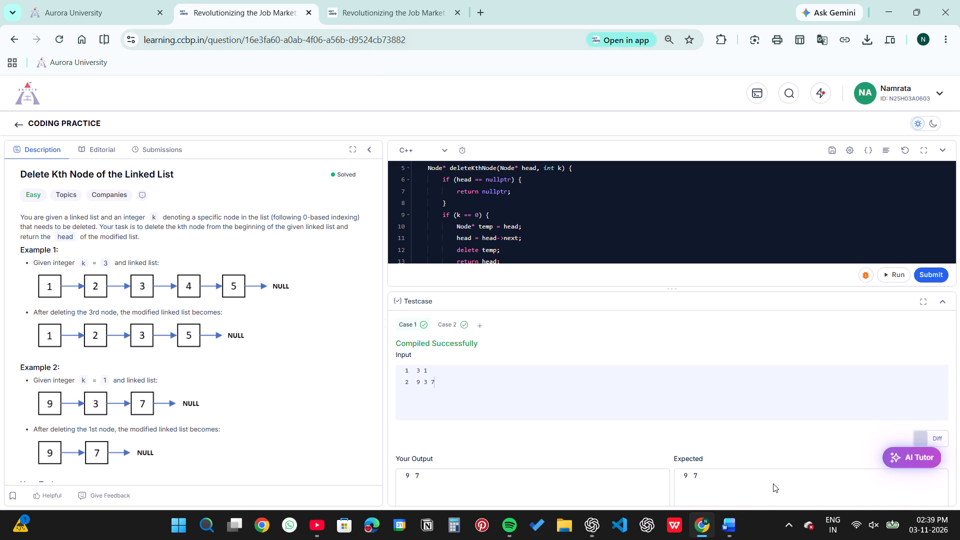
Paste the Delete Kth Node output screenshot into lab Report 2 in Word, on the new line below the second code screenshot.
click(726, 529)
scroll(499, 289, down, 1)
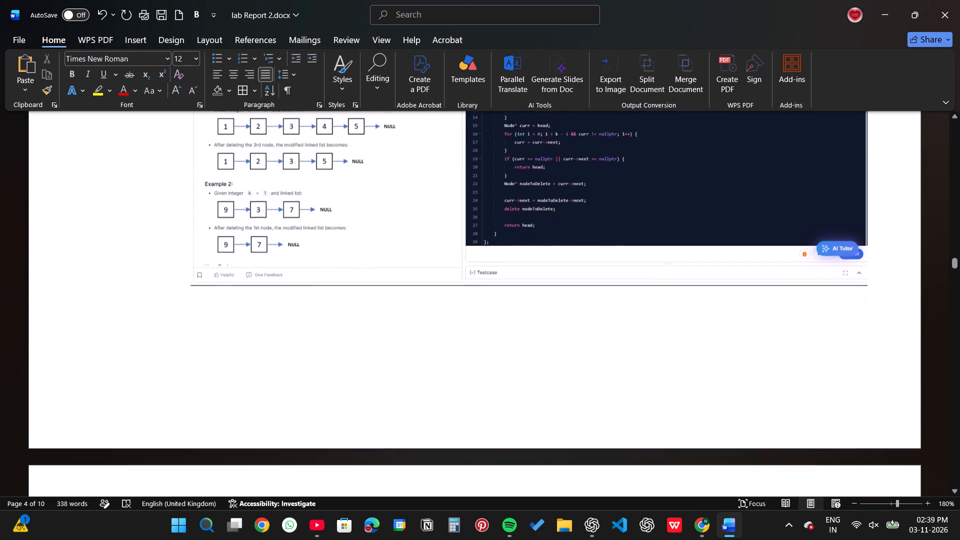
scroll(499, 289, down, 1)
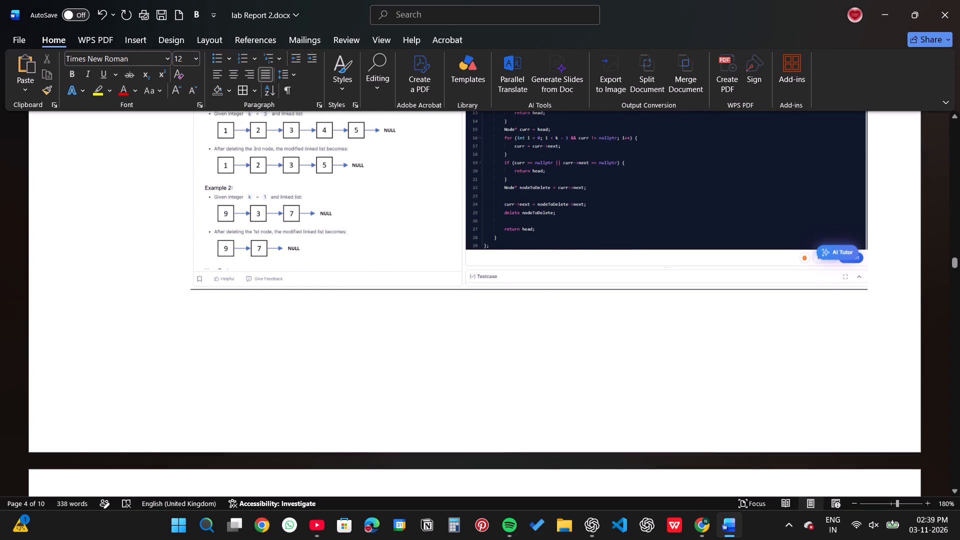
key(ctrl+v)
Insert two line breaks above the pasted Delete Kth Node output screenshot.
scroll(499, 289, up, 1)
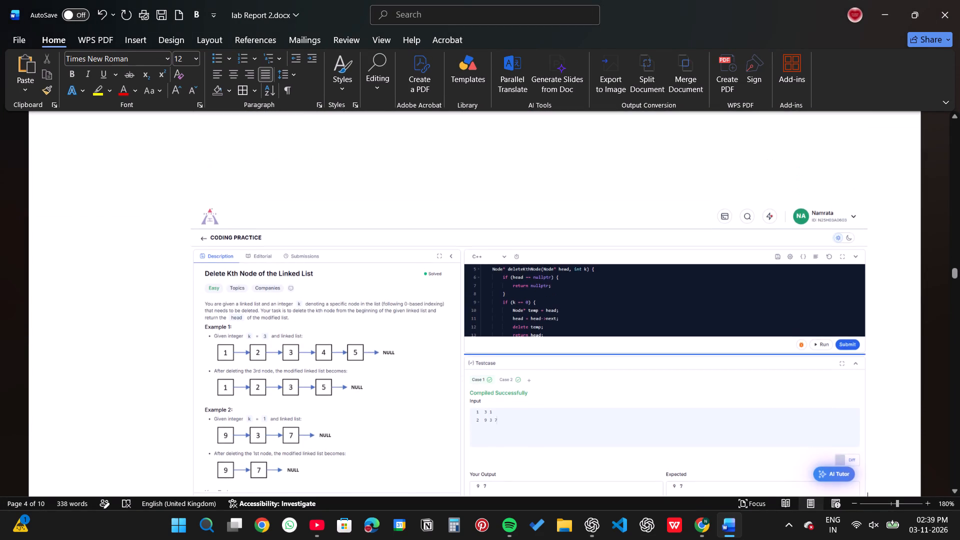
scroll(499, 289, up, 1)
click(192, 198)
click(296, 195)
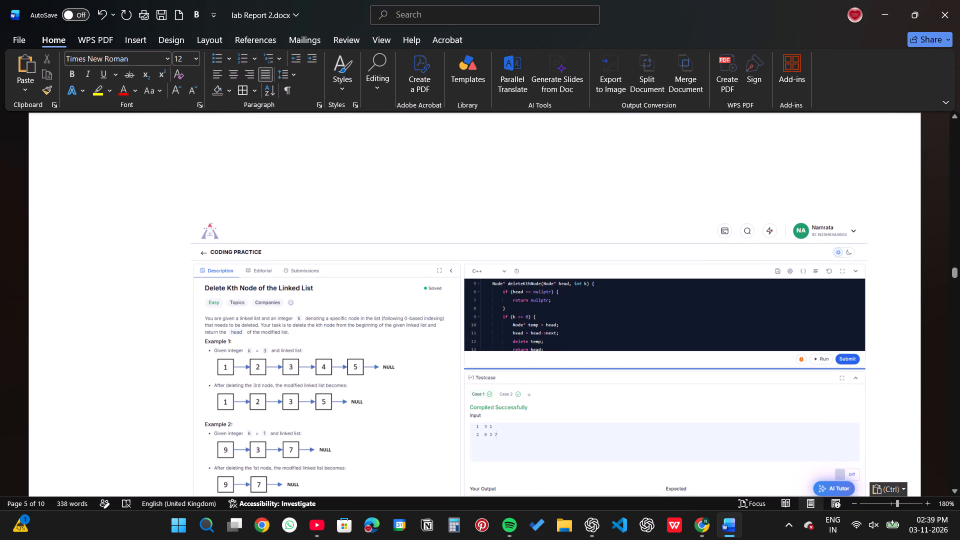
key(Return)
key(Return)
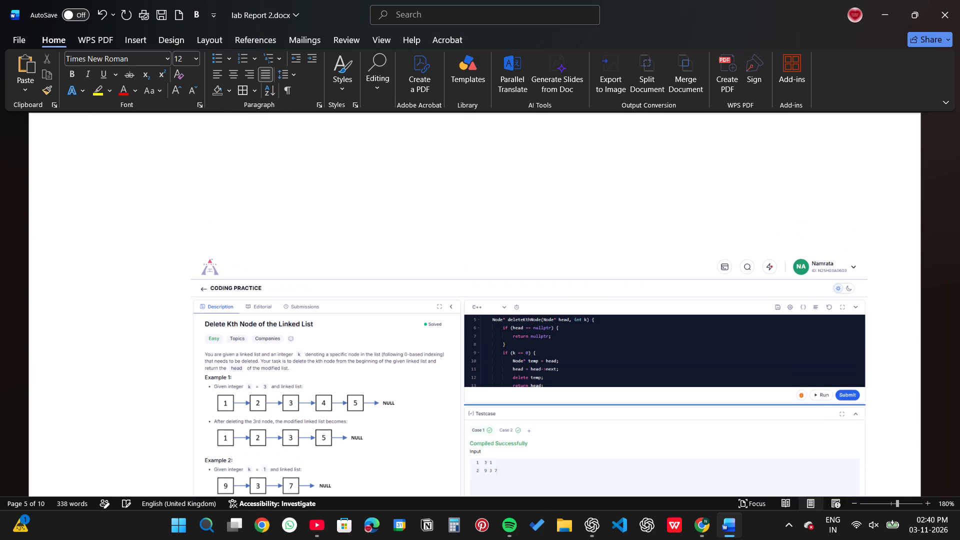
Remove one line break above the pasted Delete Kth Node output screenshot.
key(BackSpace)
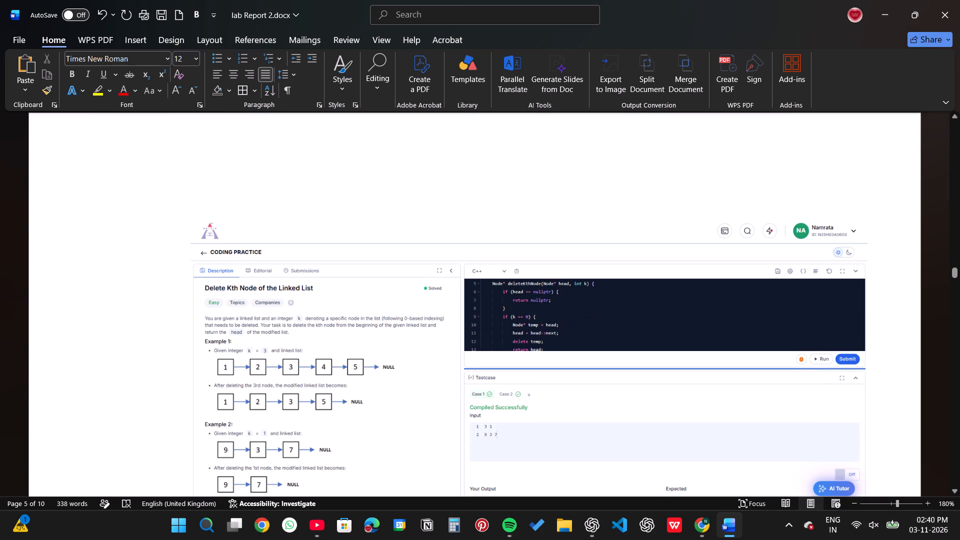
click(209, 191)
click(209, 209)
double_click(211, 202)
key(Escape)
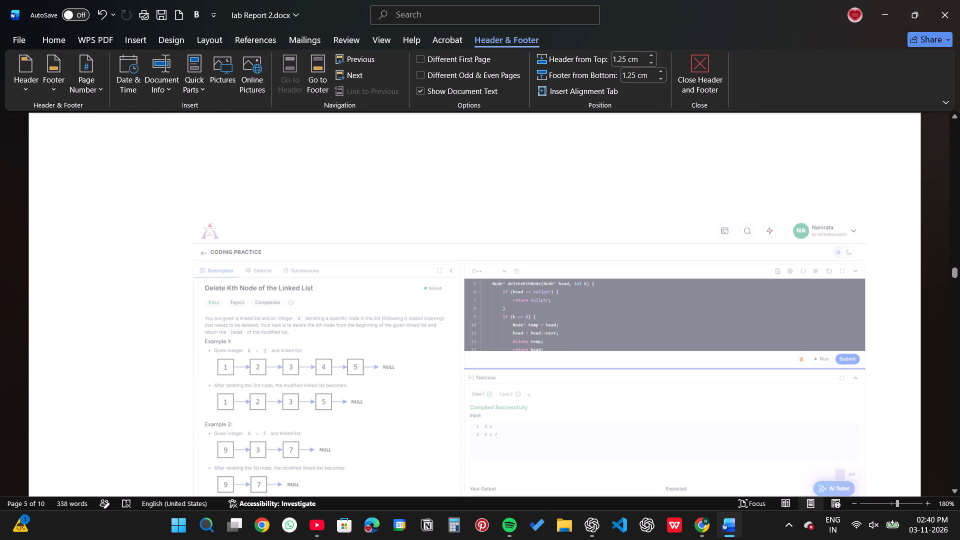
Add the label "OUTPUT:" on the empty line below the second Delete Kth Node code screenshot.
scroll(310, 193, up, 1)
click(263, 309)
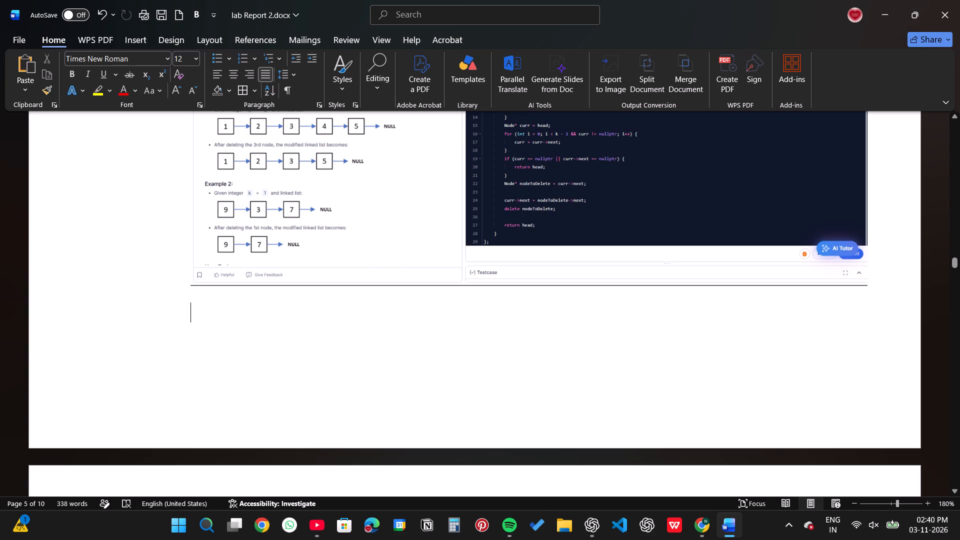
text(COD)
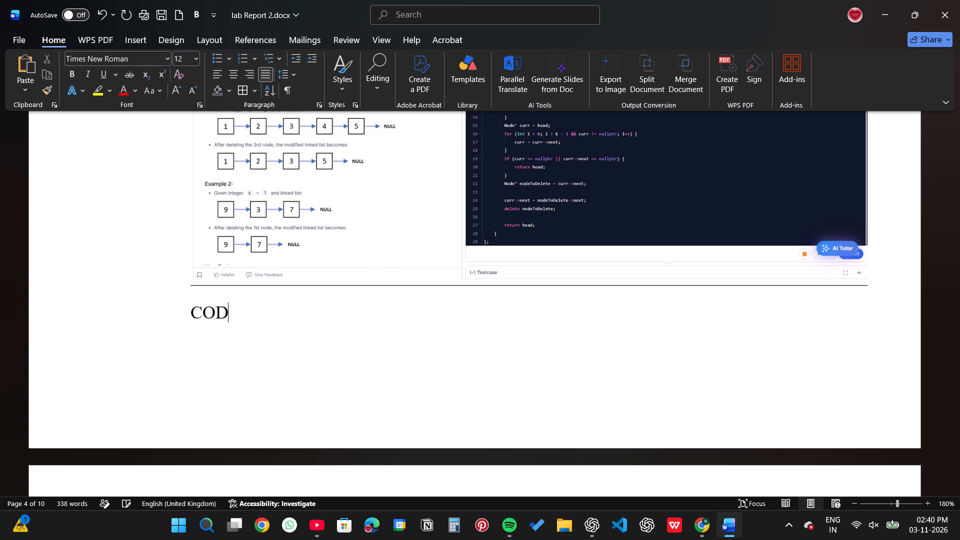
key(BackSpace)
key(BackSpace)
key(BackSpace)
key(r)
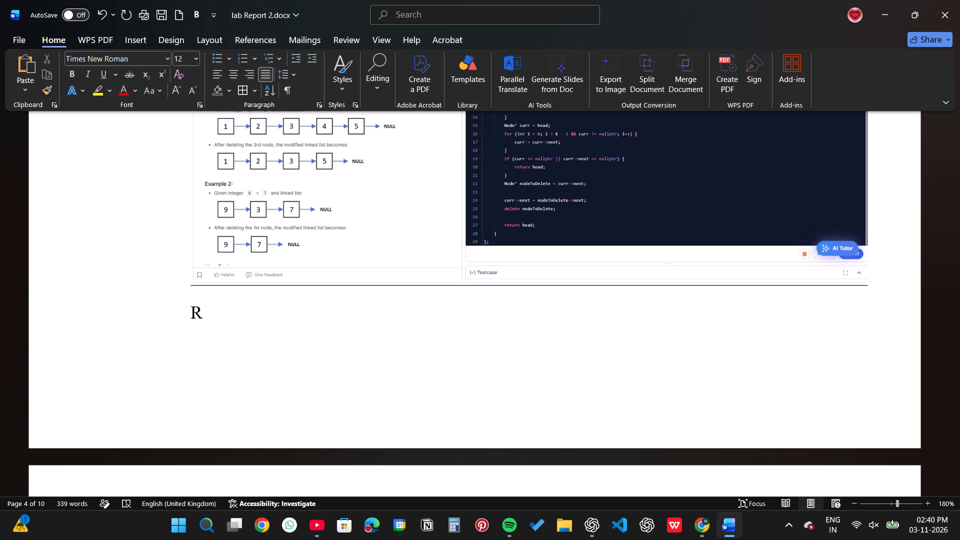
key(BackSpace)
text(OUTPUT)
key(shift+colon)
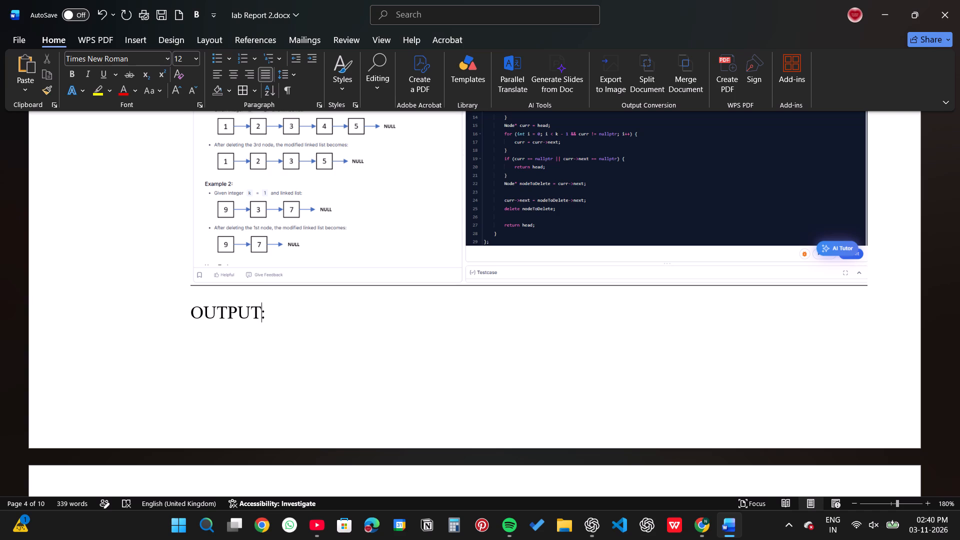
Insert a line break between the second code screenshot and the "OUTPUT:" label.
key(Left)
key(Left)
key(Left)
key(Left)
key(Left)
key(Left)
key(Left)
key(Left)
key(Return)
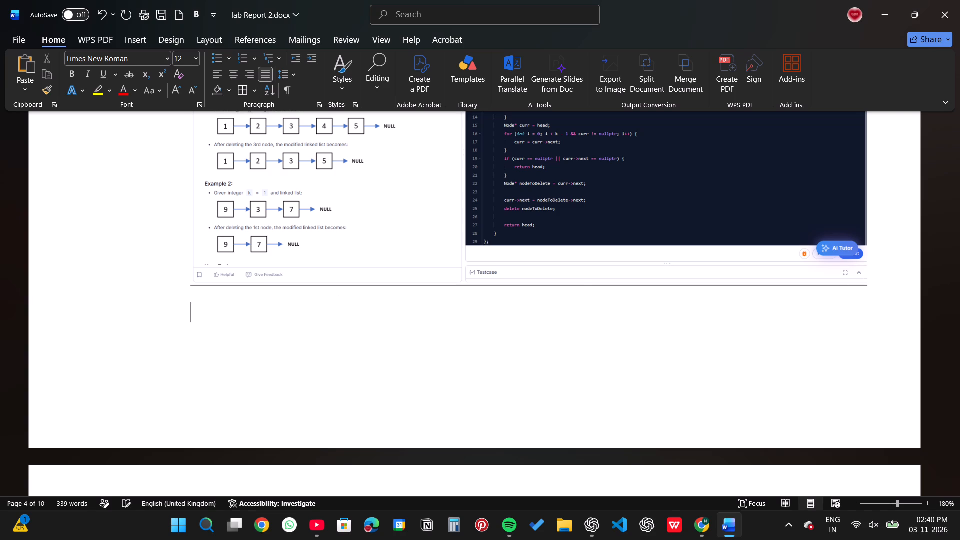
Delete the heading "B. Screen Shot of Output vs Expected Output" and its leftover empty line above section 2.2.
scroll(263, 309, down, 1)
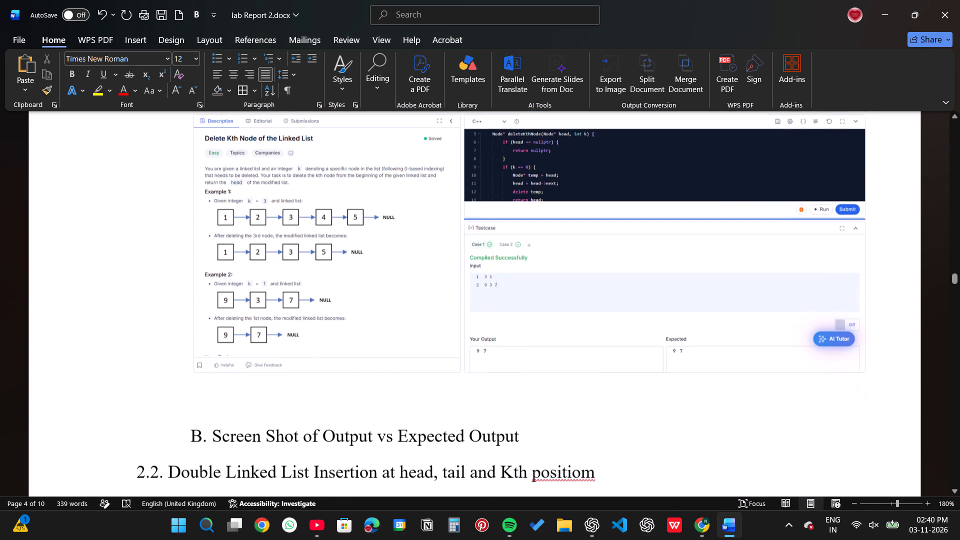
scroll(263, 309, down, 1)
drag(521, 414, 273, 418)
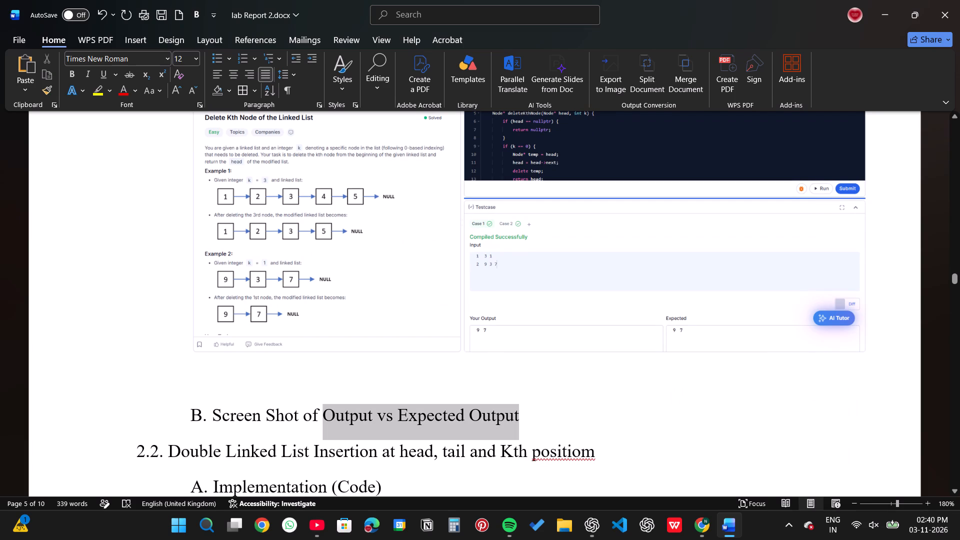
drag(273, 418, 156, 421)
key(BackSpace)
key(BackSpace)
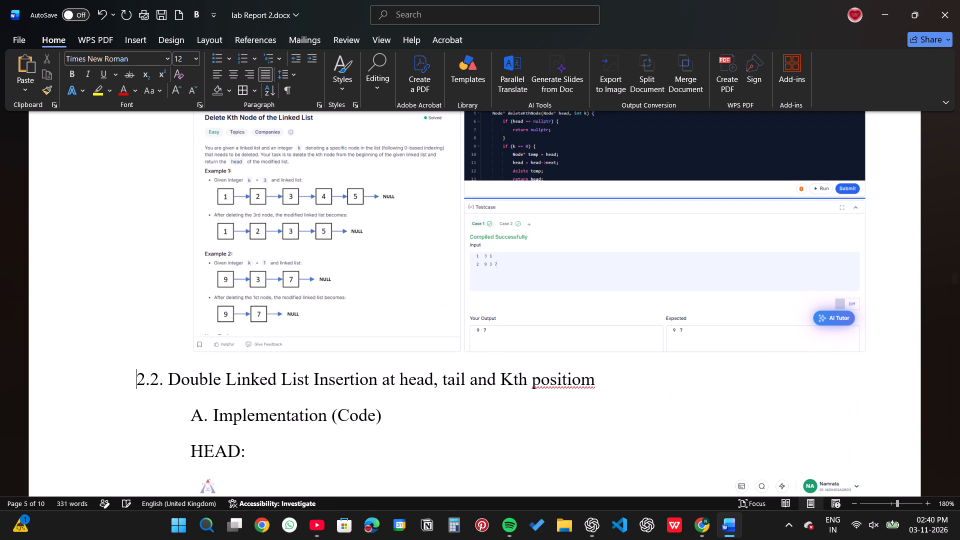
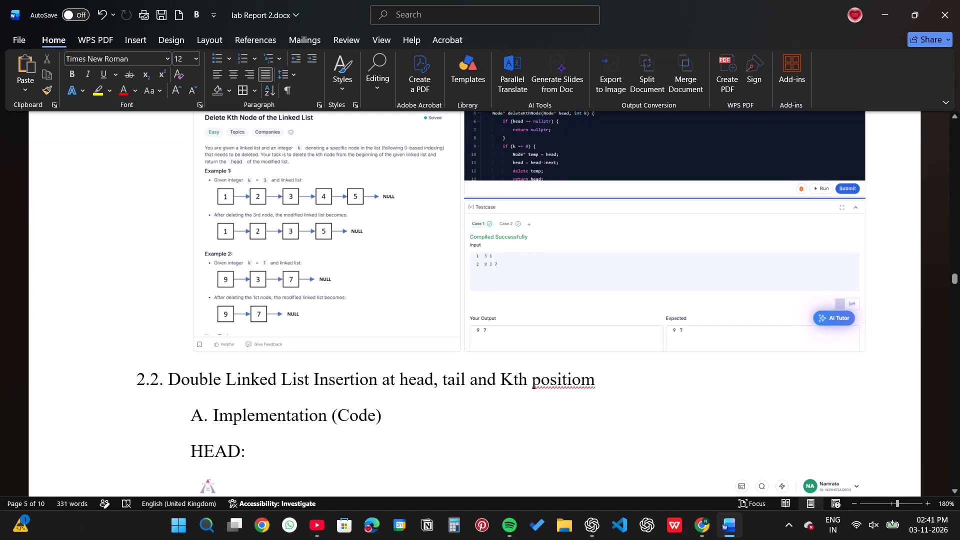
Insert an empty line below the Delete Kth Node output screenshot, just above the section 2.2 heading.
click(378, 399)
scroll(378, 399, right, 2)
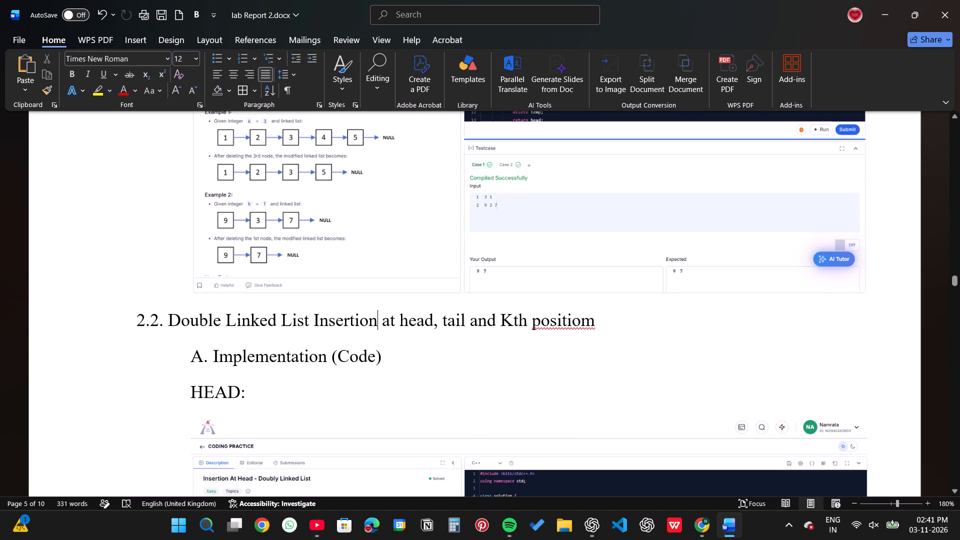
scroll(378, 399, right, 1)
click(882, 293)
key(Return)
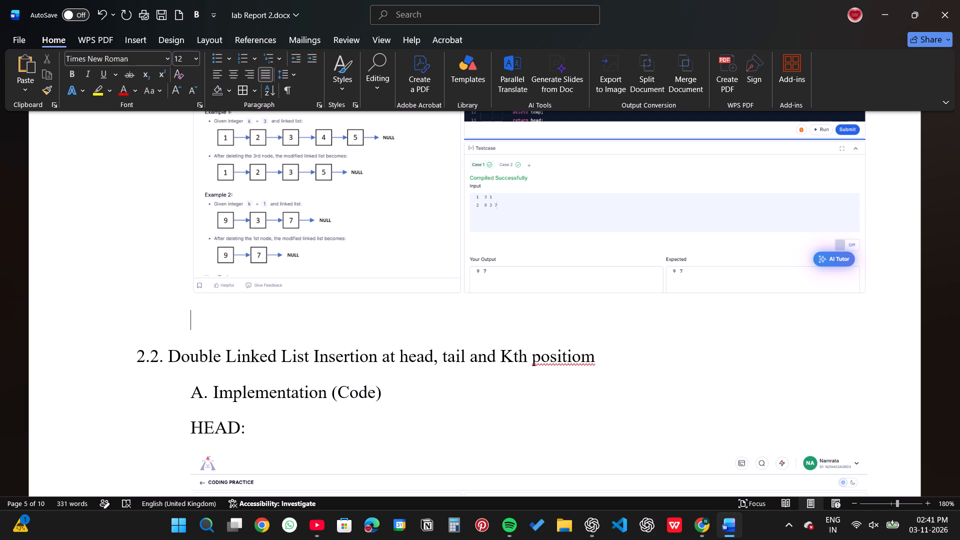
Review the report's layout around section 2.2, the cover and certificate pages, and the start of the experiments section.
scroll(882, 293, down, 4)
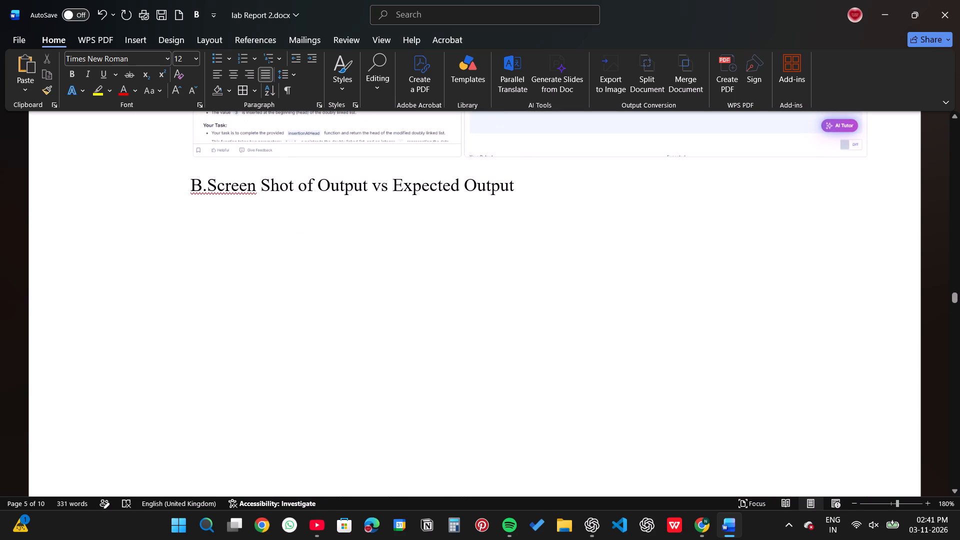
scroll(882, 293, up, 1)
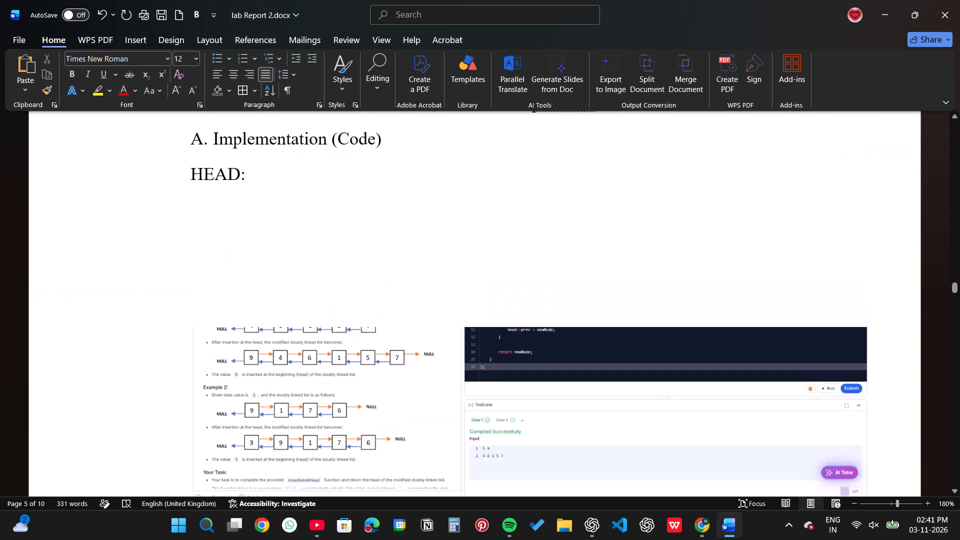
scroll(882, 293, up, 17)
scroll(882, 293, down, 3)
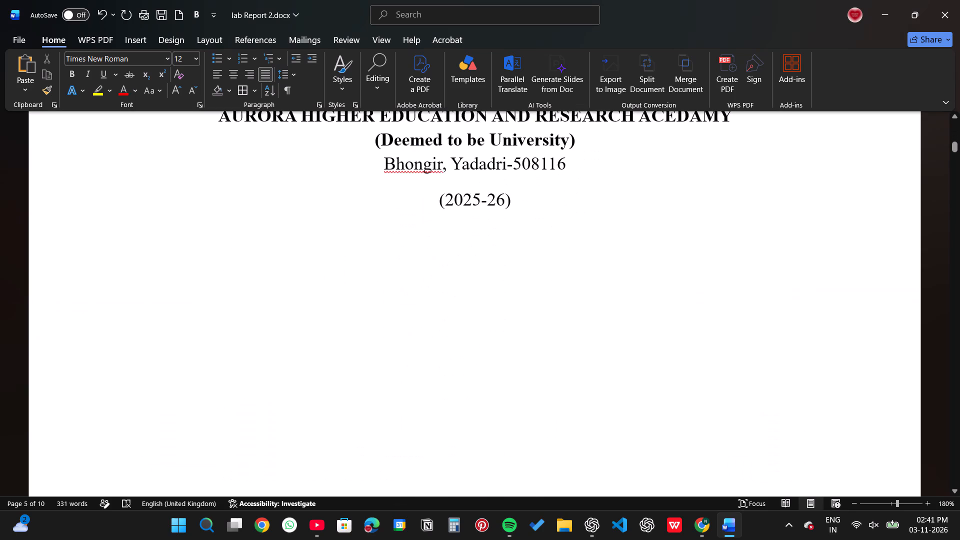
scroll(882, 293, down, 5)
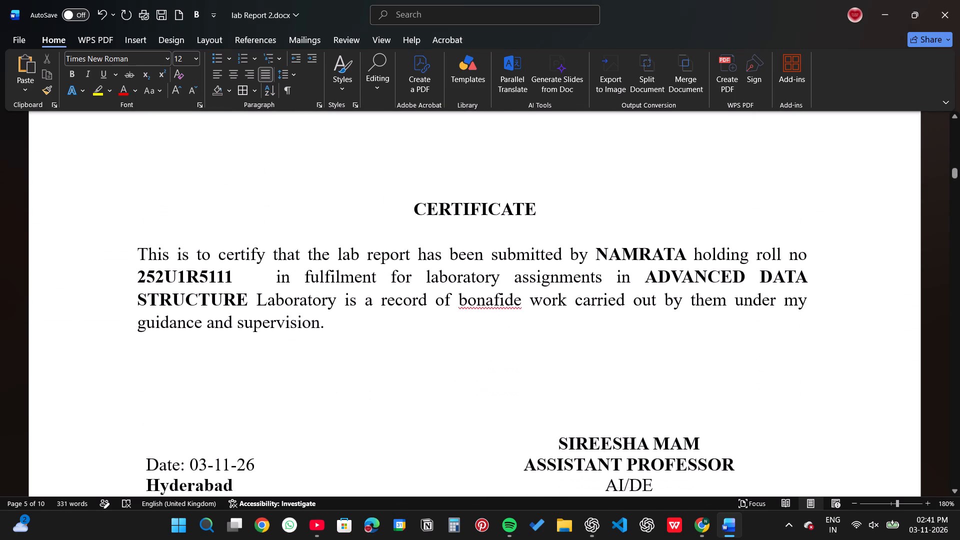
scroll(882, 293, down, 2)
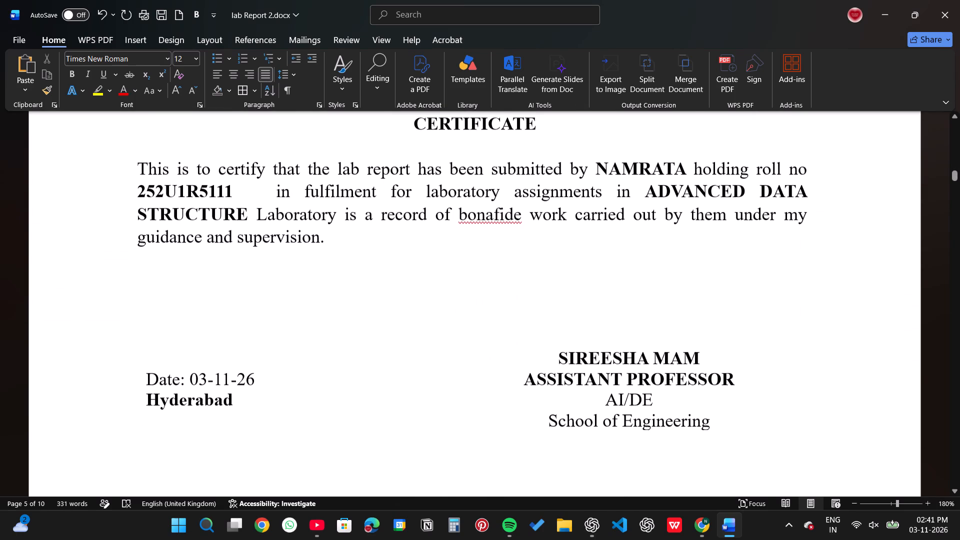
scroll(882, 293, down, 5)
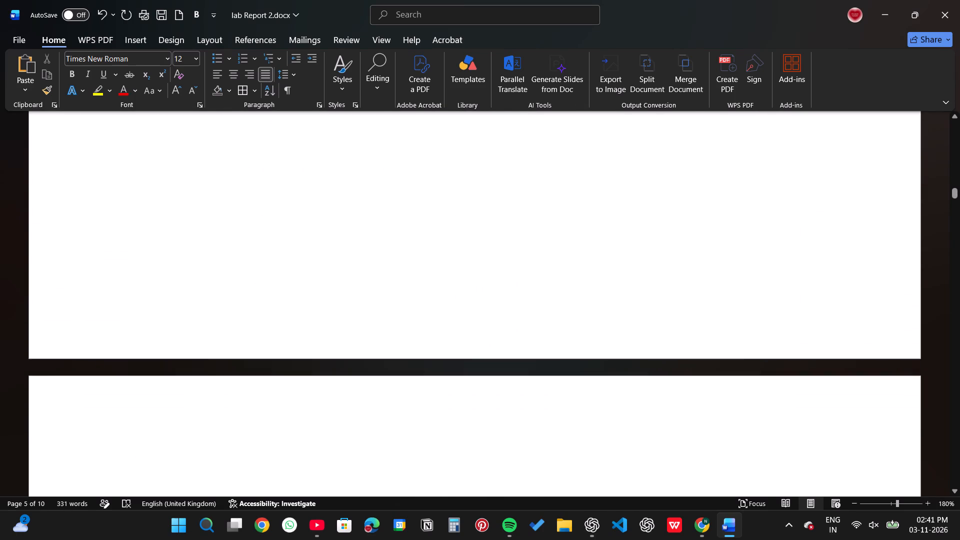
scroll(882, 293, down, 2)
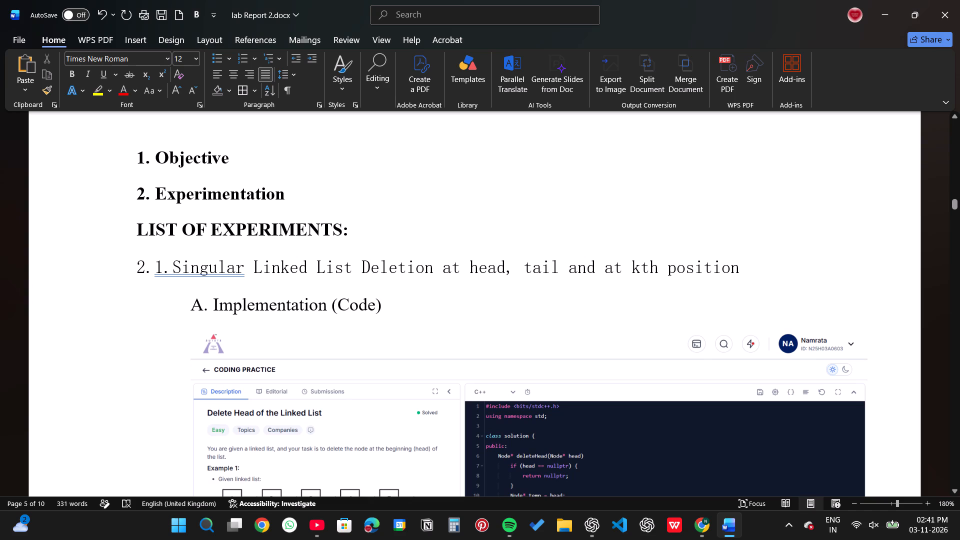
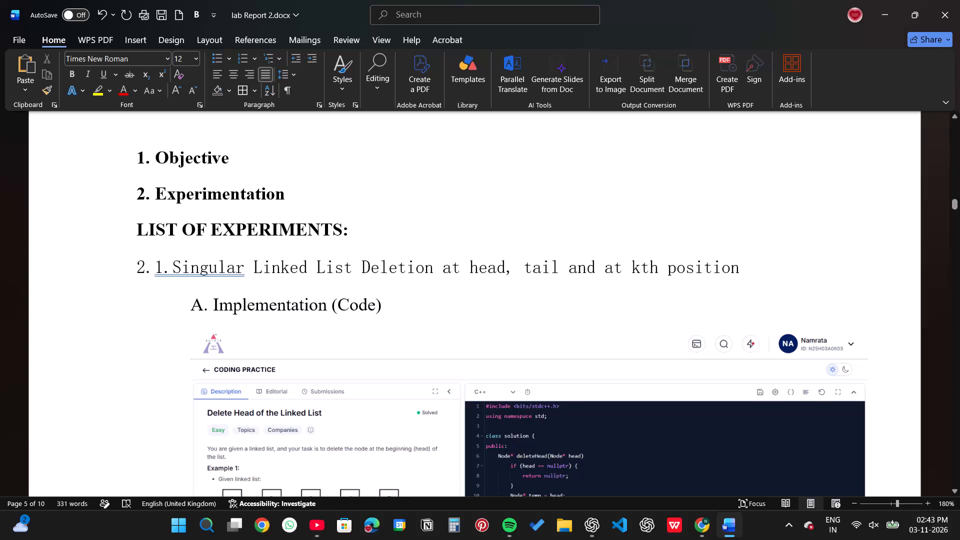
Add a new line reading "HEAD:" below the 2.1 linked list deletion heading, above "A. Implementation (Code)".
scroll(548, 377, down, 1)
scroll(476, 280, up, 1)
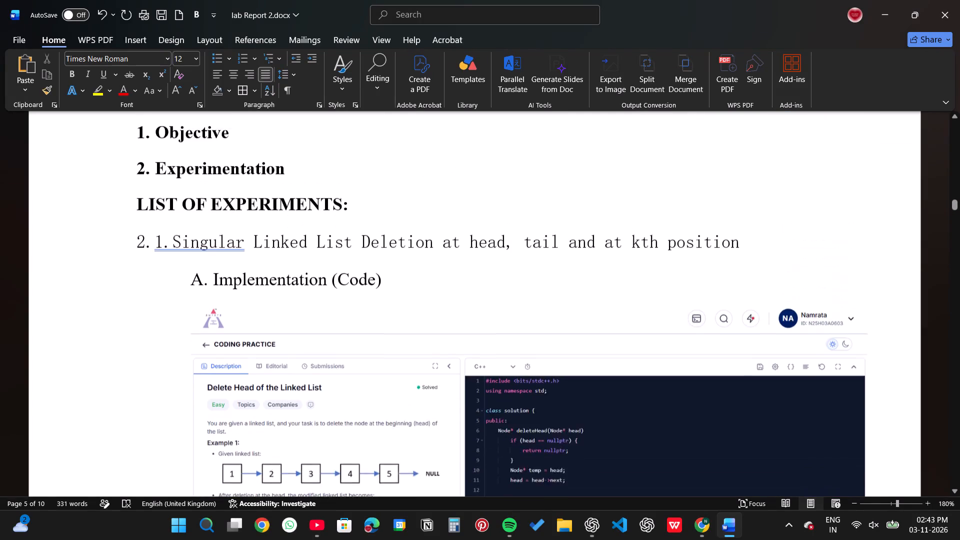
scroll(476, 280, up, 1)
click(411, 281)
click(302, 283)
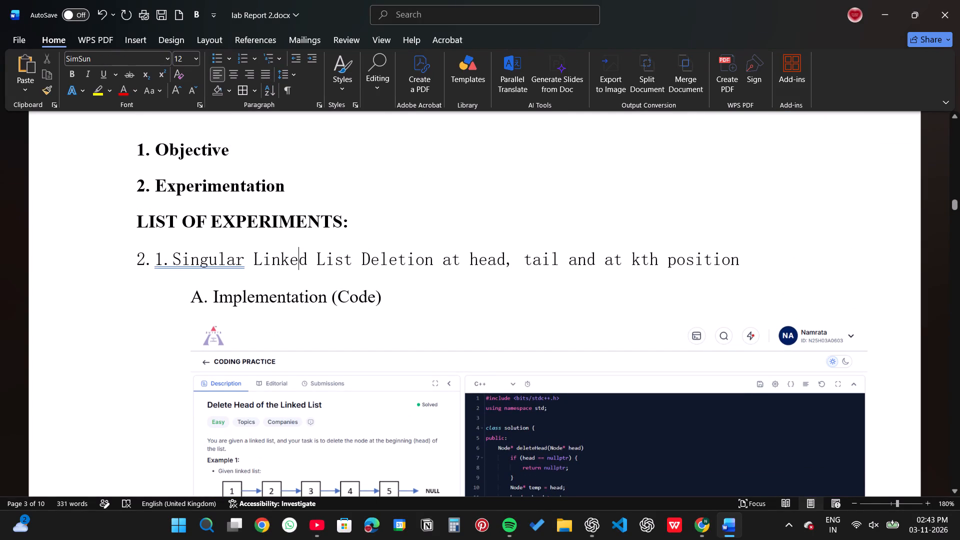
click(762, 256)
key(Return)
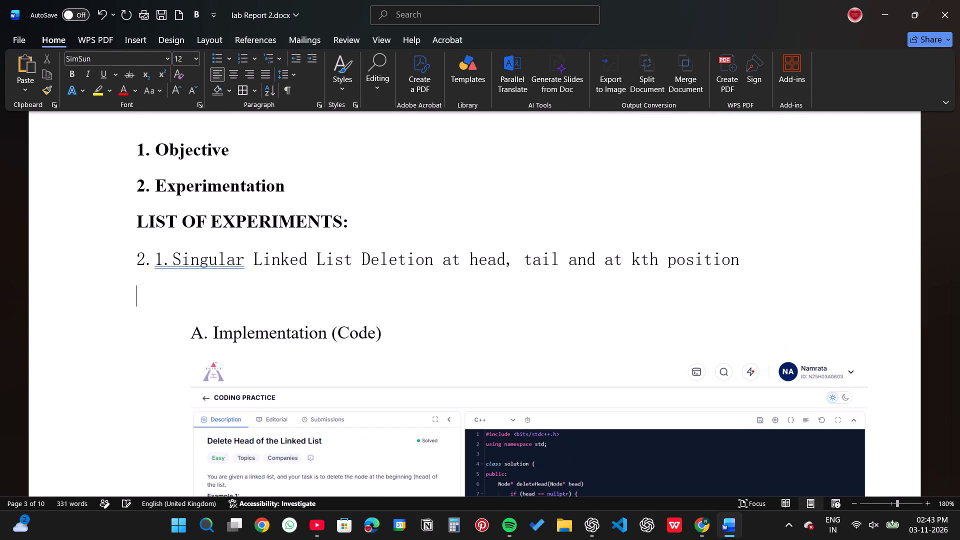
text(HEAD)
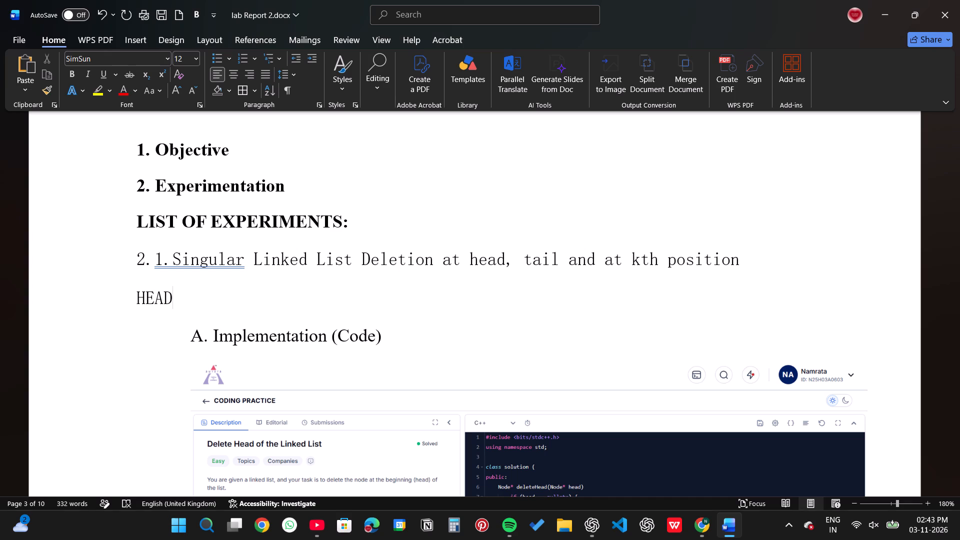
key(shift+colon)
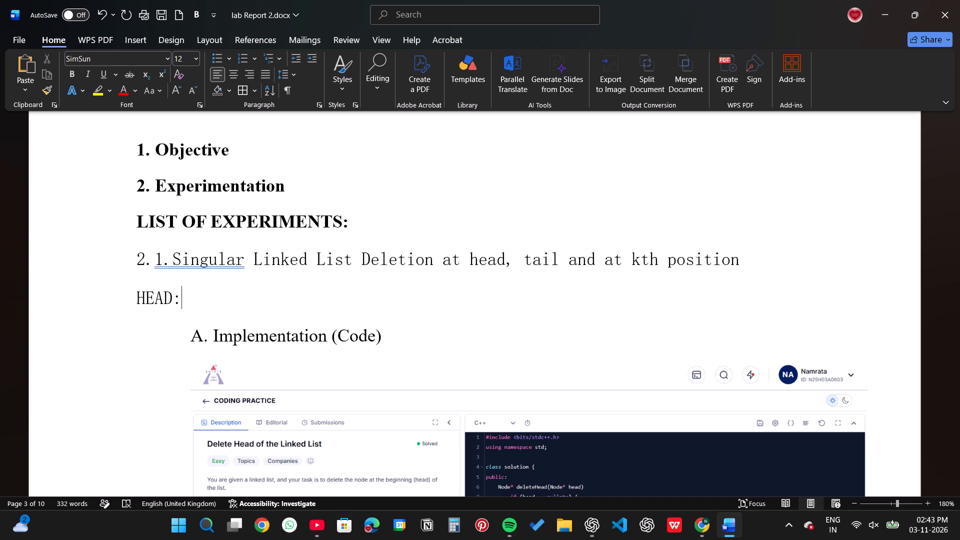
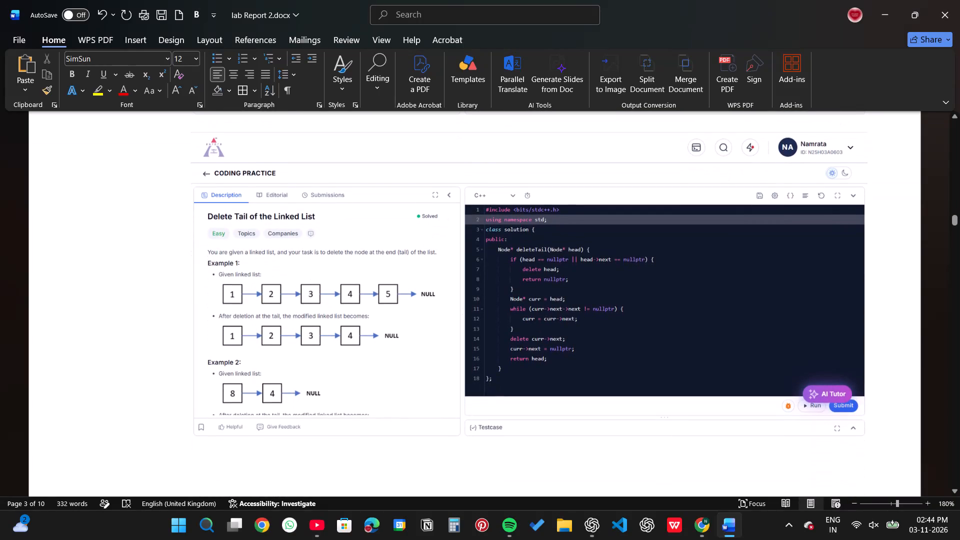
Add a new line reading "OUTPUT:" directly above the Delete Head screenshot that shows the compiled test case.
scroll(762, 256, down, 1)
scroll(762, 256, up, 1)
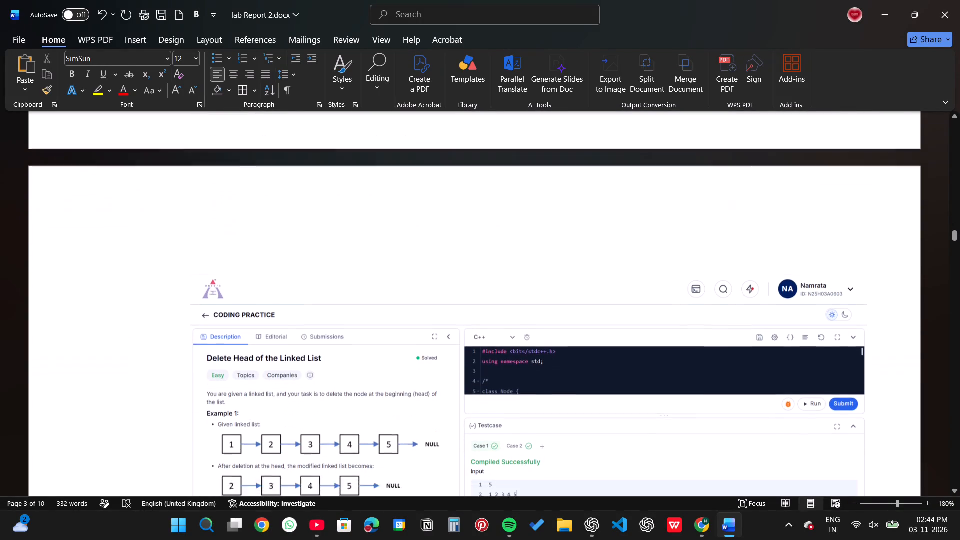
scroll(762, 256, up, 2)
click(903, 380)
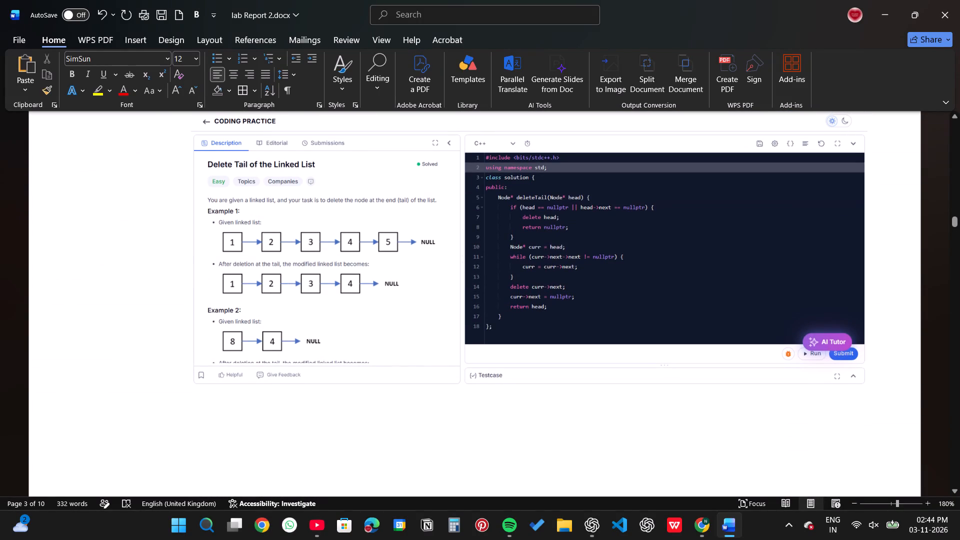
key(Return)
key(Return)
key(Return)
key(Return)
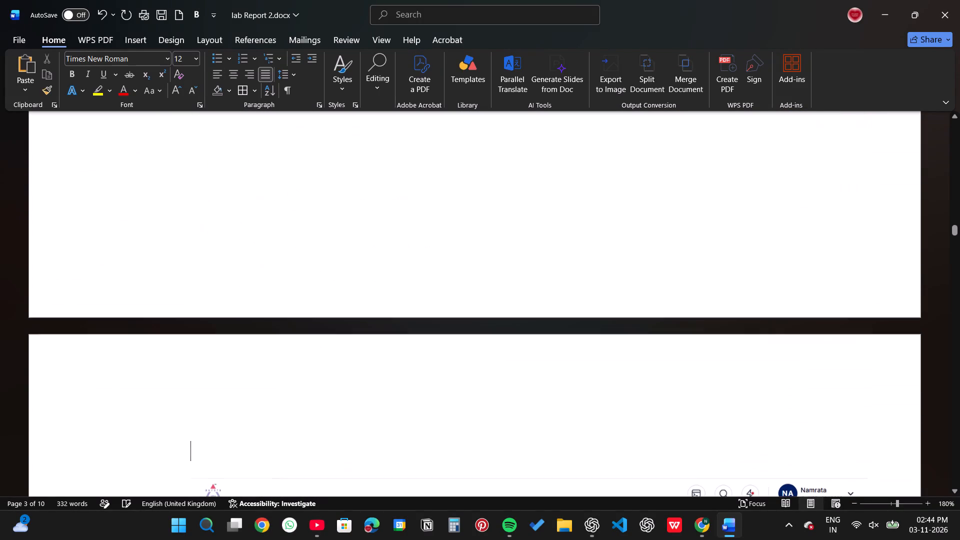
text(OUT)
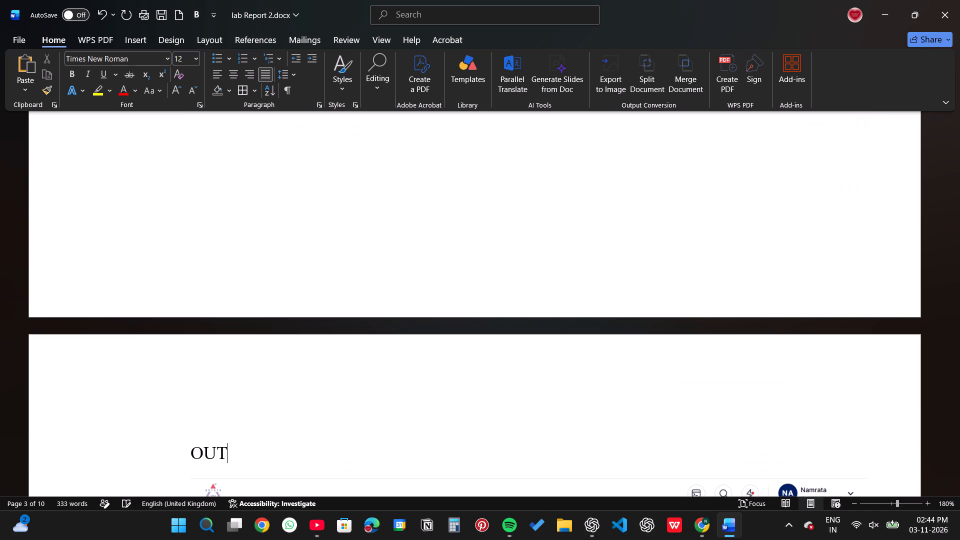
text(PUT)
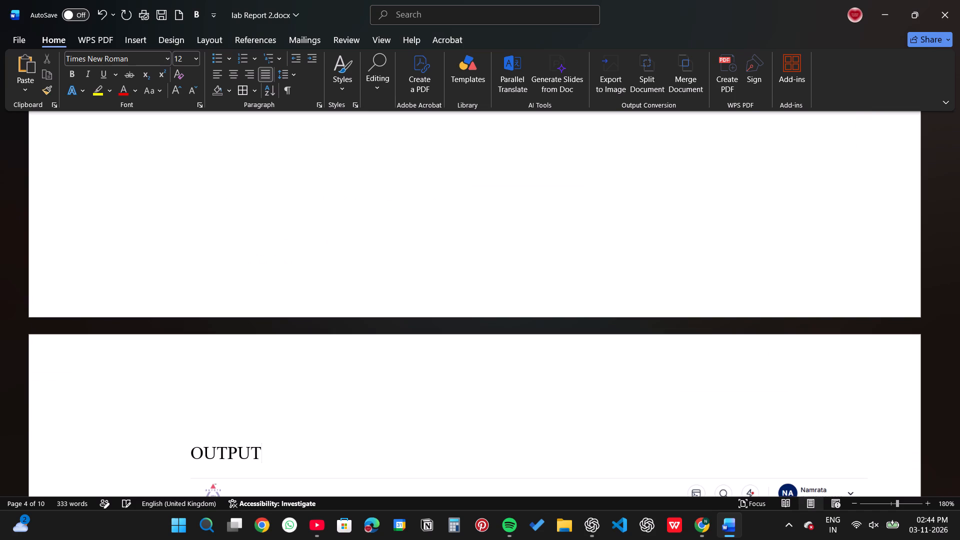
key(shift+colon)
Review the order of the head, tail and Kth-node deletion screenshots in section 2.1 of the report.
scroll(903, 380, down, 3)
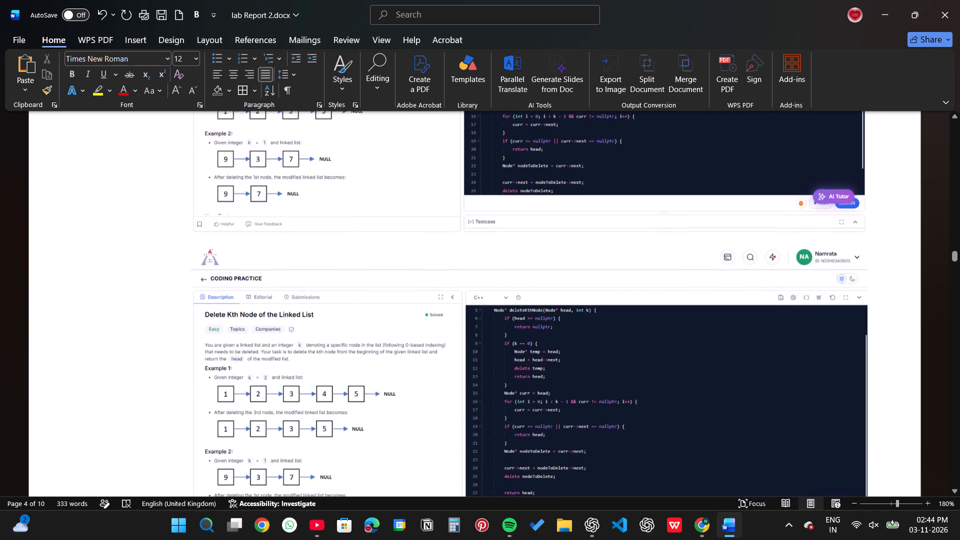
scroll(903, 380, down, 2)
scroll(903, 380, up, 4)
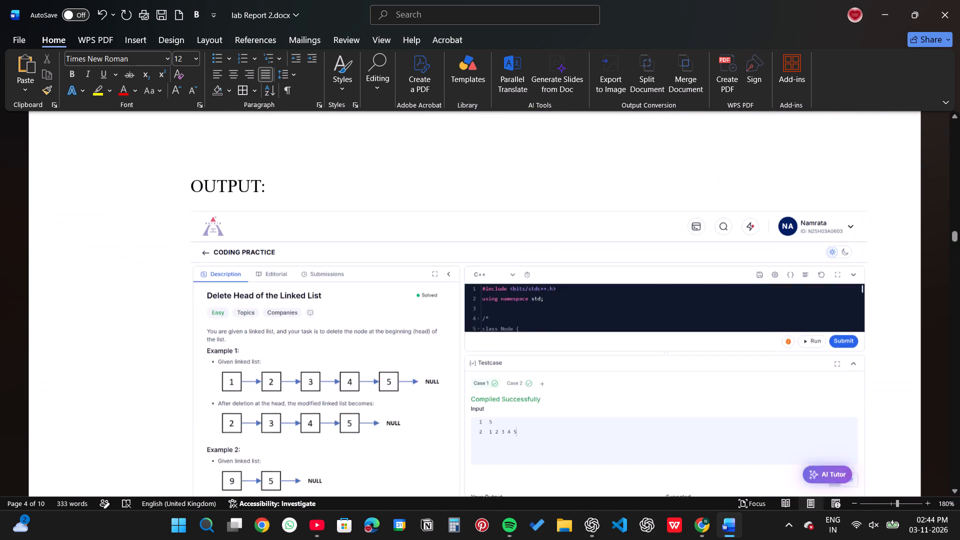
scroll(903, 380, down, 3)
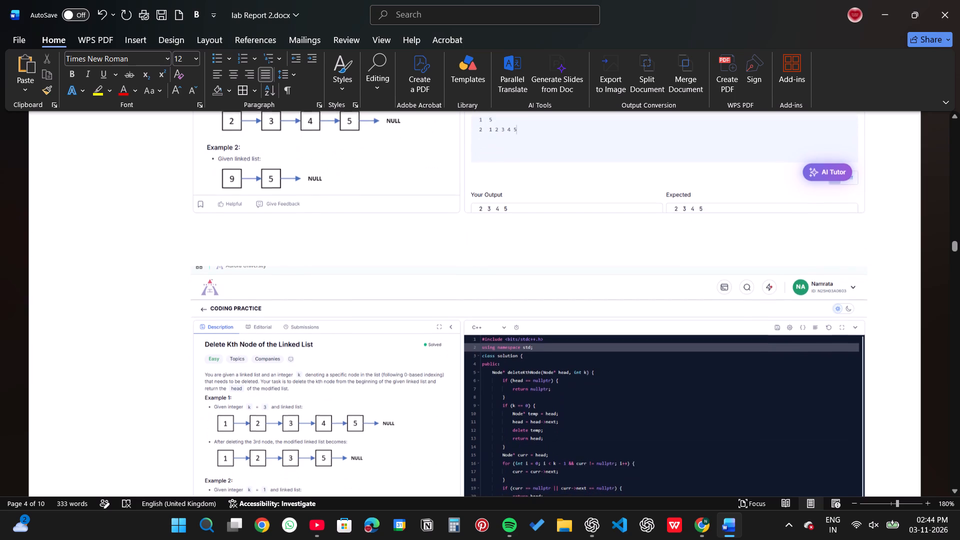
scroll(849, 397, up, 5)
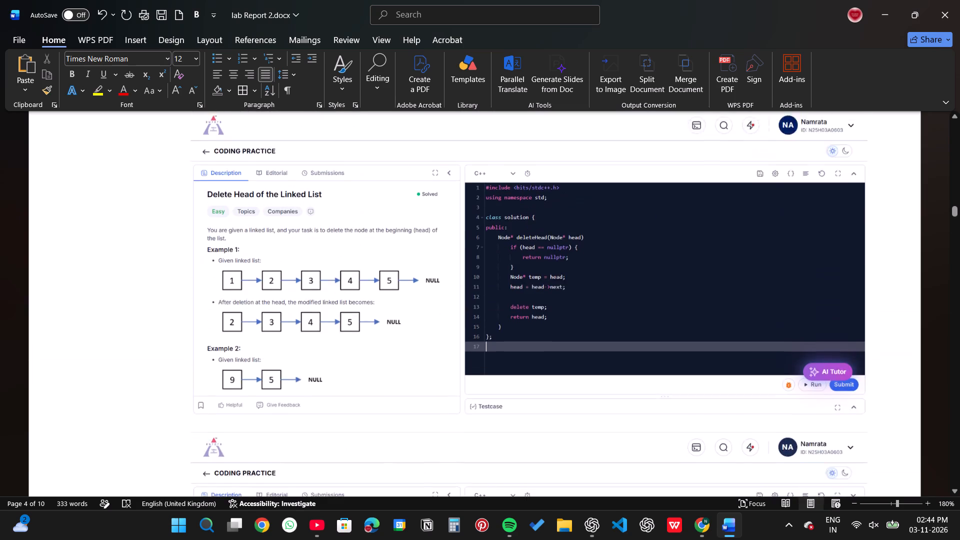
scroll(849, 397, up, 3)
scroll(849, 397, down, 4)
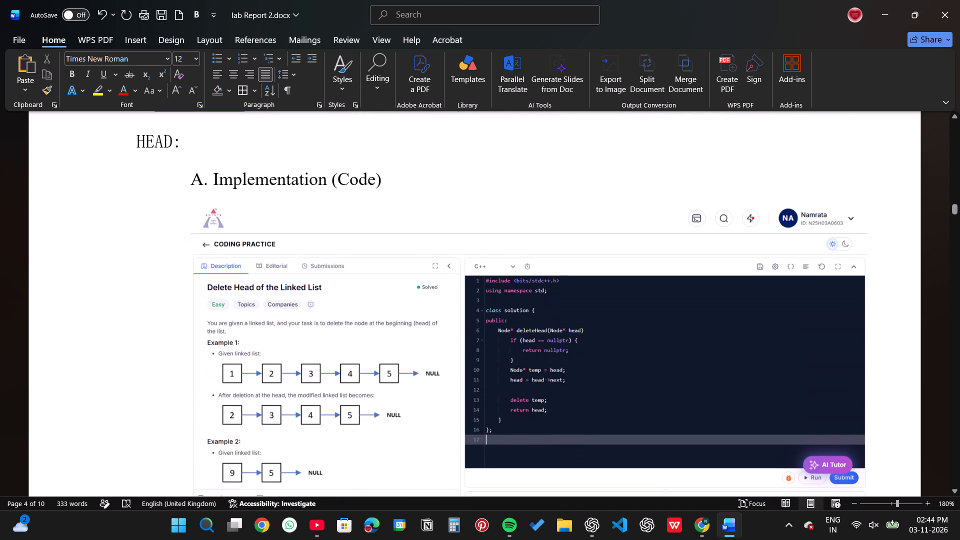
scroll(849, 397, down, 3)
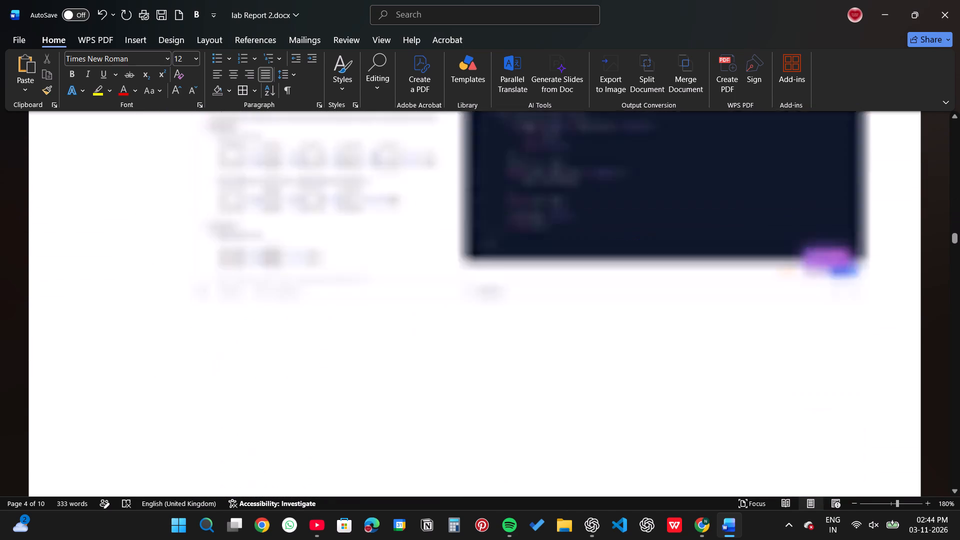
scroll(849, 397, down, 1)
scroll(849, 397, up, 9)
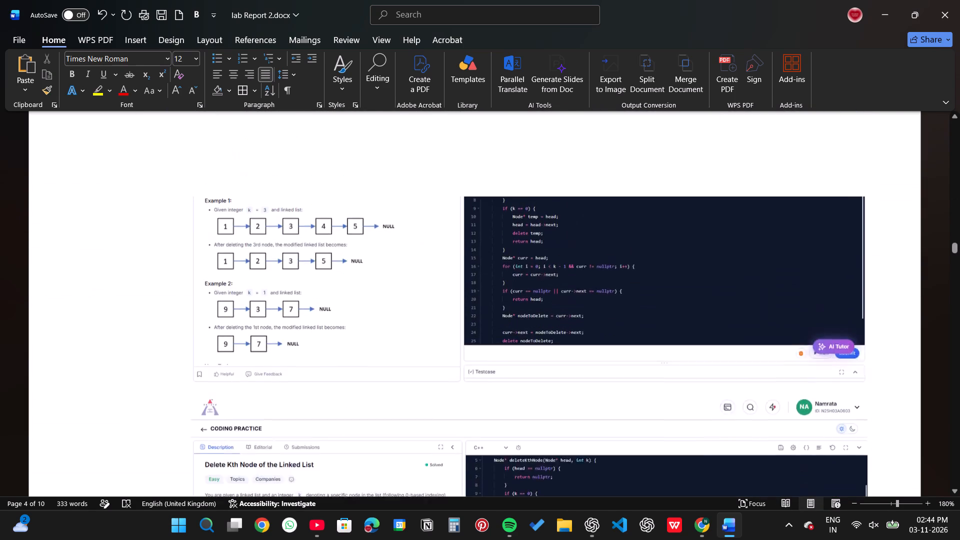
scroll(849, 397, up, 2)
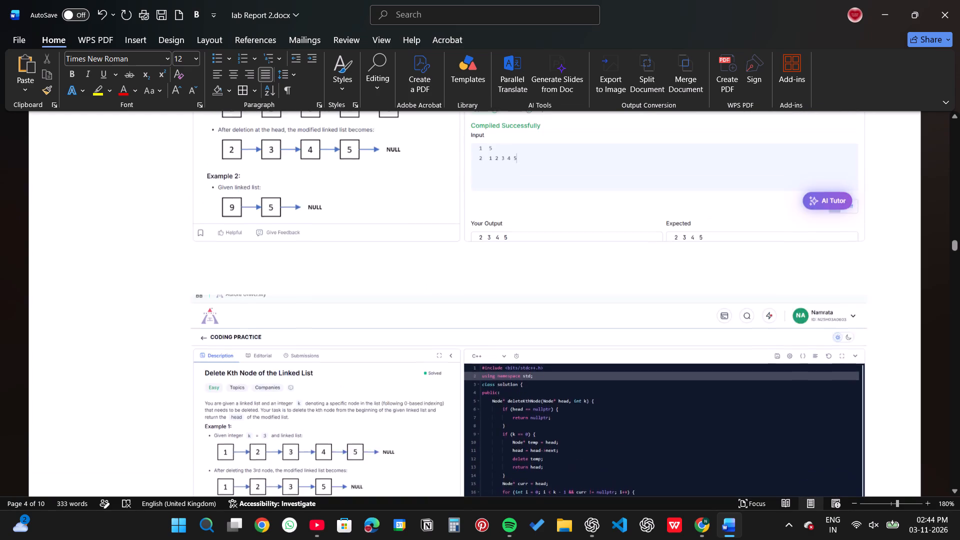
scroll(849, 397, up, 4)
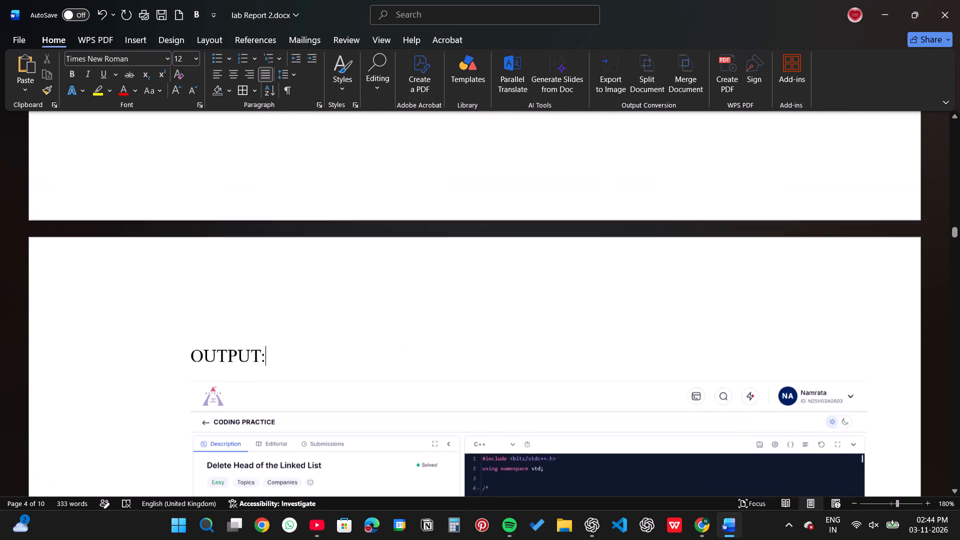
scroll(849, 397, up, 3)
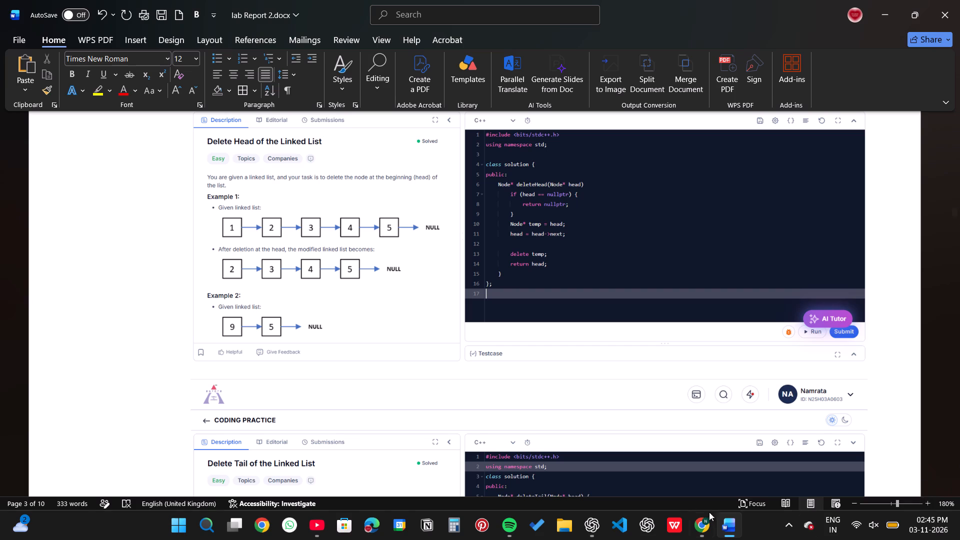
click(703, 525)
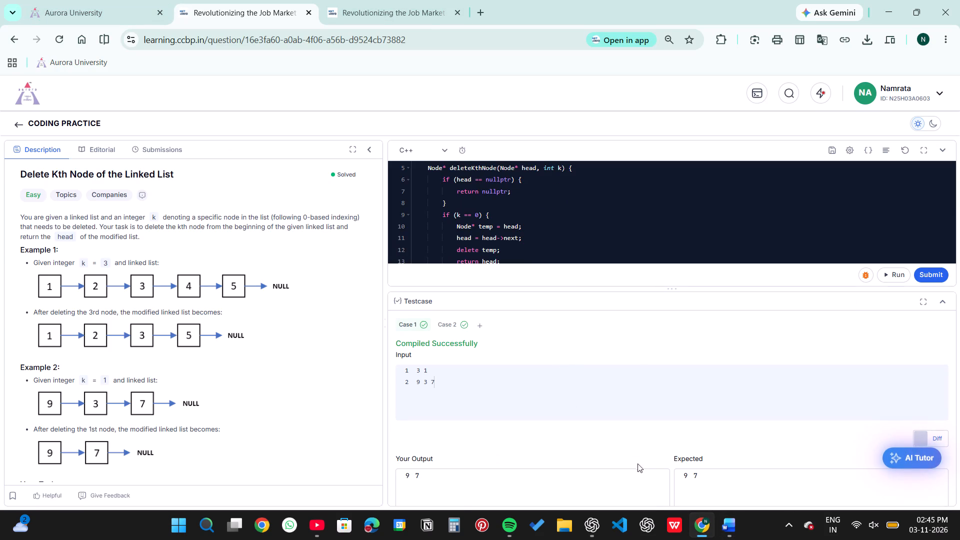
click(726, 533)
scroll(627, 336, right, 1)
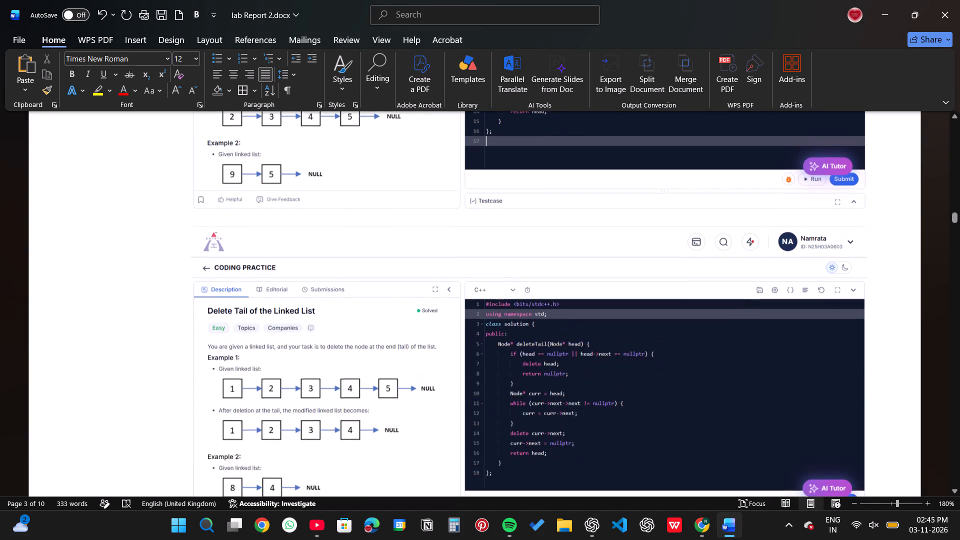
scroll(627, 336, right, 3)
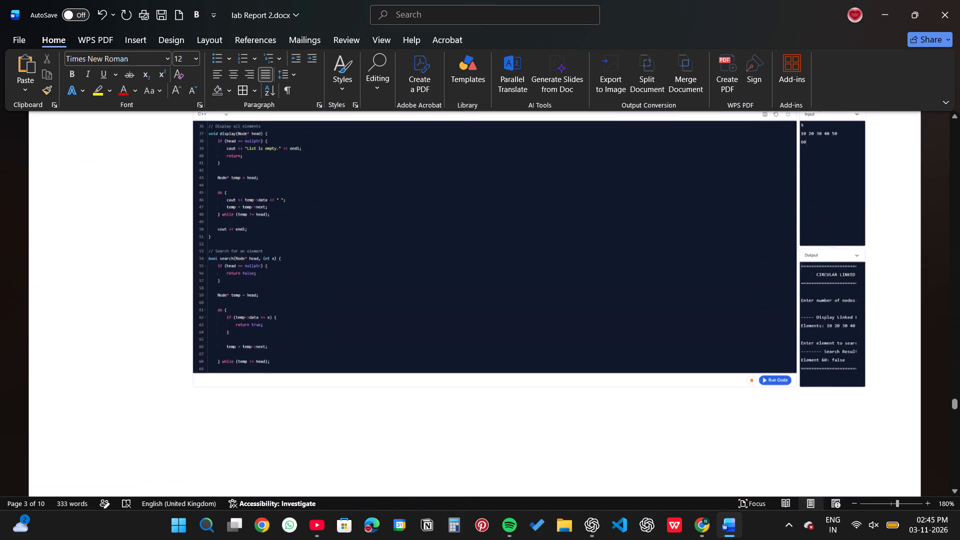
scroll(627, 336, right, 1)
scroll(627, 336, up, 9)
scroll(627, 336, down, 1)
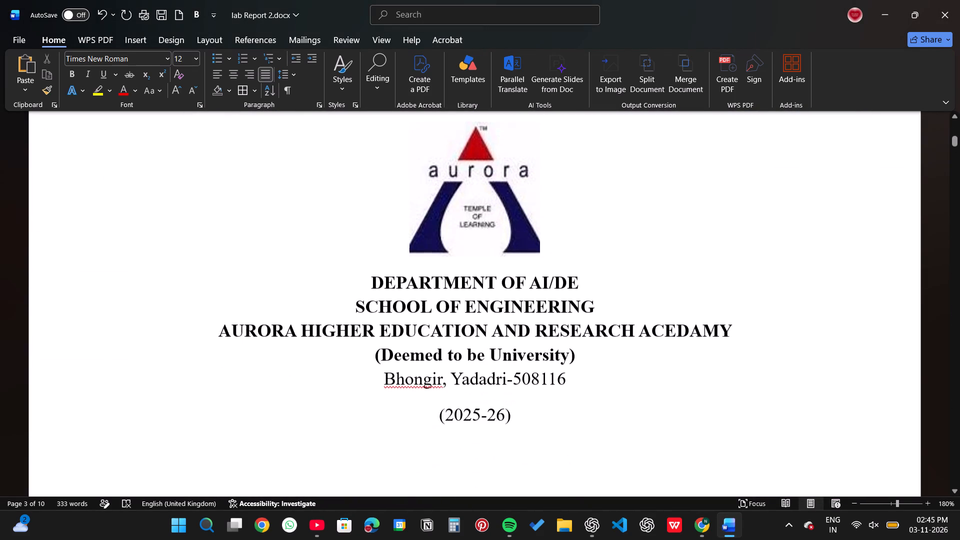
Switch to Chrome and open the "Delete Head of the Linked List" coding practice question.
click(701, 531)
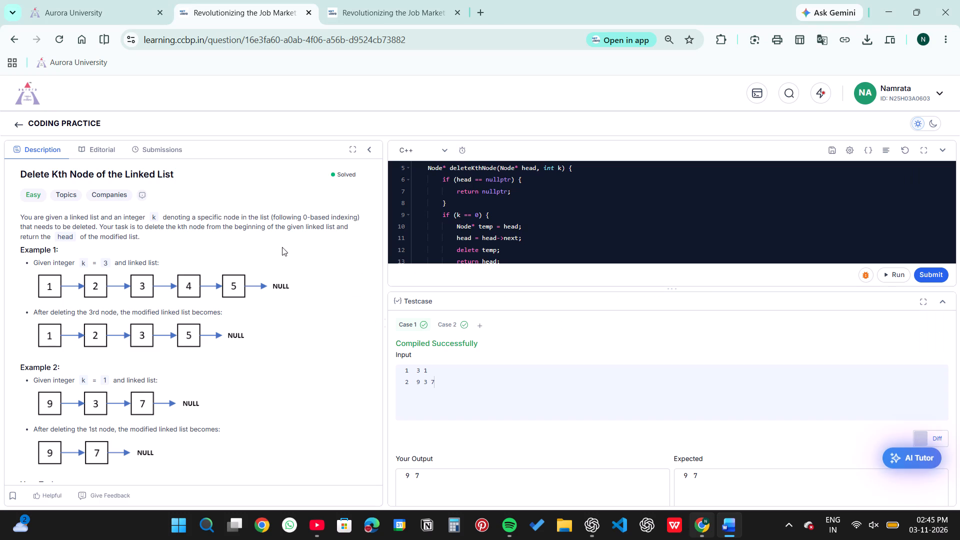
click(13, 121)
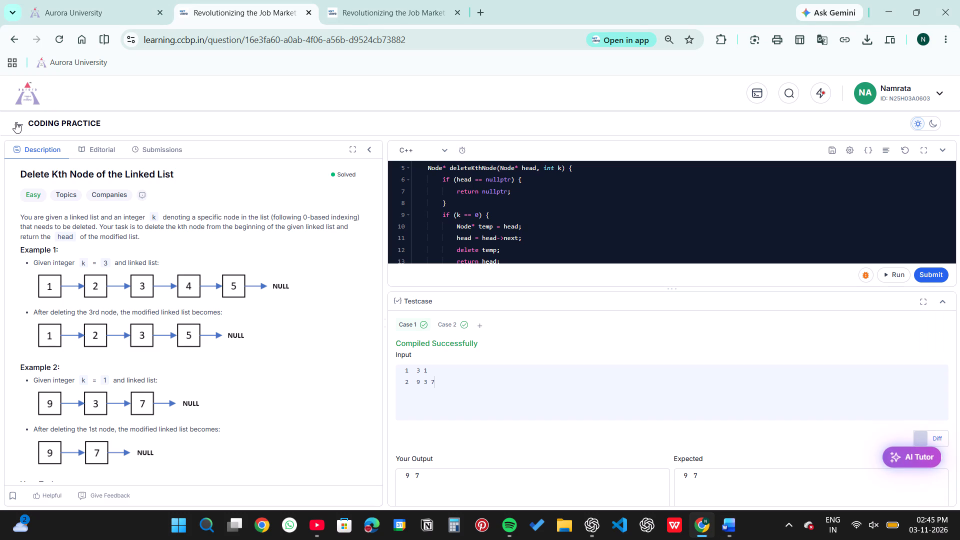
click(17, 124)
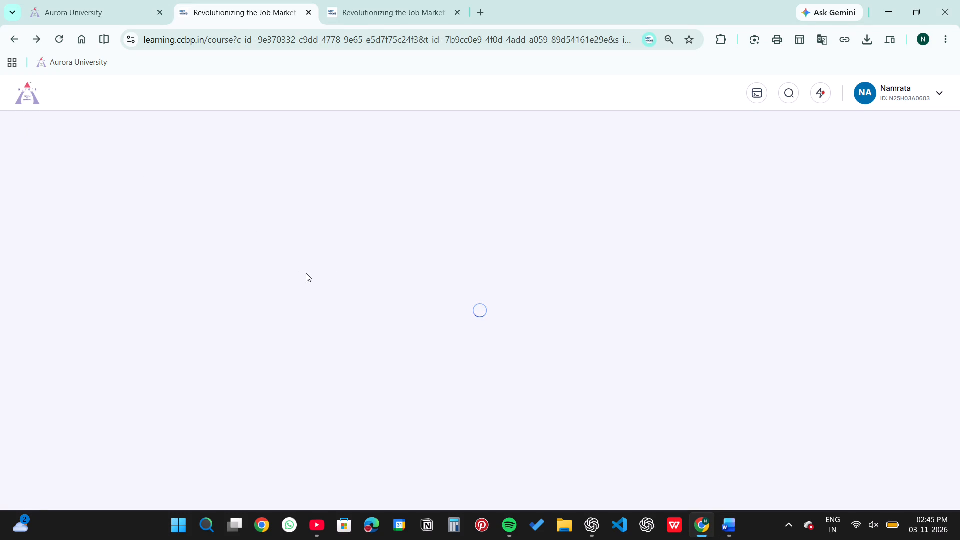
click(478, 196)
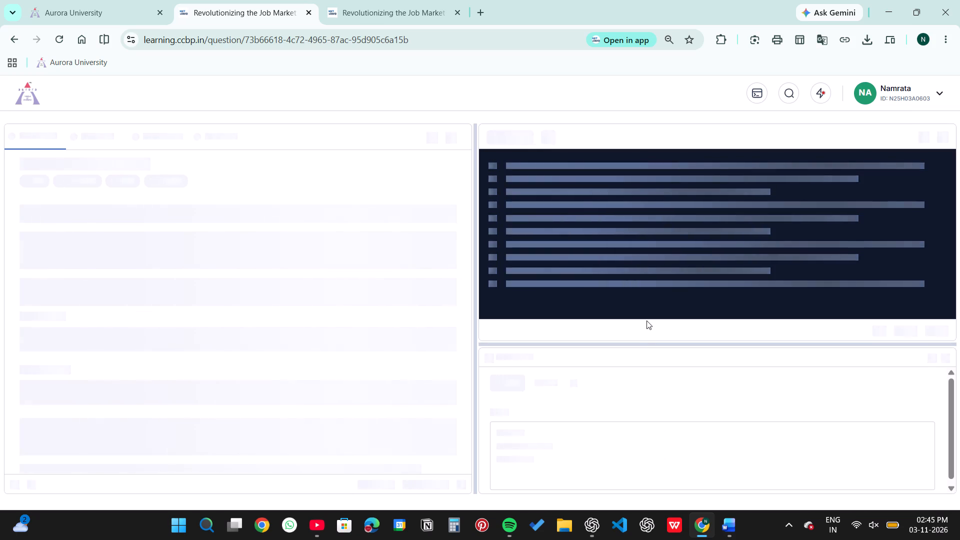
scroll(635, 398, down, 2)
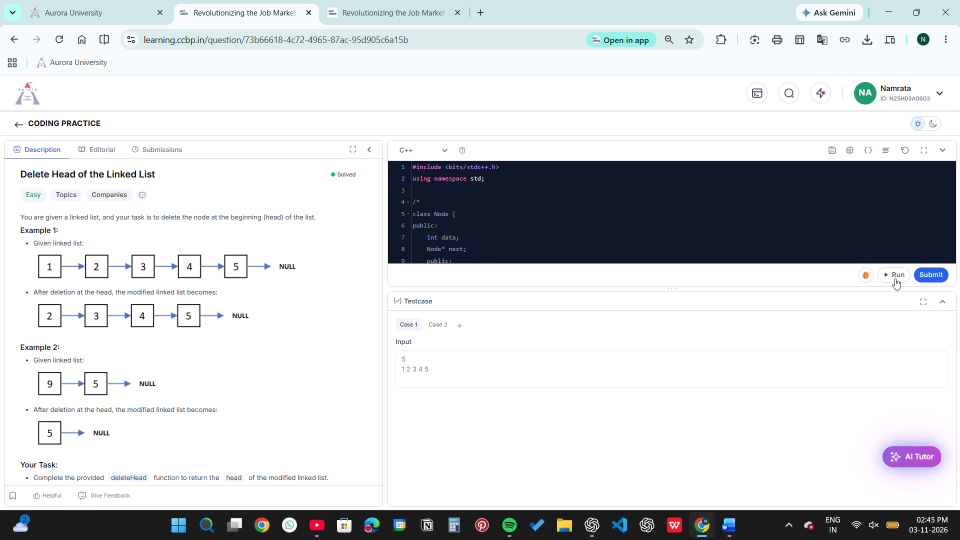
Run the Delete Head code and examine its test case output against the expected output.
click(895, 274)
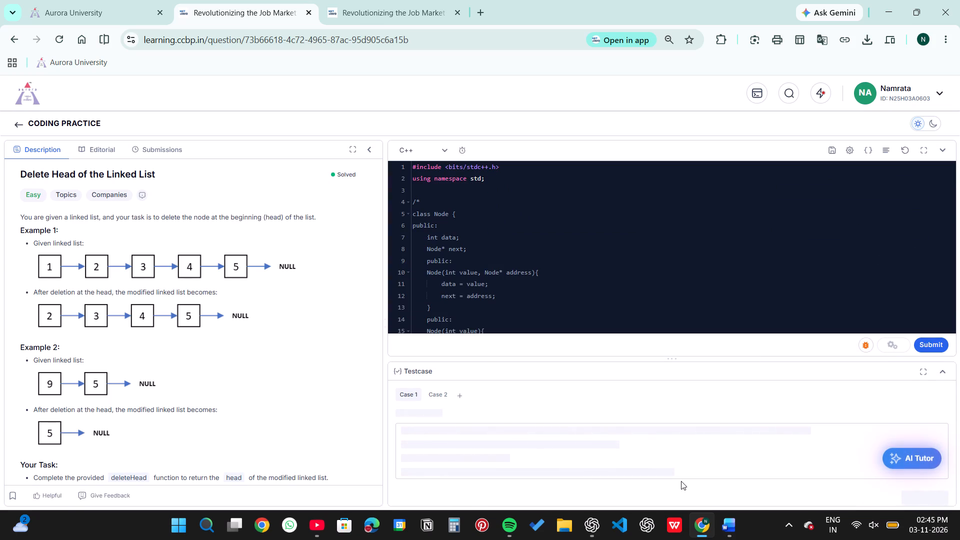
scroll(681, 481, down, 4)
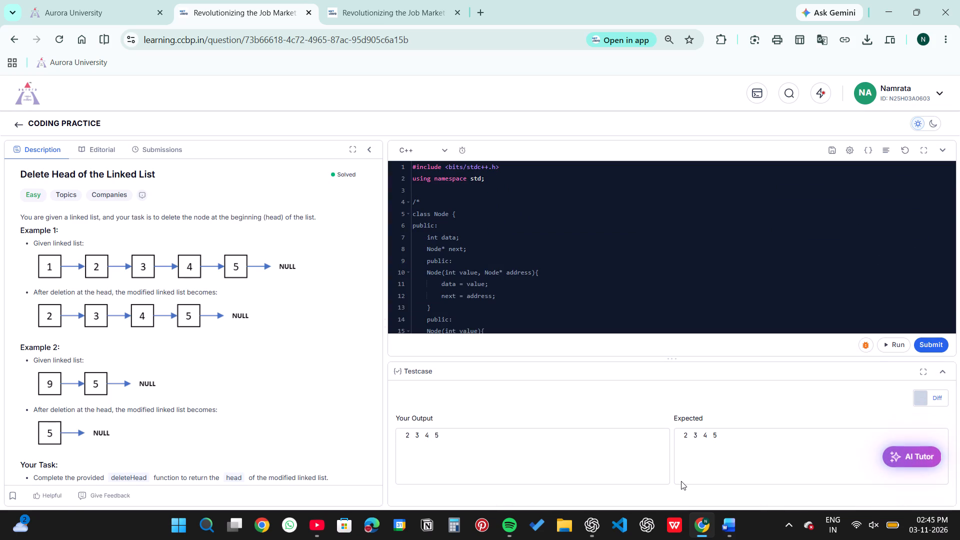
scroll(681, 481, down, 2)
scroll(681, 481, up, 5)
scroll(681, 481, down, 4)
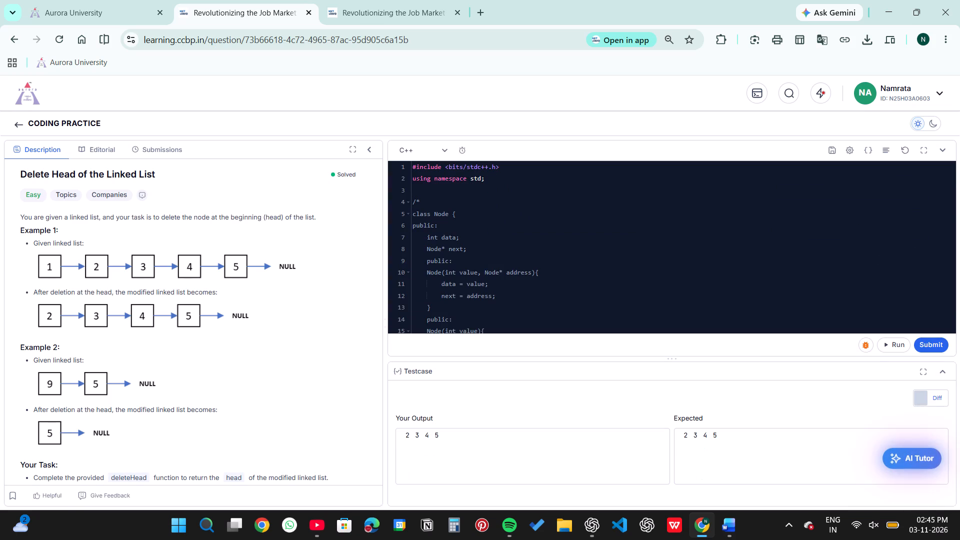
scroll(681, 481, down, 1)
Switch to Word and copy the compiled Delete Head test case screenshot onto a new line directly below the Delete Head code screenshot.
click(730, 537)
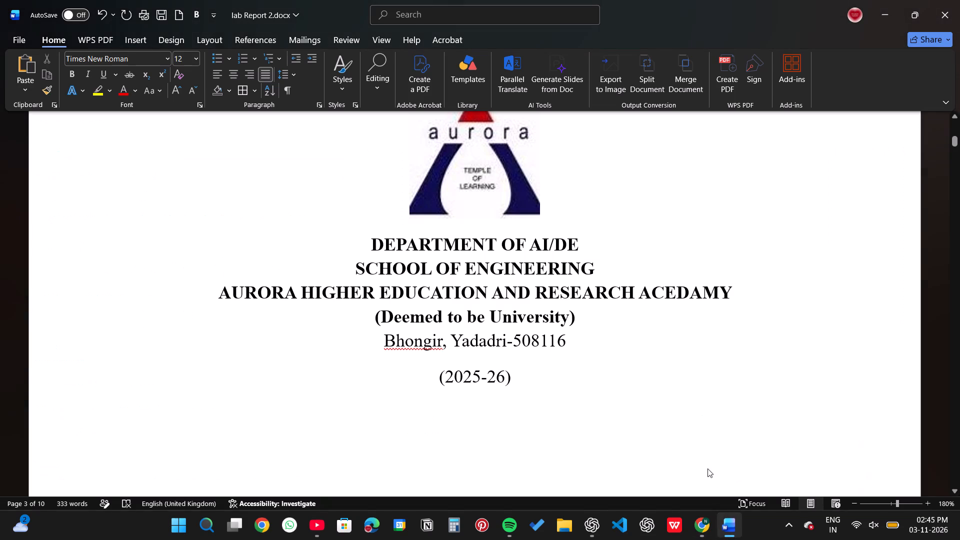
scroll(681, 395, down, 9)
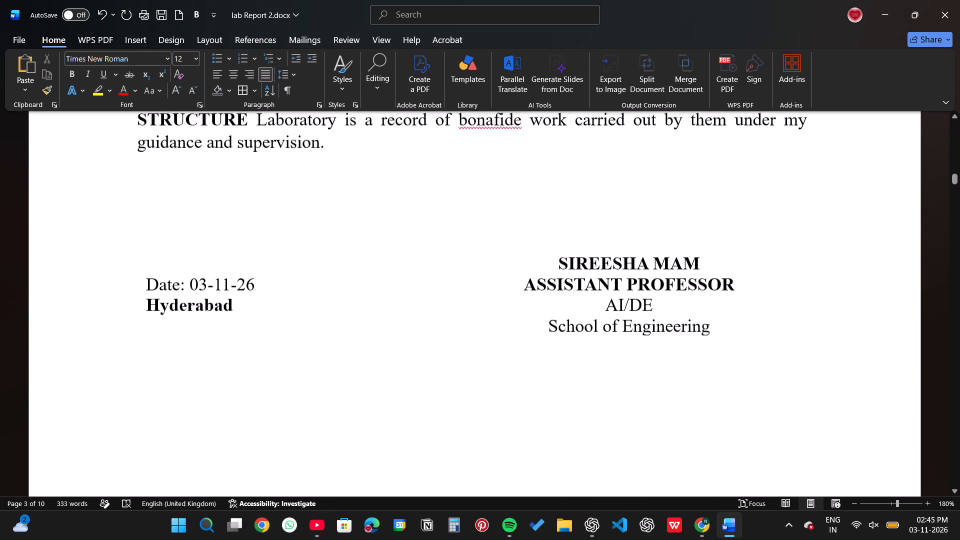
scroll(681, 395, down, 5)
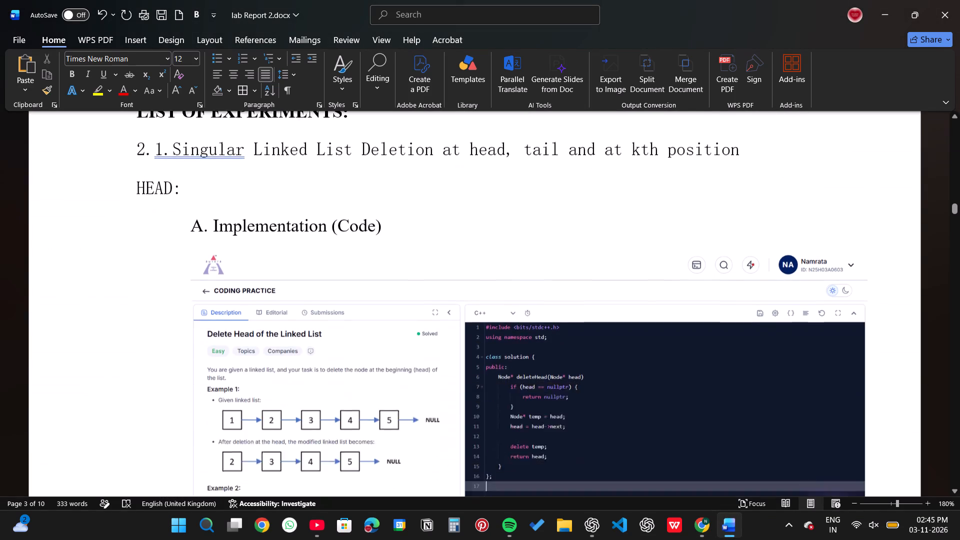
scroll(681, 395, down, 5)
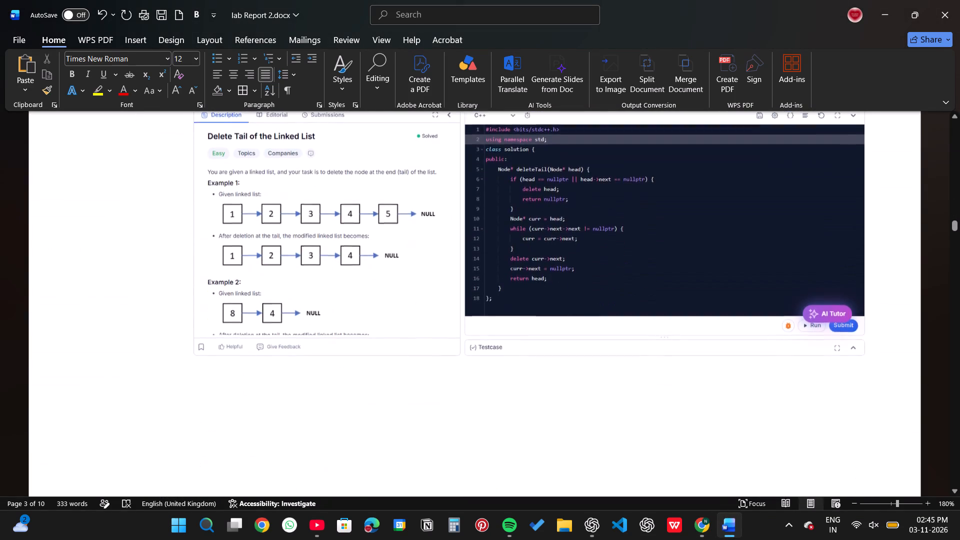
scroll(681, 395, down, 4)
scroll(681, 395, up, 4)
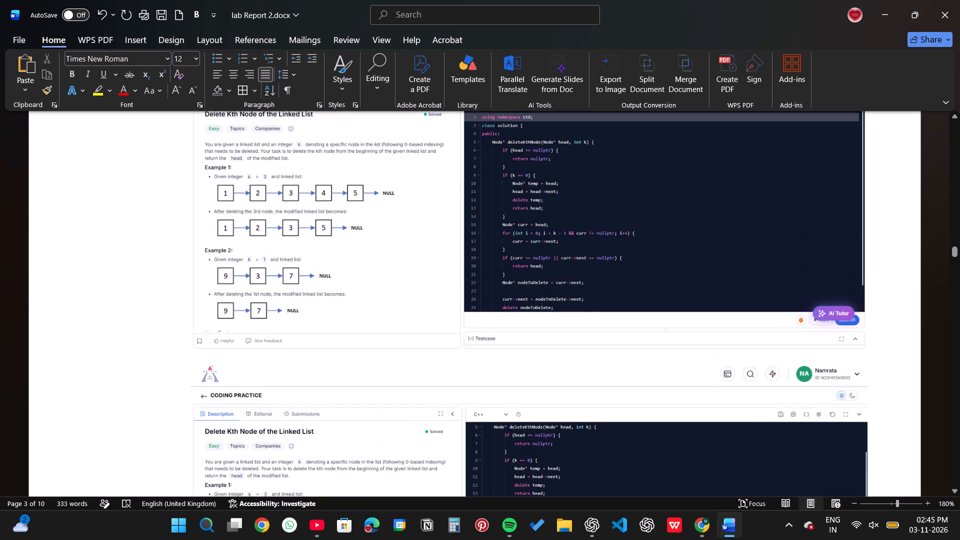
scroll(681, 395, up, 2)
scroll(681, 395, down, 1)
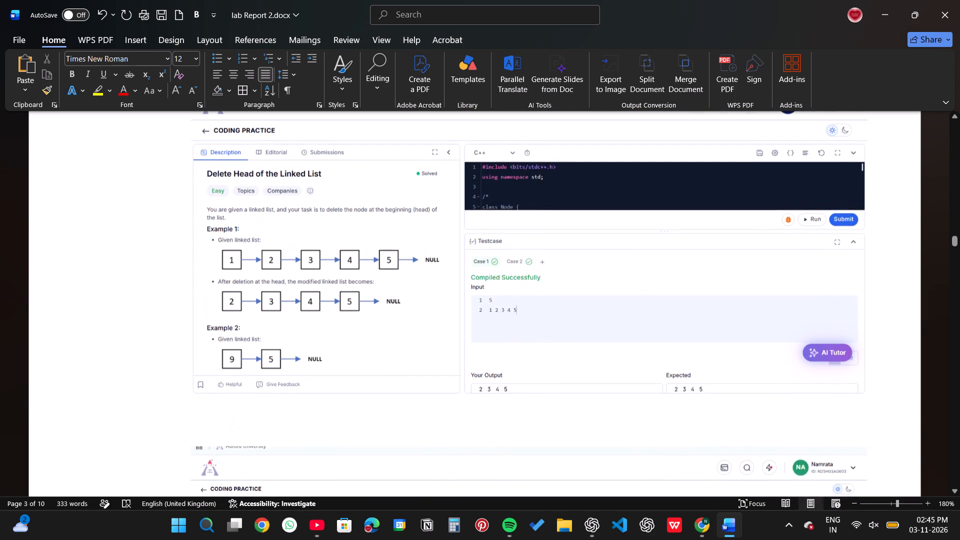
scroll(681, 395, down, 1)
click(621, 349)
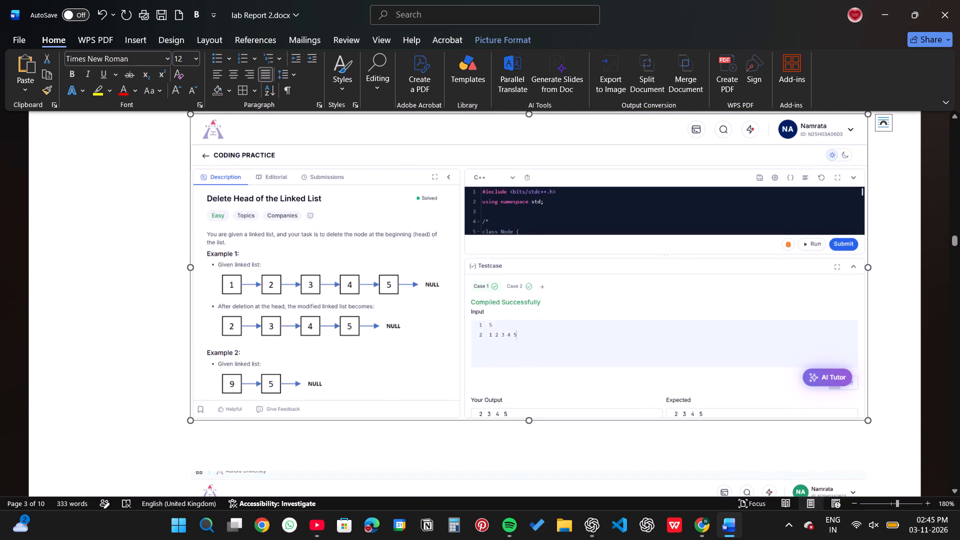
key(ctrl+c)
scroll(621, 349, up, 4)
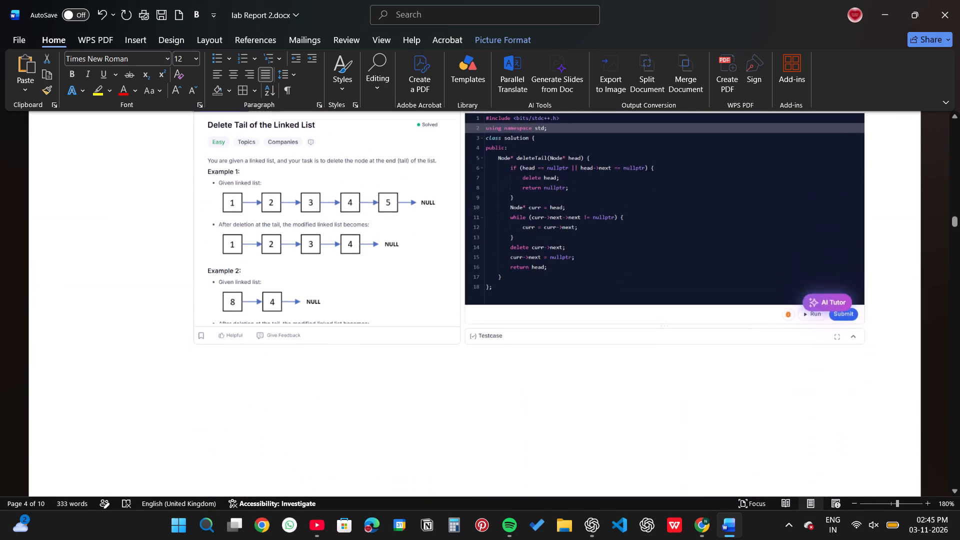
scroll(621, 349, up, 4)
scroll(621, 349, down, 1)
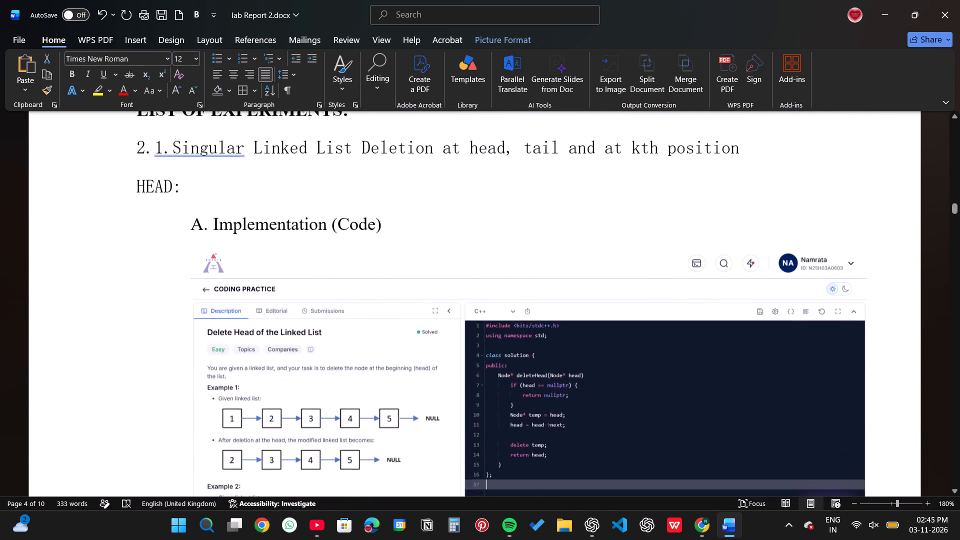
scroll(621, 349, down, 1)
click(890, 423)
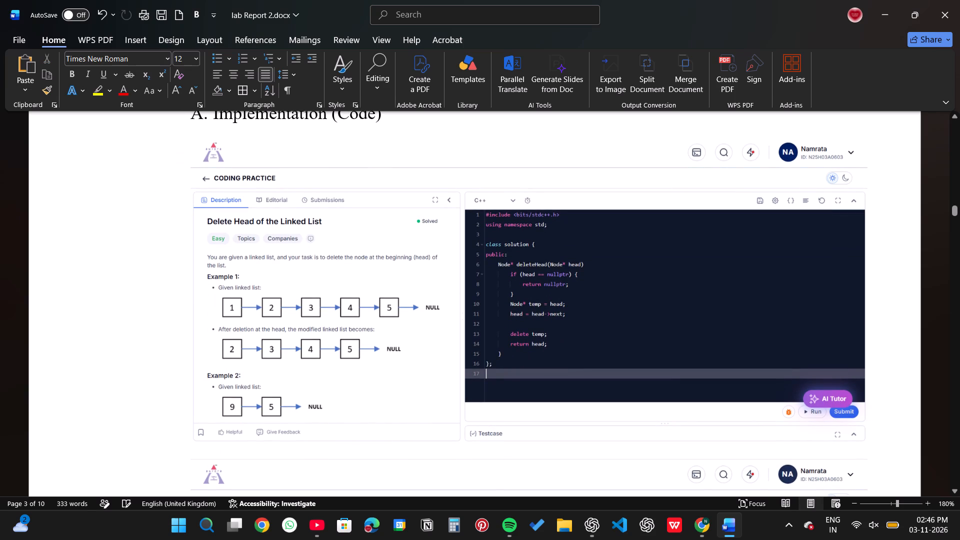
scroll(890, 423, down, 1)
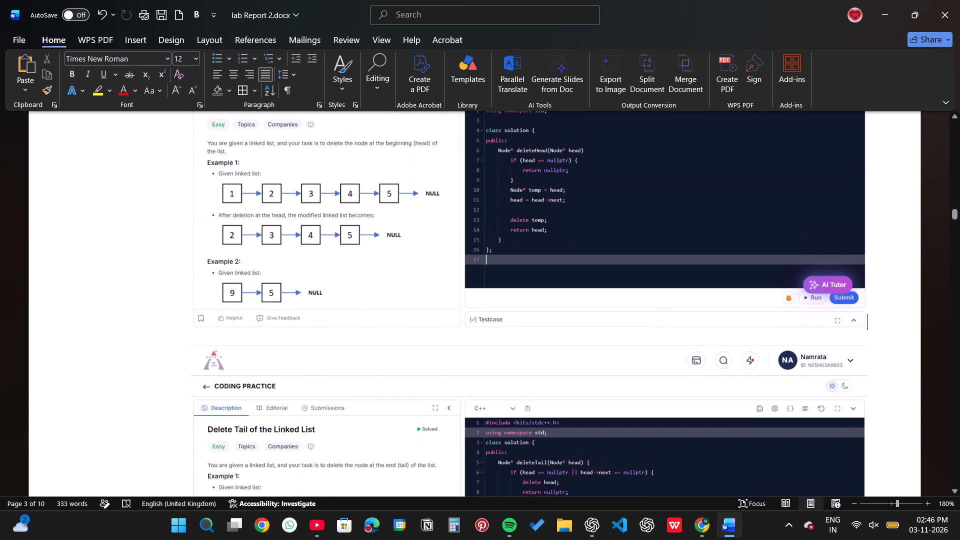
key(Return)
key(ctrl+v)
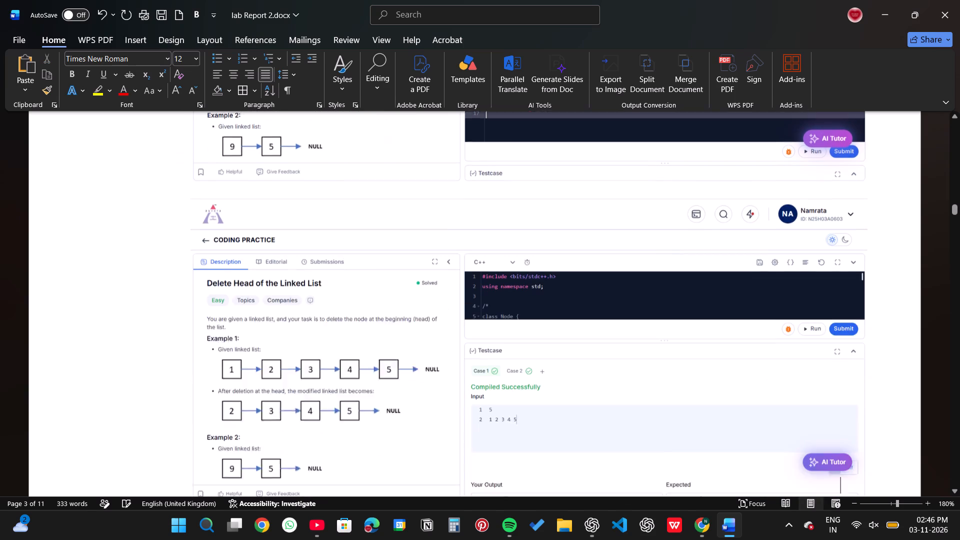
Add a line reading "OUTPUT:" between the Delete Head code screenshot and the pasted test case screenshot.
scroll(877, 198, up, 1)
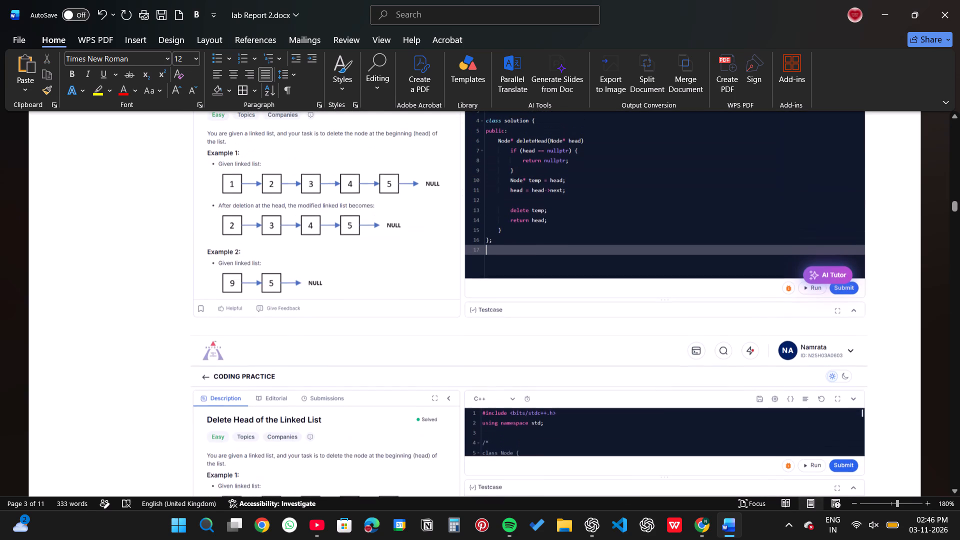
click(874, 307)
key(Return)
text(OUTPUT:)
Insert blank lines above the Delete Tail code screenshot and add the heading "TAIL:" there.
scroll(874, 307, down, 4)
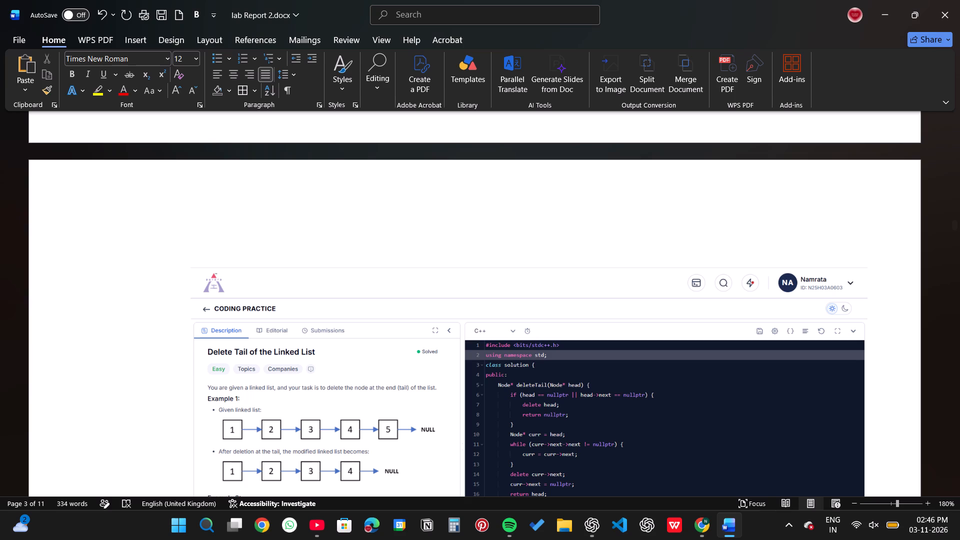
scroll(827, 419, up, 3)
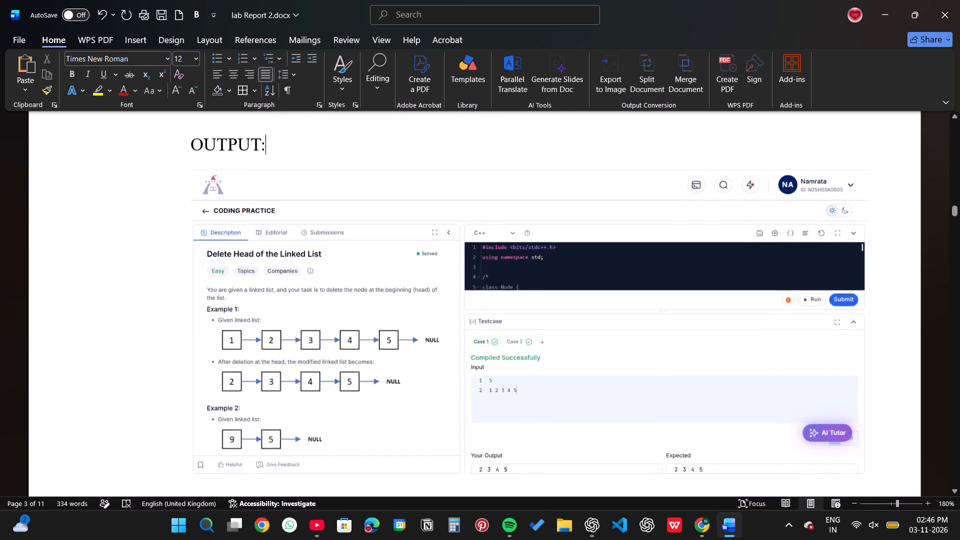
scroll(827, 419, up, 2)
scroll(827, 419, down, 4)
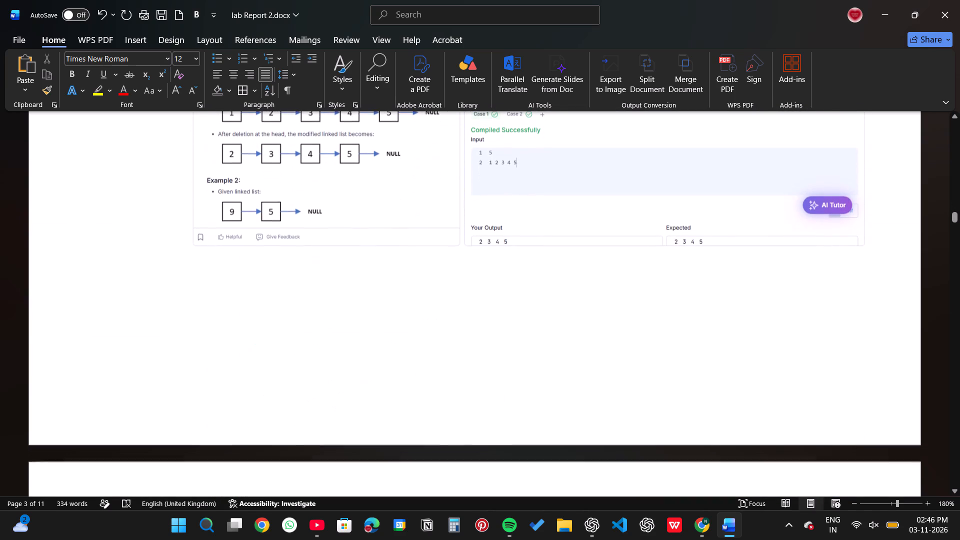
scroll(827, 419, down, 2)
scroll(827, 419, right, 1)
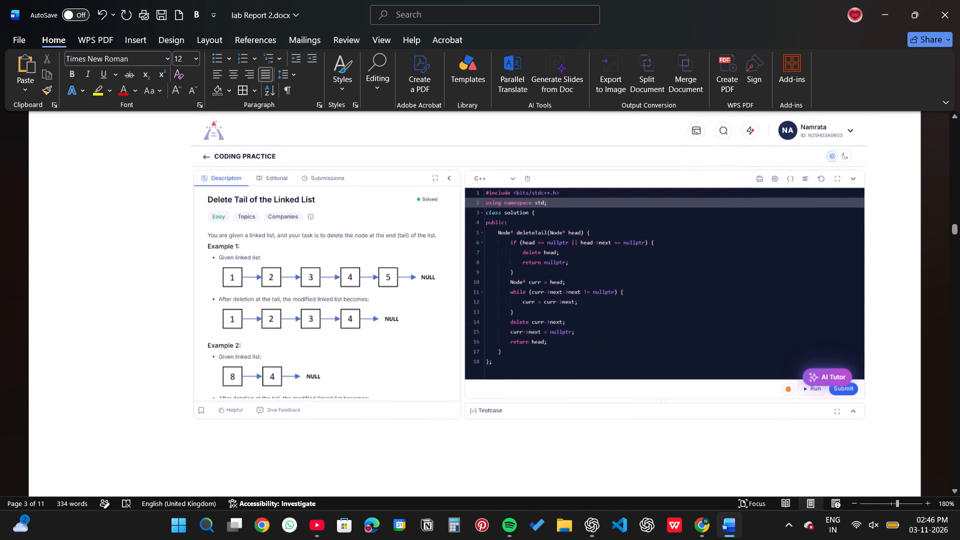
scroll(827, 419, right, 1)
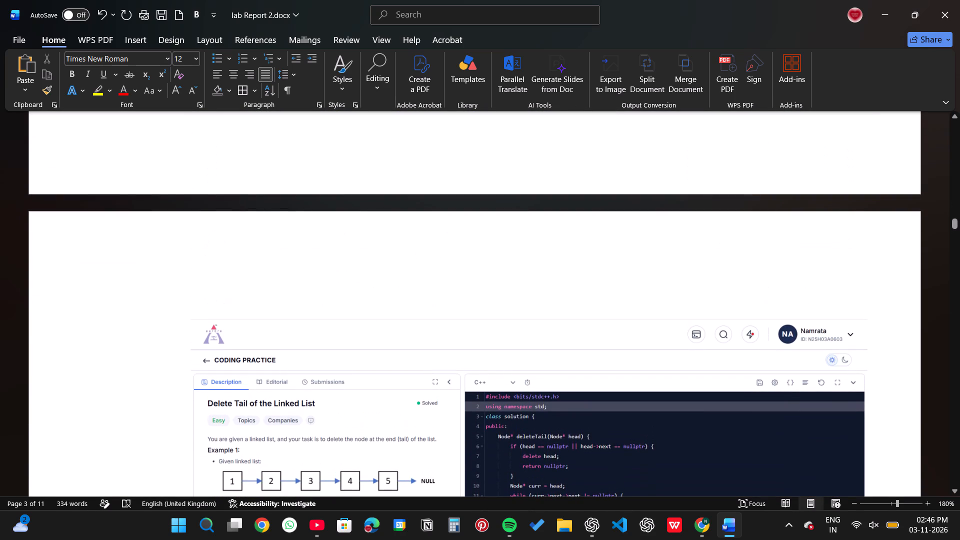
click(266, 299)
key(Return)
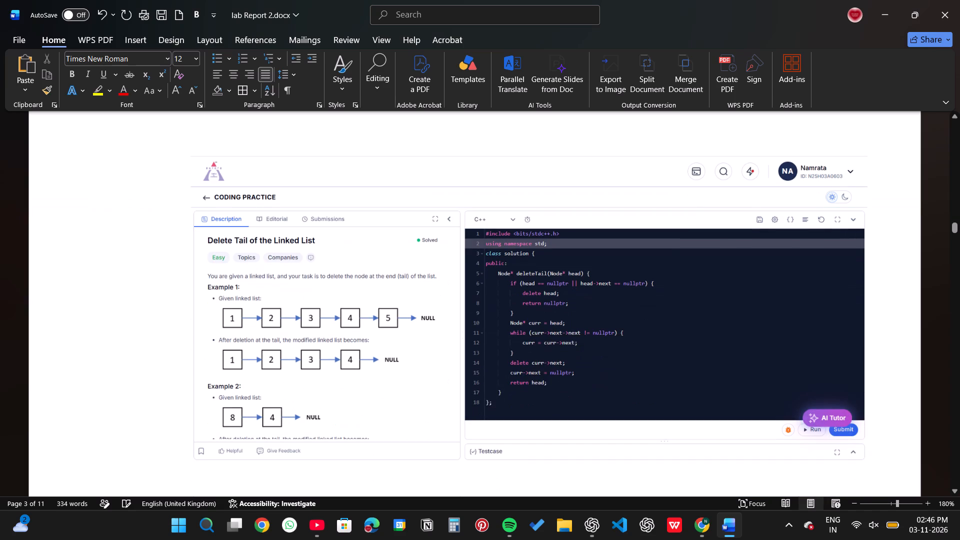
key(Return)
key(Return)
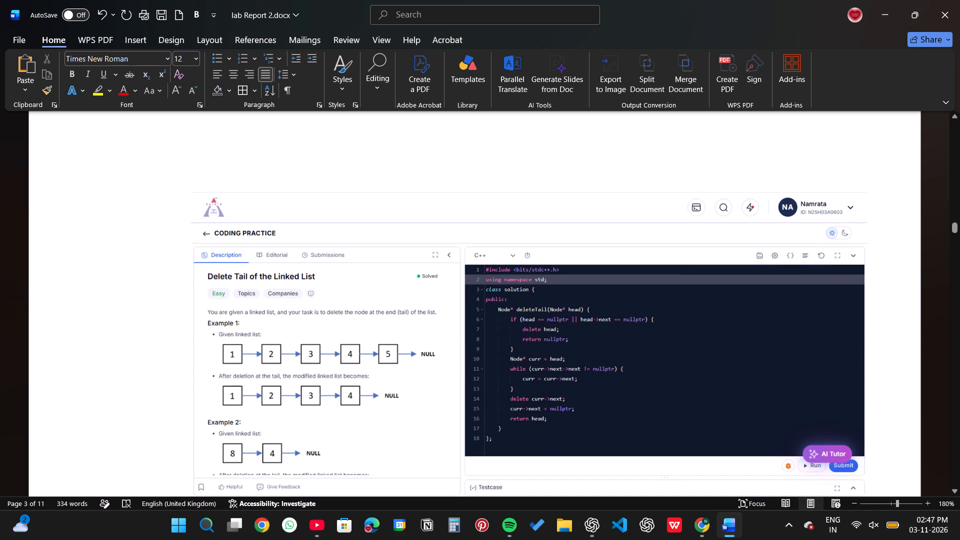
click(226, 167)
text(TA)
text(IL:)
Remove the extra blank space above the "OUTPUT:" line that follows the Delete Tail code screenshot.
scroll(226, 167, down, 1)
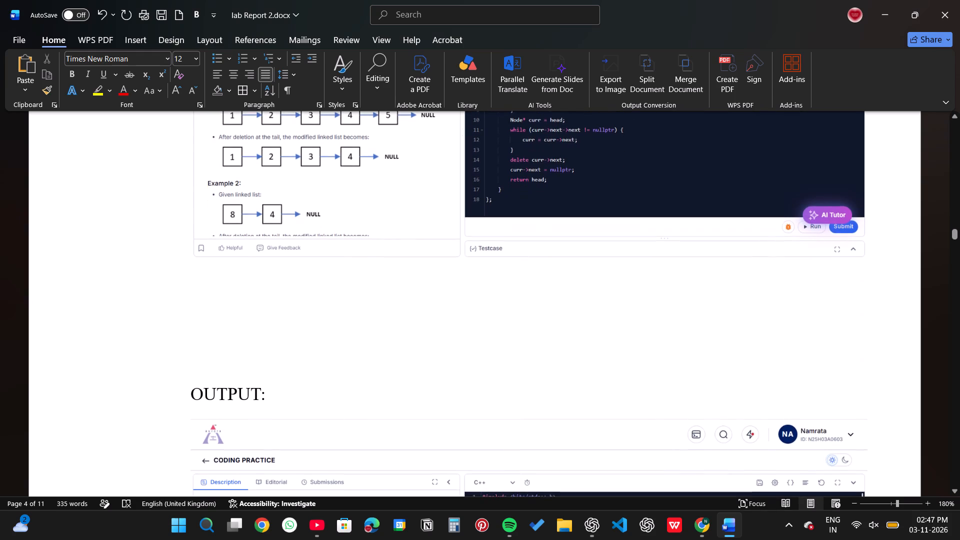
click(232, 379)
key(BackSpace)
key(BackSpace)
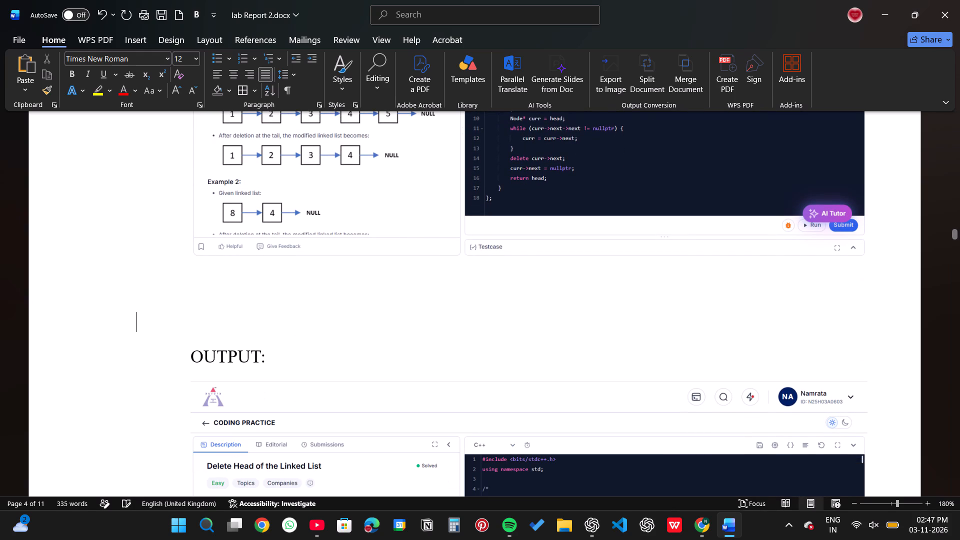
Delete the misplaced Delete Head test case screenshot from under the Delete Tail "OUTPUT:" line.
scroll(232, 379, down, 2)
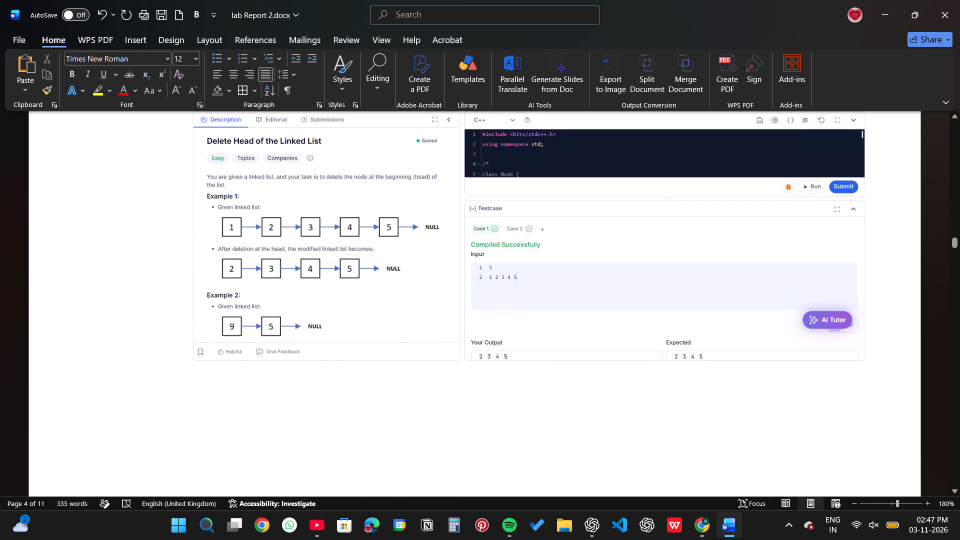
click(510, 318)
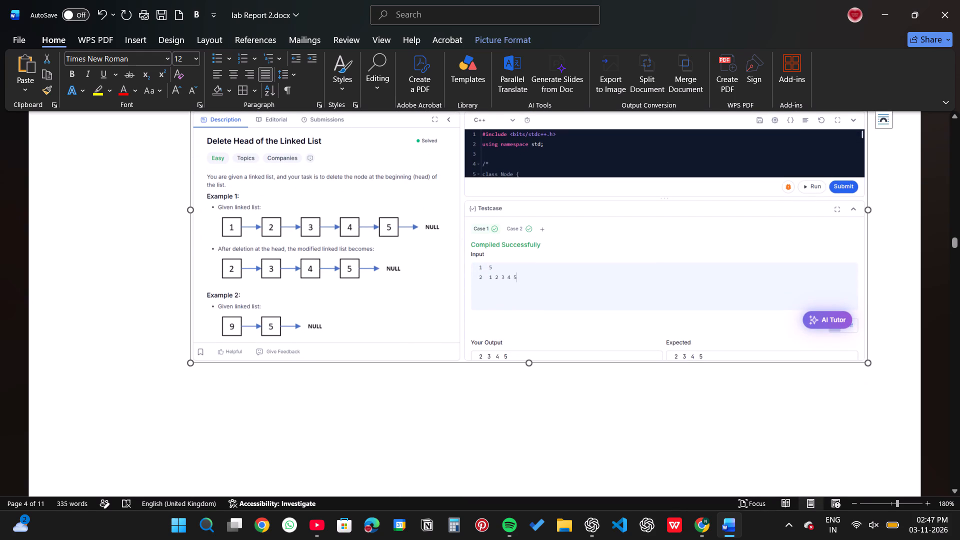
key(BackSpace)
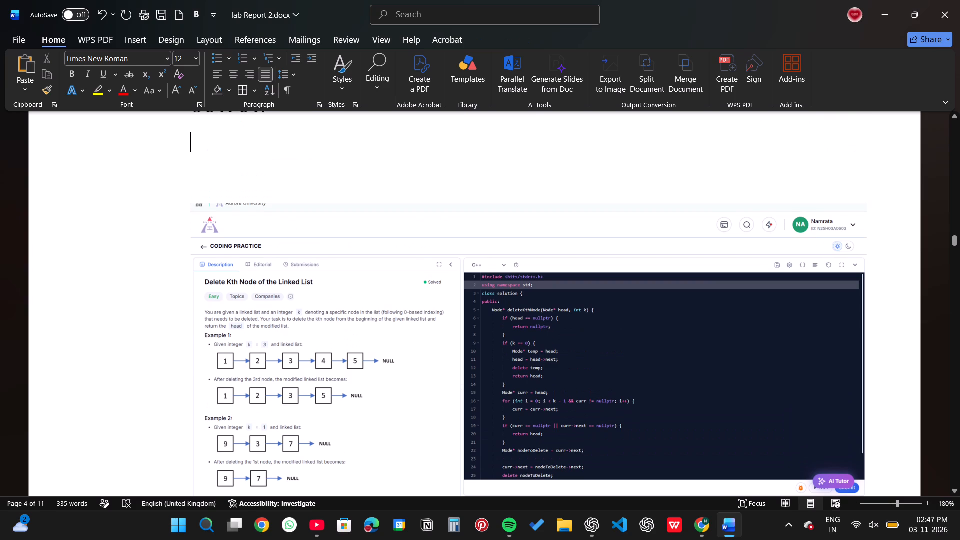
Review the Kth-node deletion screenshots and section 2.2's doubly linked list insertion screenshots for order and labels.
scroll(510, 318, up, 1)
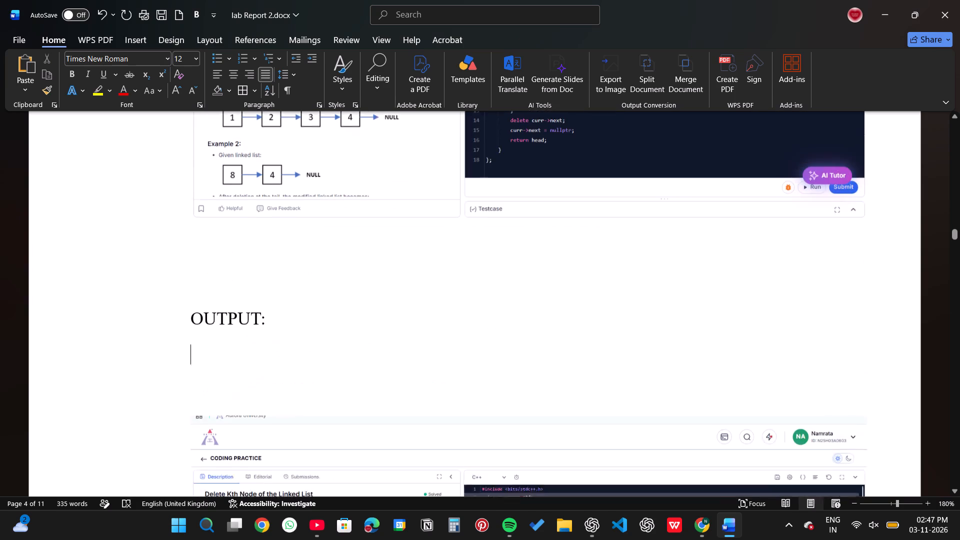
scroll(510, 318, down, 4)
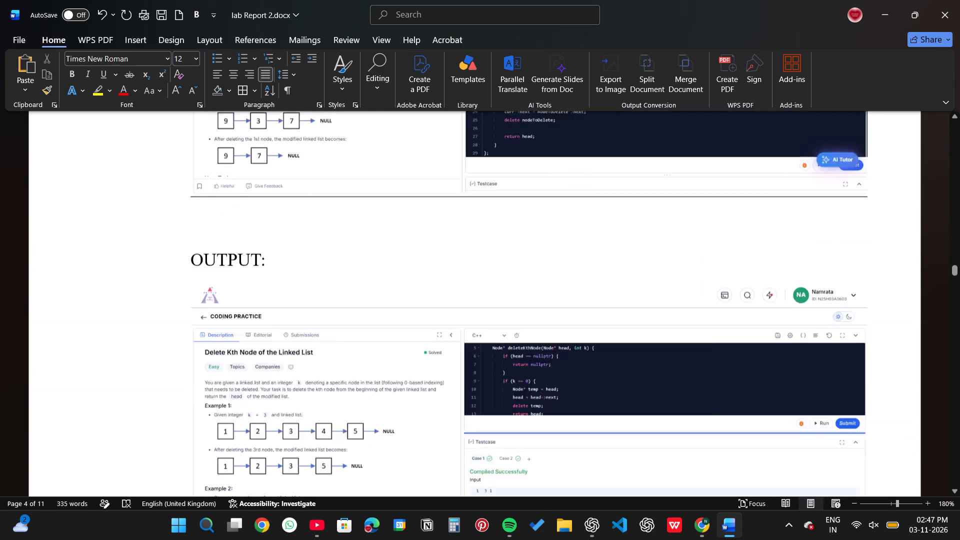
scroll(510, 318, up, 1)
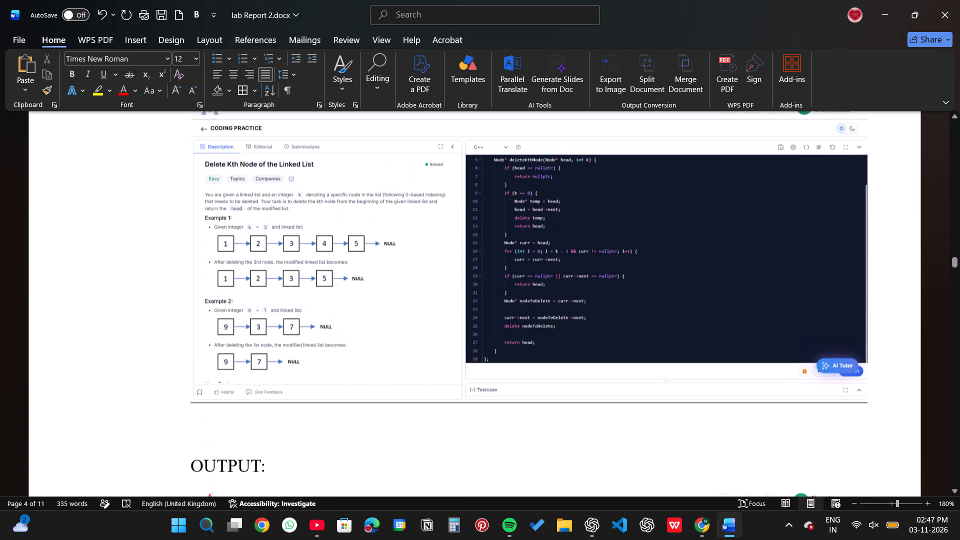
scroll(510, 318, up, 2)
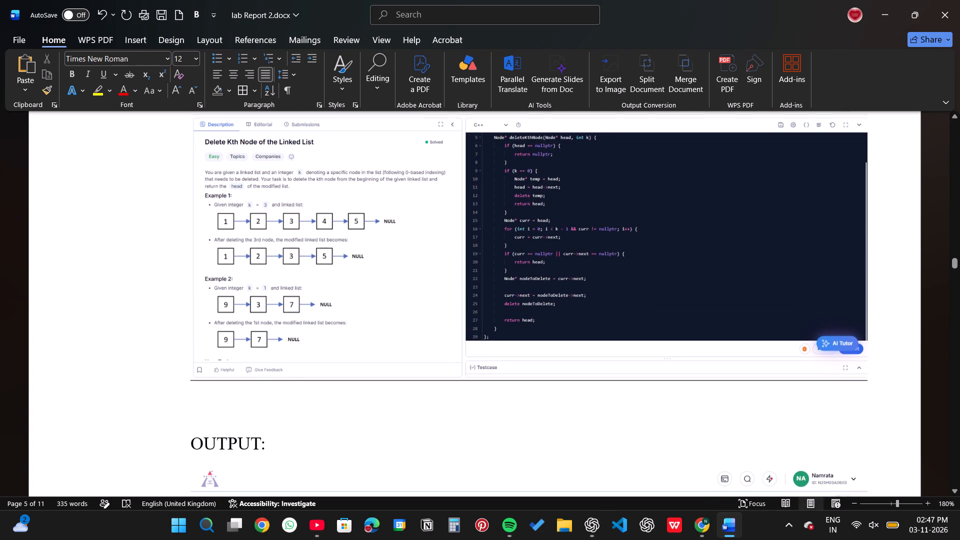
scroll(510, 318, up, 1)
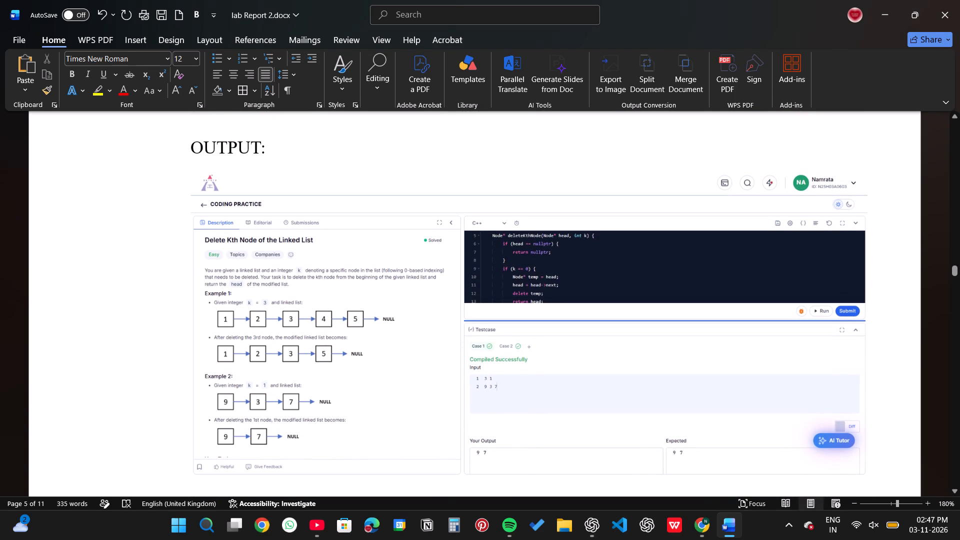
scroll(471, 347, down, 2)
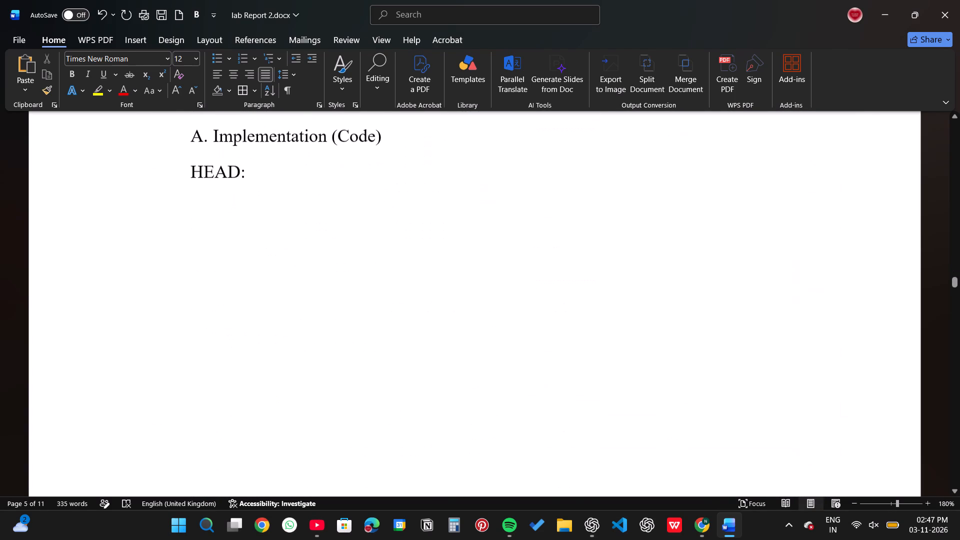
scroll(471, 347, down, 3)
scroll(471, 347, up, 2)
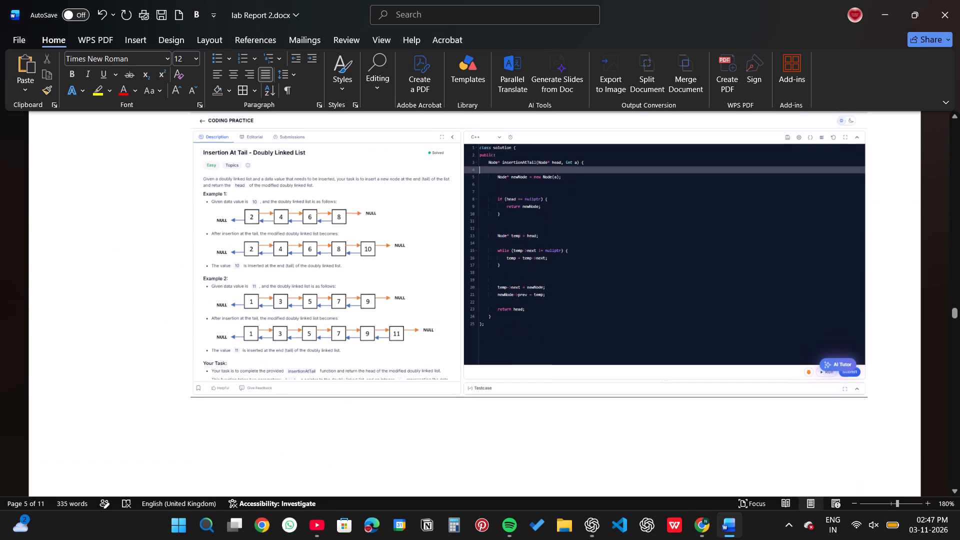
scroll(471, 347, up, 3)
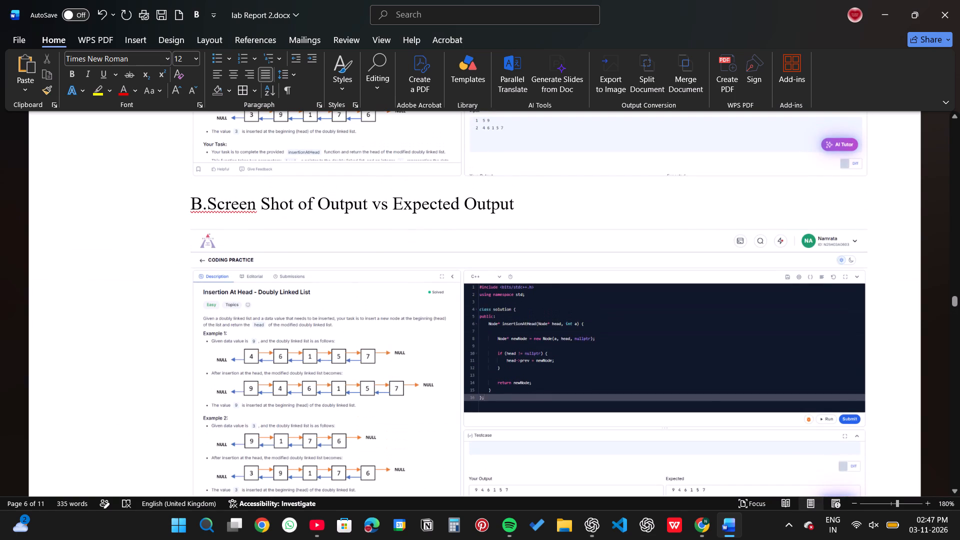
scroll(471, 347, up, 8)
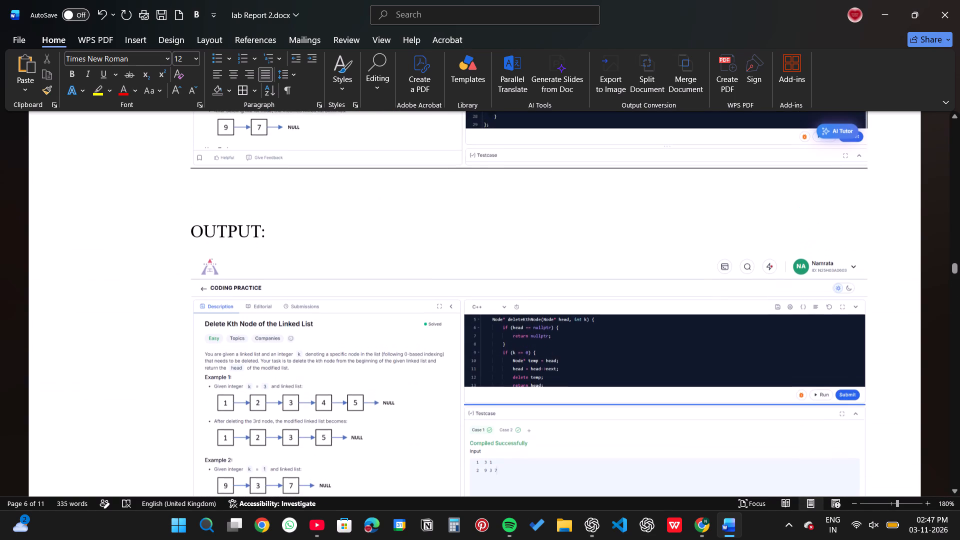
scroll(471, 347, up, 1)
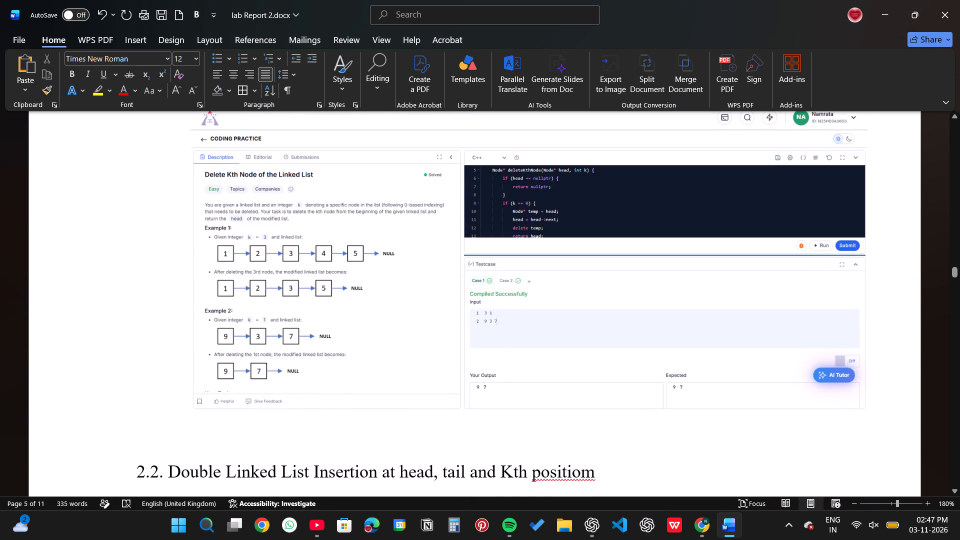
Examine the Delete Tail and Delete Kth Node screenshots and their "OUTPUT:" sections for order and completeness.
scroll(471, 347, up, 2)
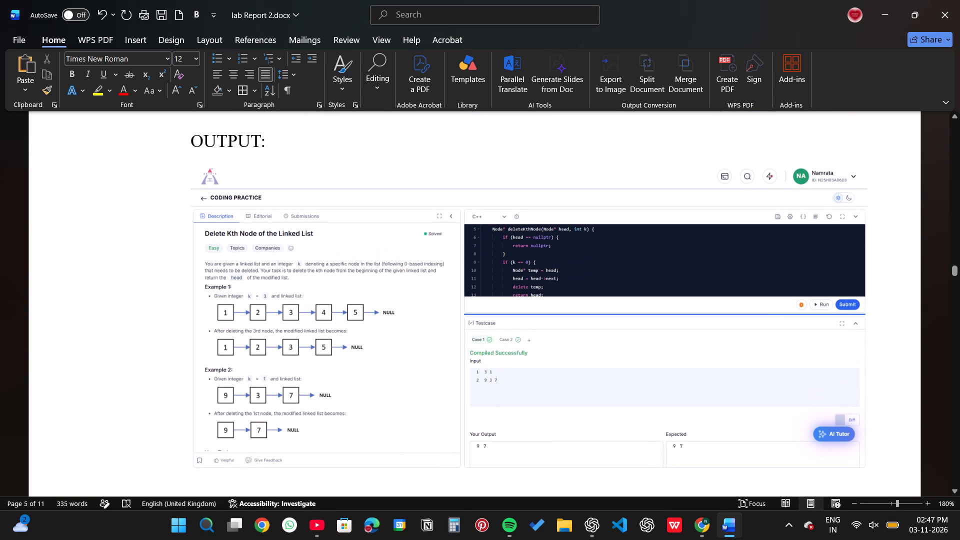
scroll(471, 347, up, 3)
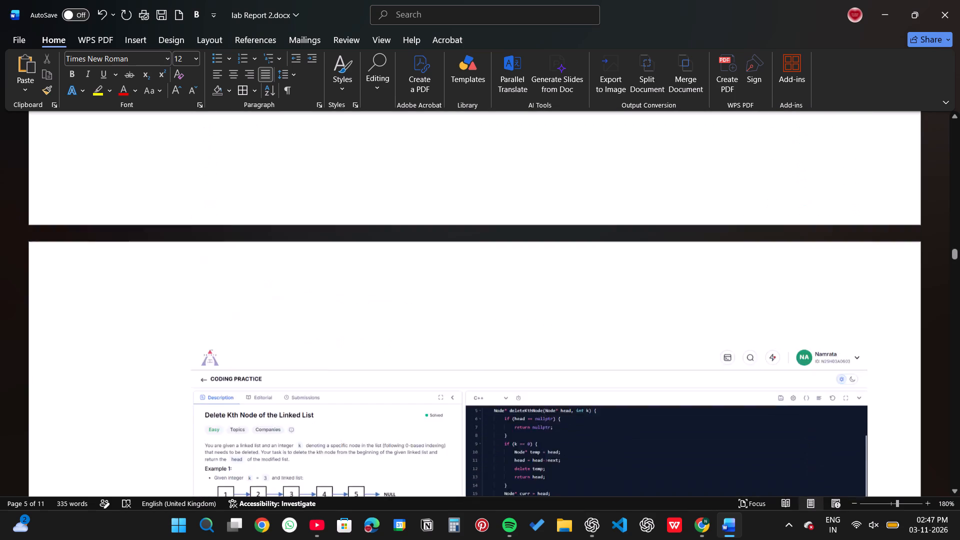
scroll(471, 347, up, 5)
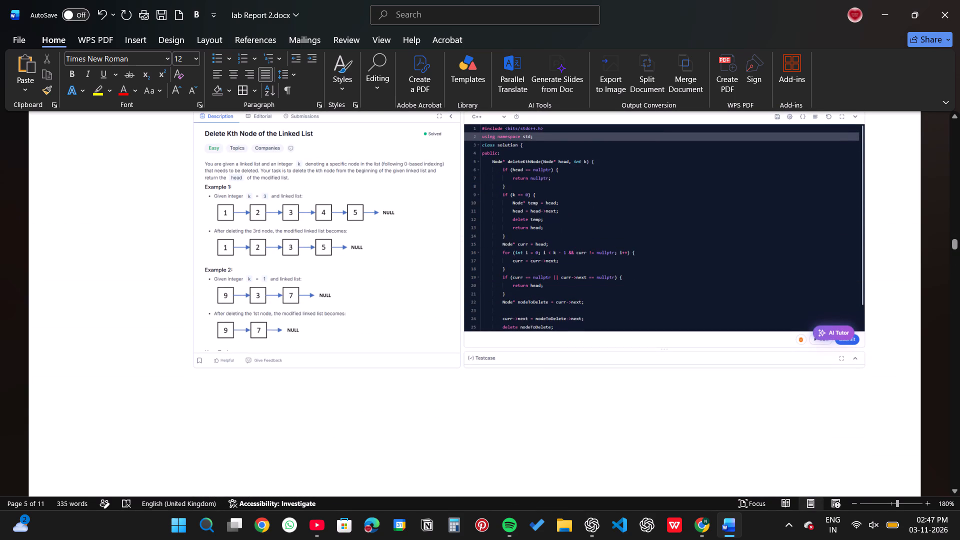
scroll(471, 347, up, 2)
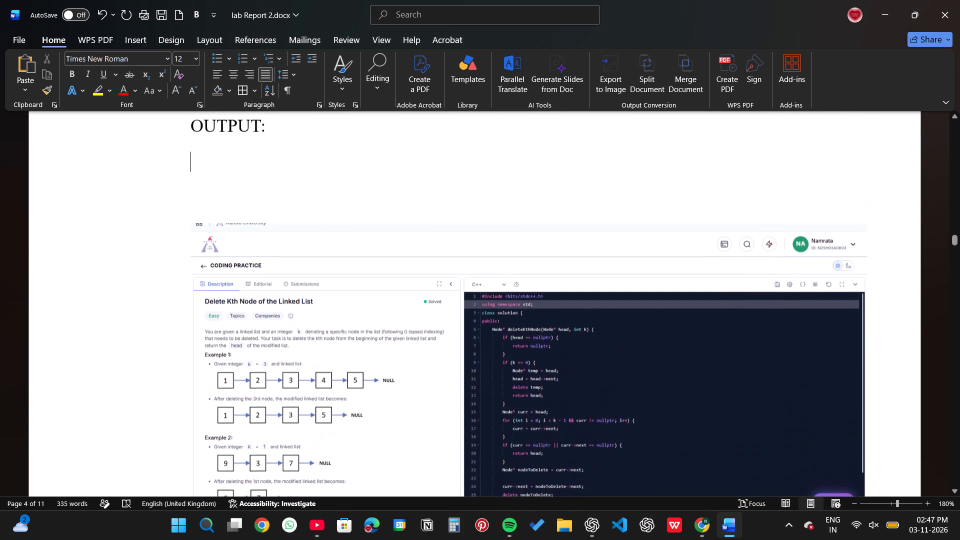
scroll(471, 347, up, 2)
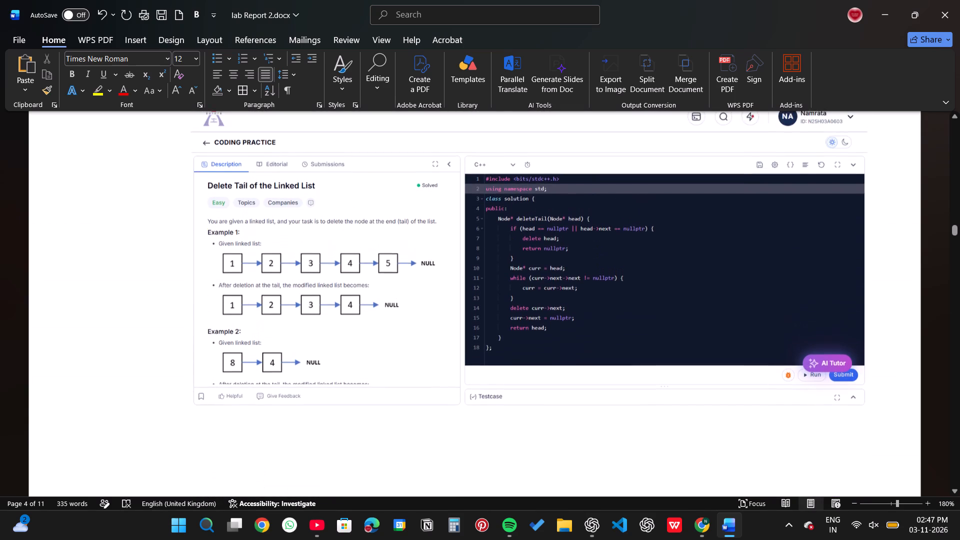
scroll(471, 347, up, 2)
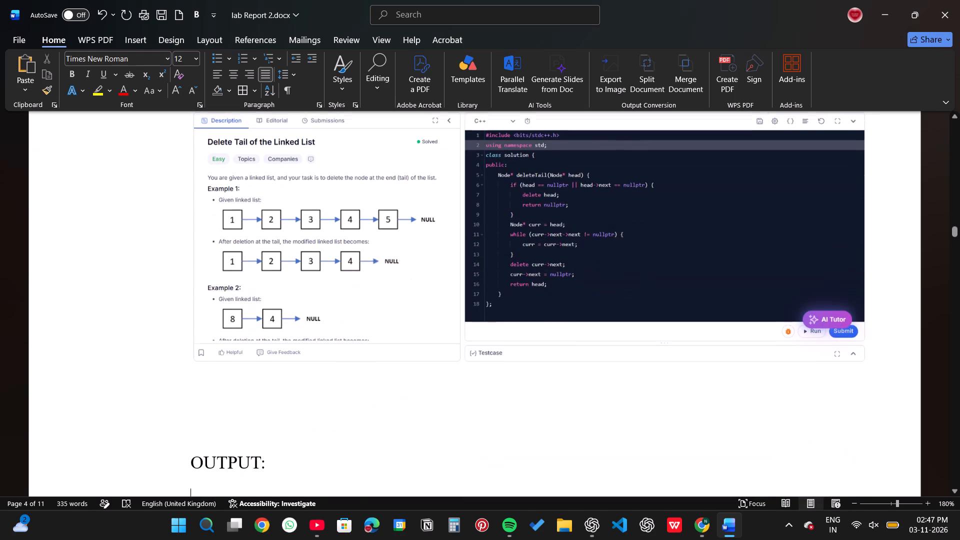
scroll(471, 347, up, 1)
scroll(471, 347, down, 1)
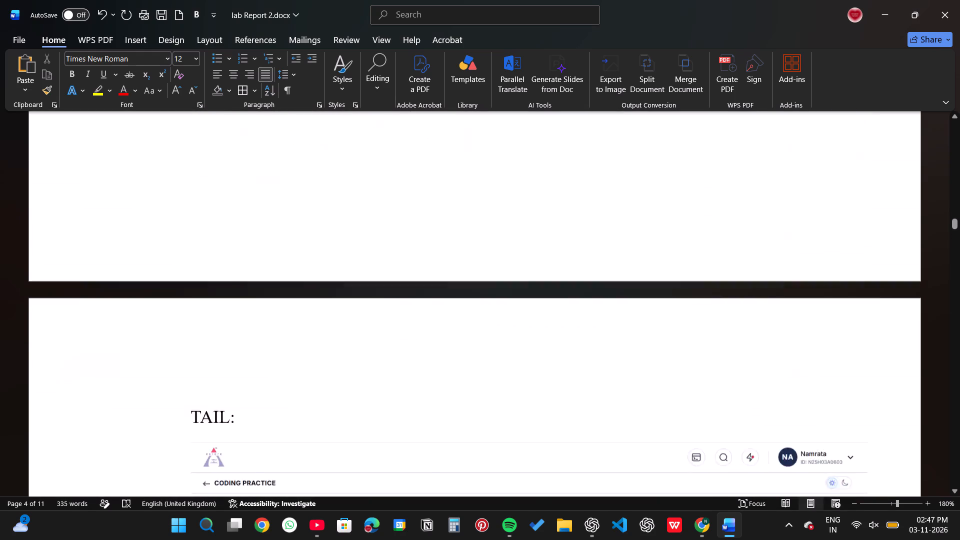
scroll(471, 347, down, 3)
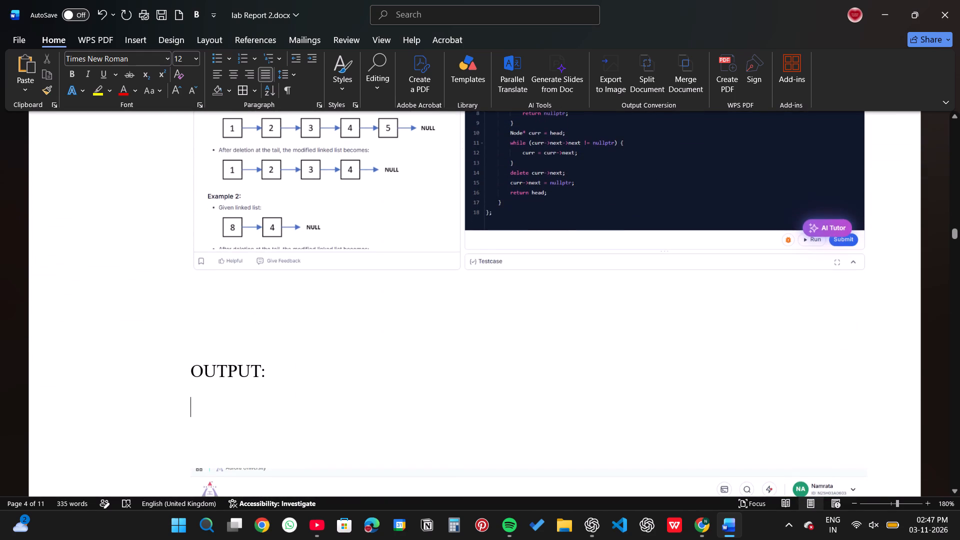
scroll(471, 347, down, 1)
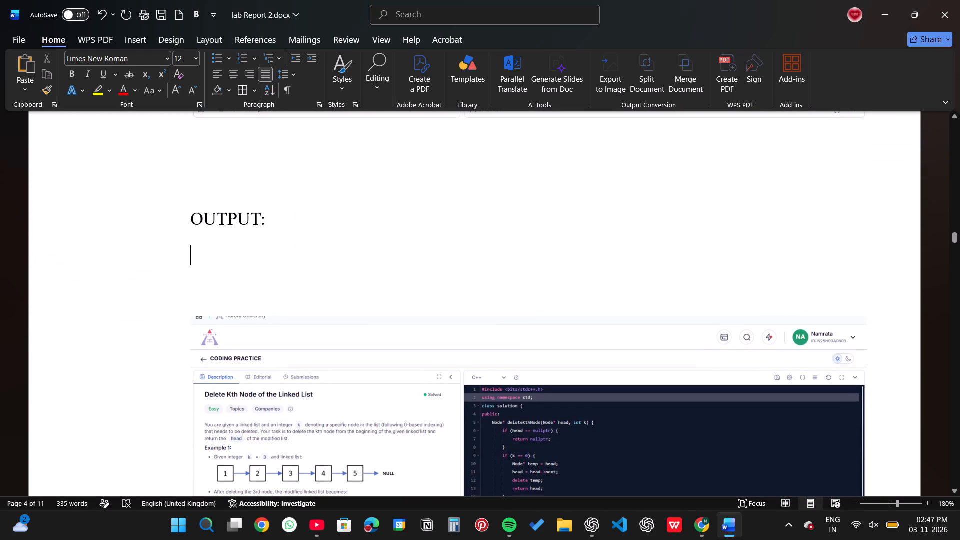
scroll(471, 347, down, 1)
scroll(471, 347, up, 1)
scroll(471, 347, down, 3)
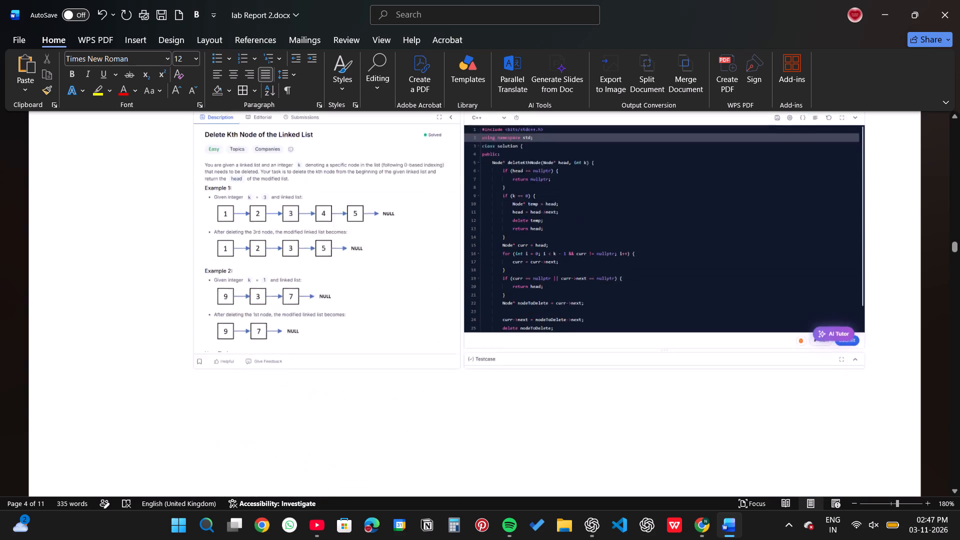
scroll(471, 347, down, 2)
scroll(471, 347, up, 1)
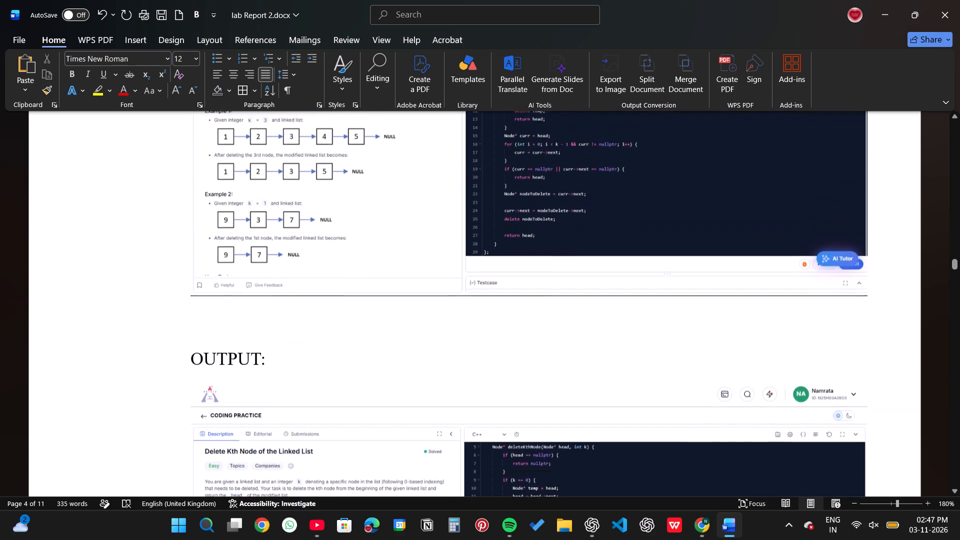
scroll(471, 347, up, 5)
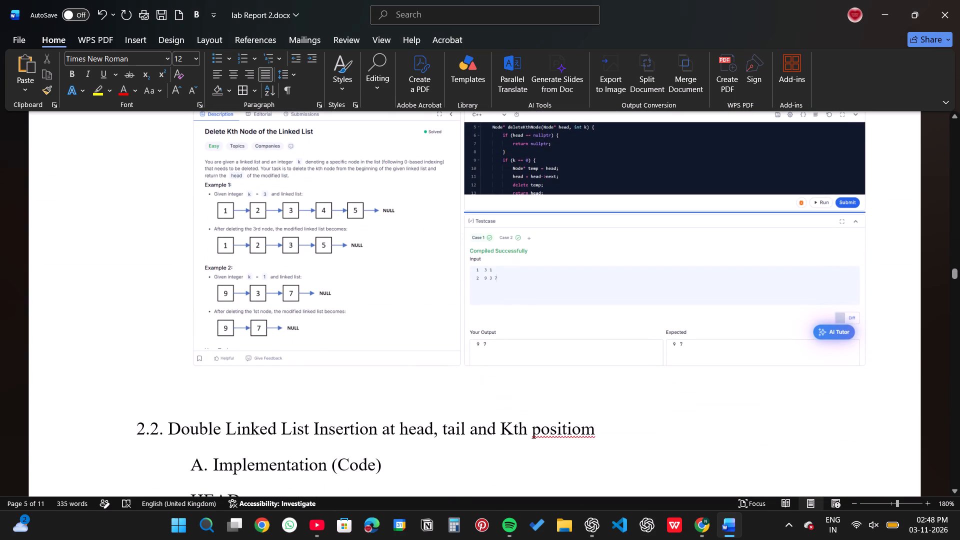
scroll(471, 347, up, 1)
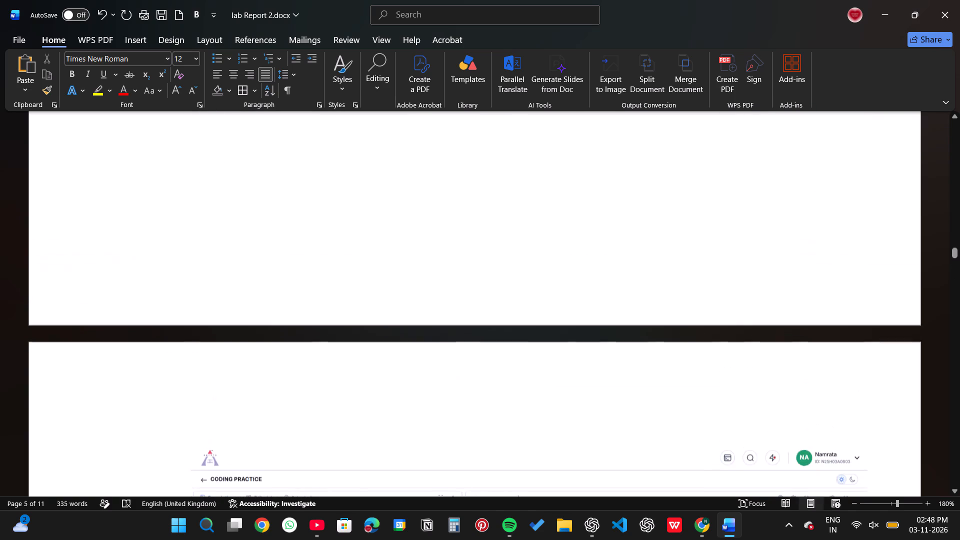
scroll(471, 347, up, 1)
scroll(471, 347, down, 3)
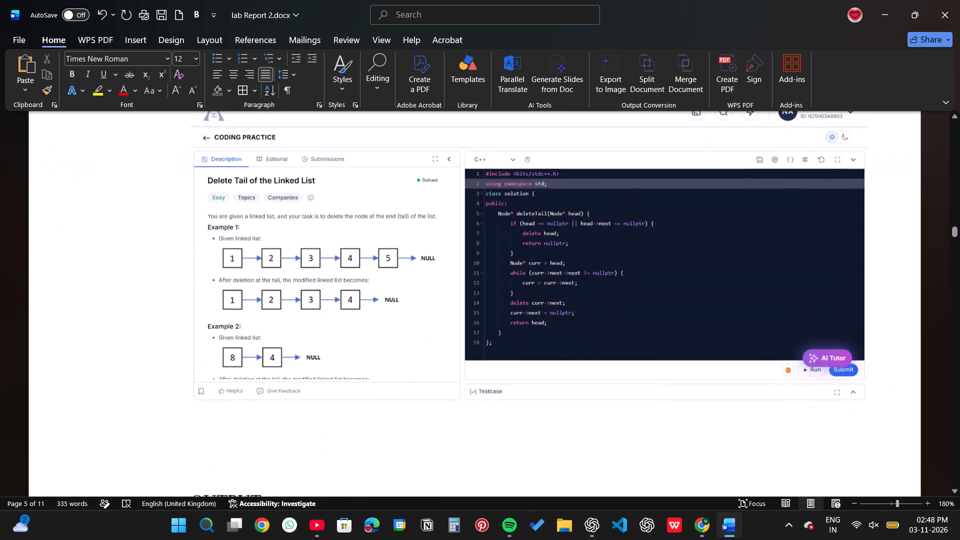
In Chrome, run the "Delete Tail of the Linked List" solution and enlarge the Testcase area to show its output and expected result.
click(708, 535)
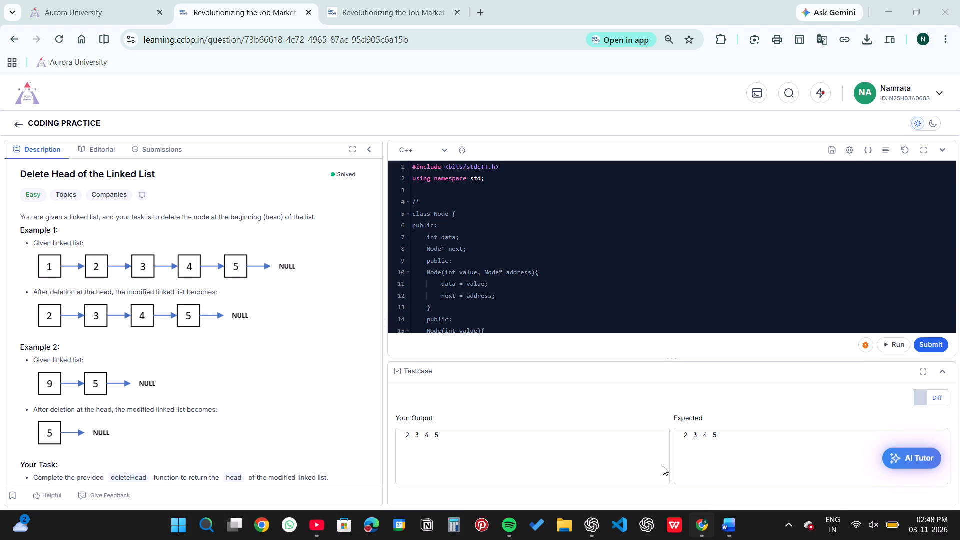
click(22, 124)
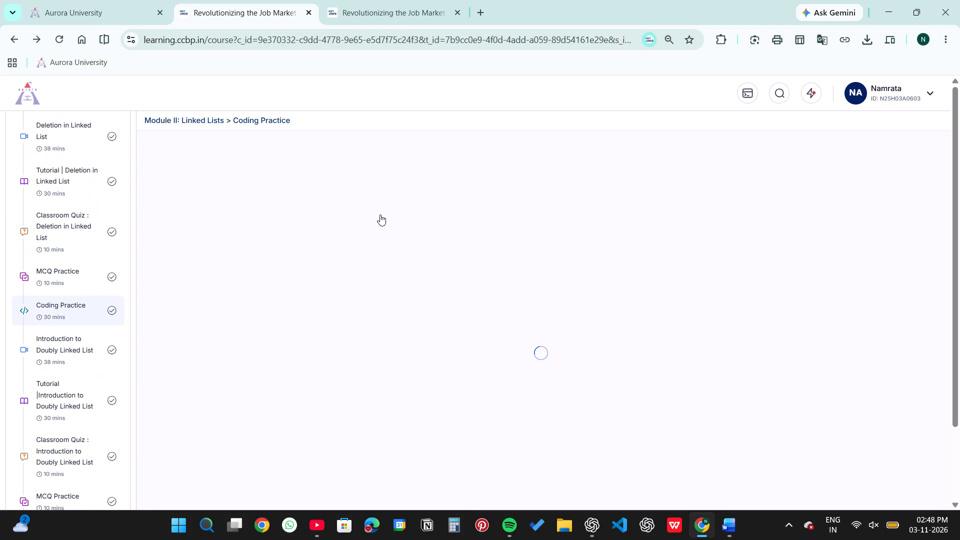
click(387, 261)
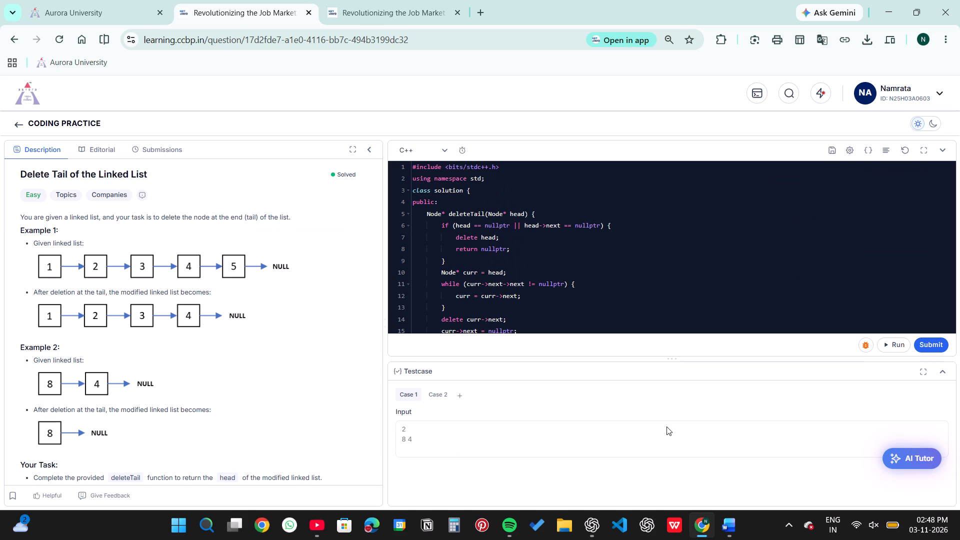
click(893, 349)
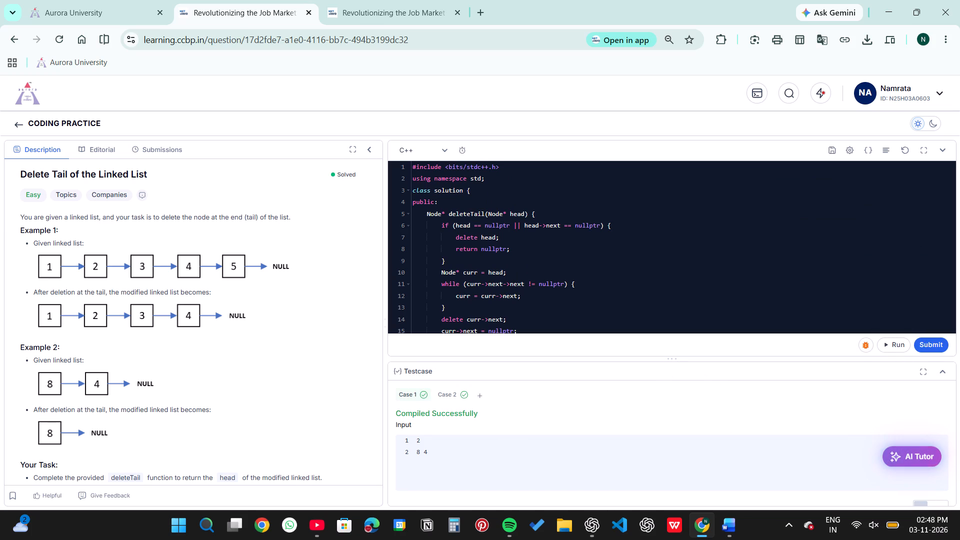
drag(669, 357, 724, 263)
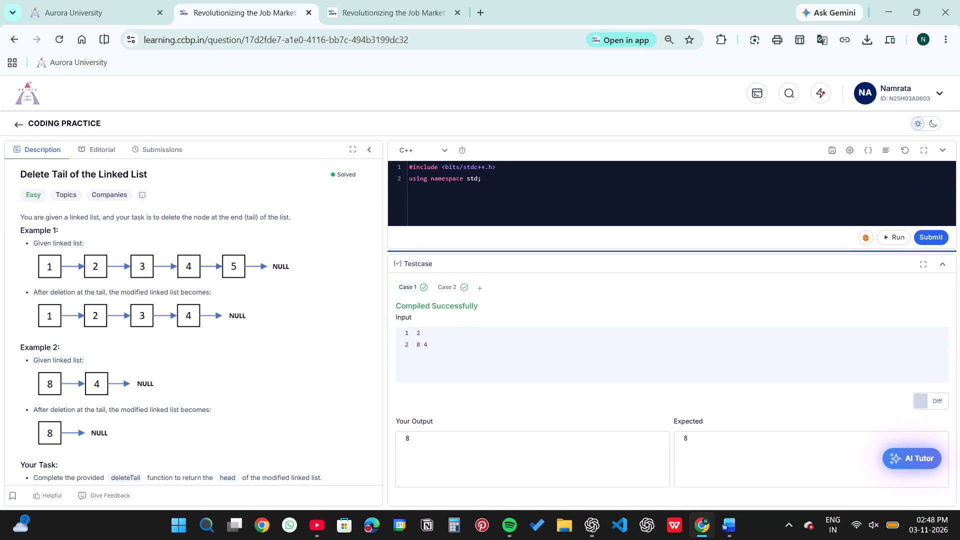
drag(724, 263, 728, 255)
Capture a screenshot of the Delete Tail problem page from the site header down, including the compiled test case and its output.
key(Print)
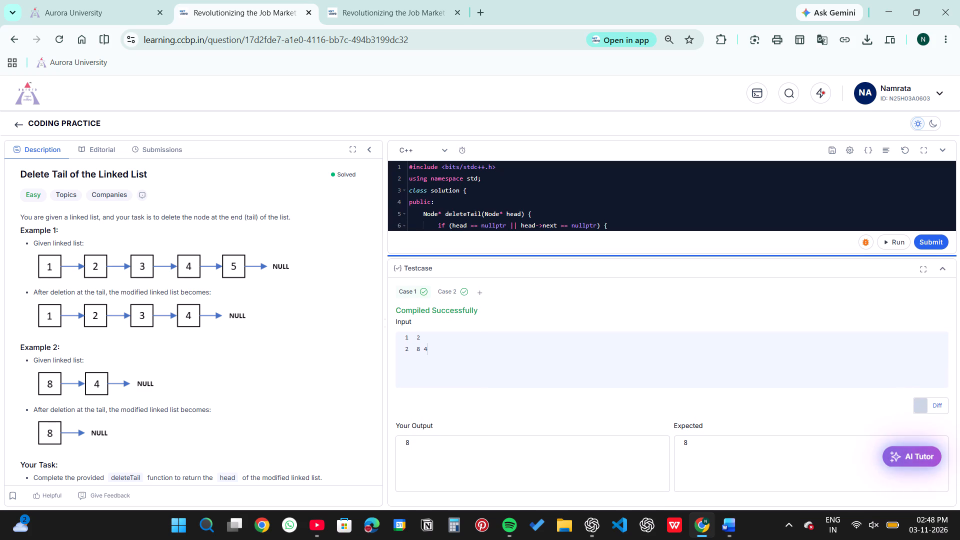
drag(1, 77, 27, 90)
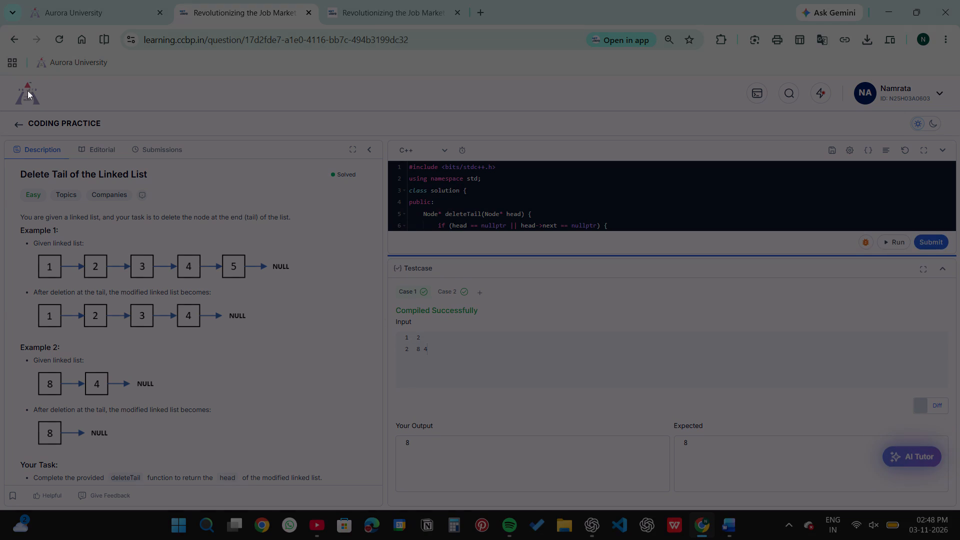
drag(27, 90, 959, 492)
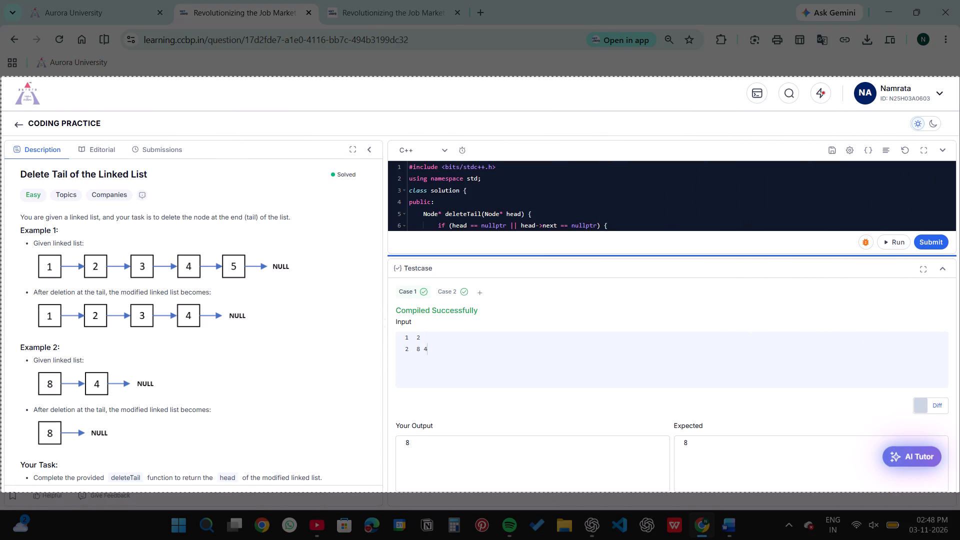
drag(959, 492, 959, 485)
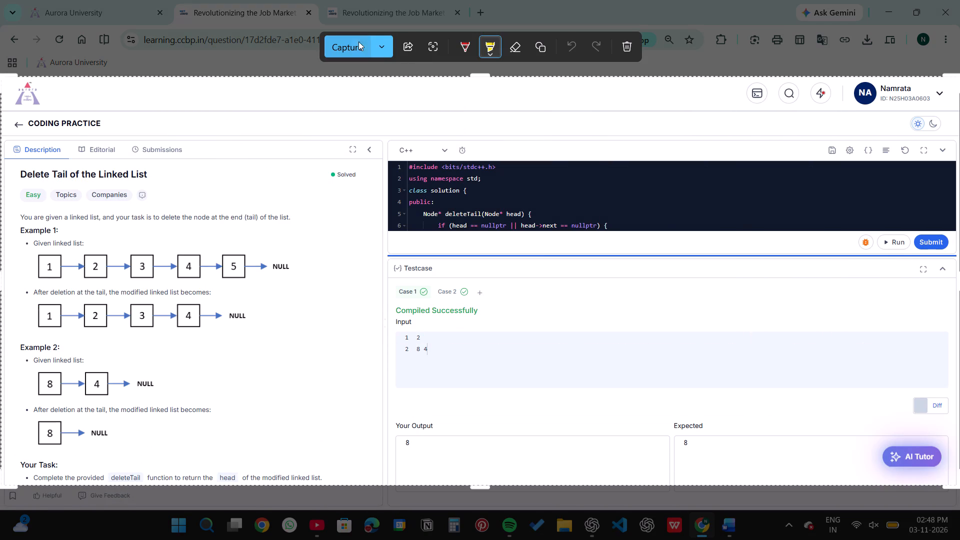
click(339, 42)
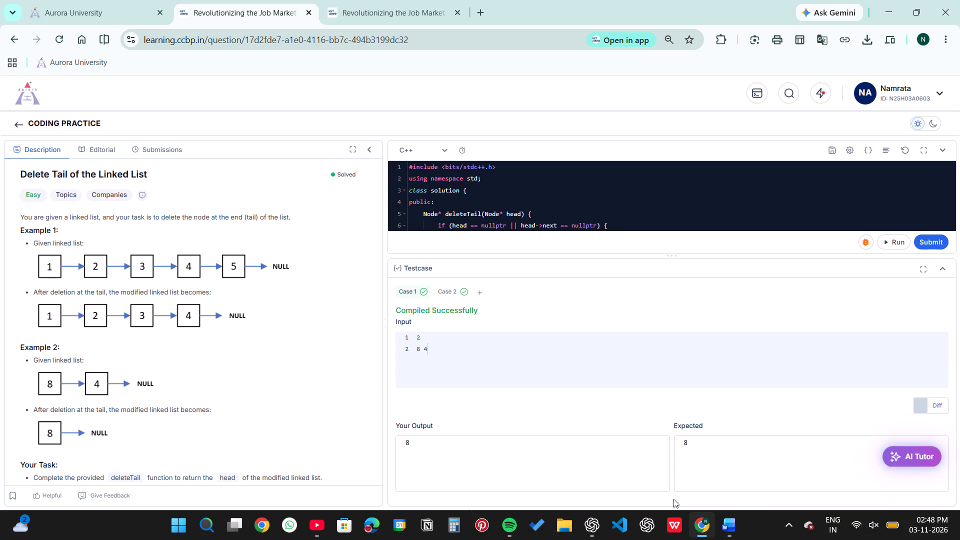
Switch back to the lab report in Word.
click(721, 536)
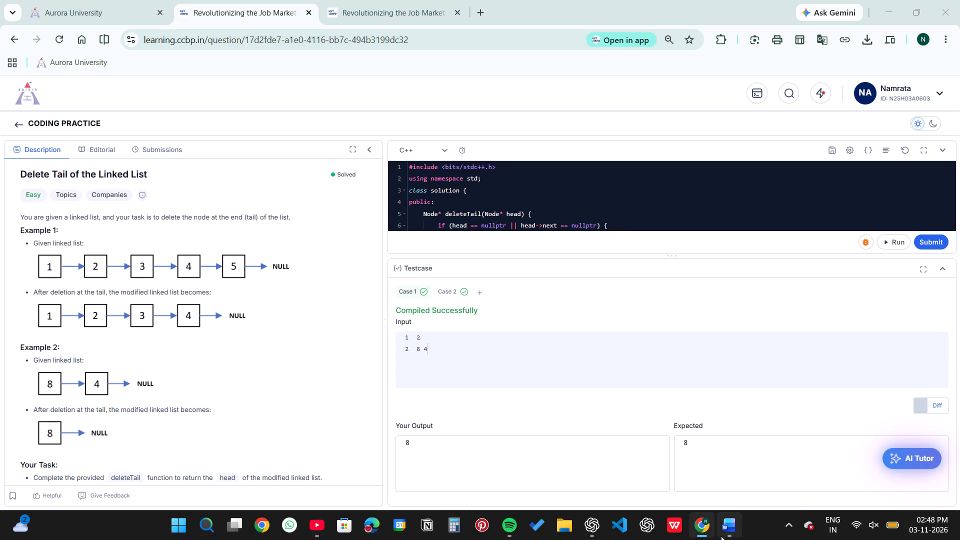
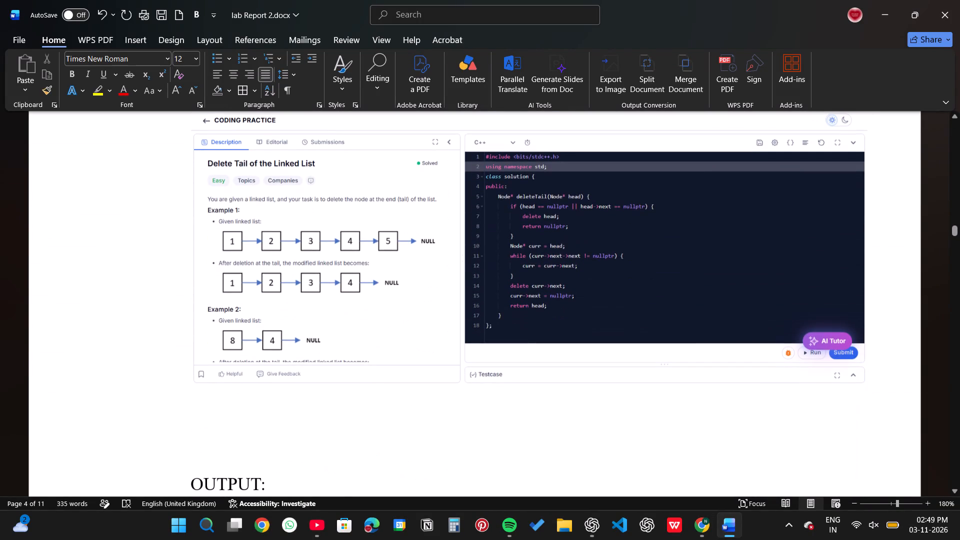
Paste the captured Delete Tail output screenshot under the "OUTPUT:" label of the Delete Tail section.
scroll(625, 329, down, 1)
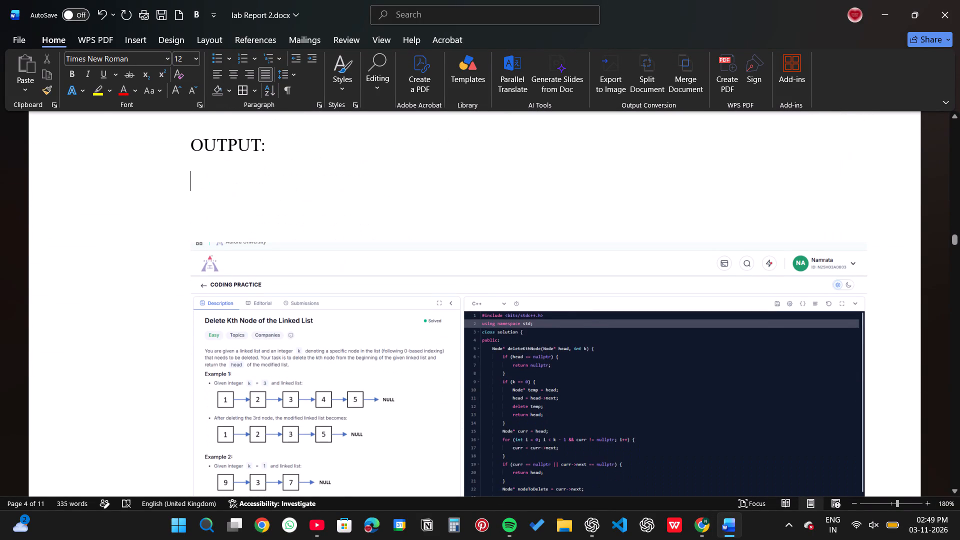
ctrl+scroll(625, 329, down, 1)
key(ctrl+v)
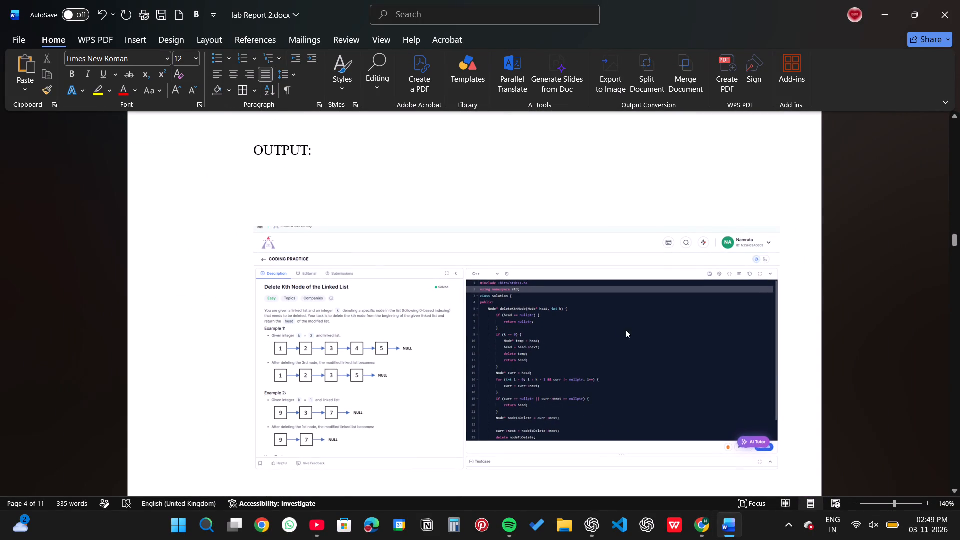
Insert blank lines before the Delete Kth Node screenshot to leave an empty line above it at the top of its page.
scroll(625, 329, down, 3)
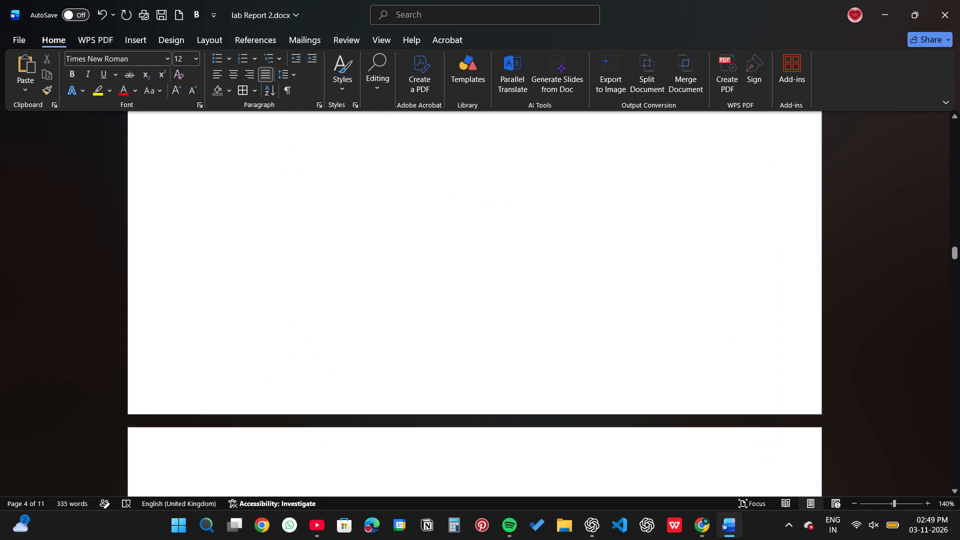
scroll(625, 329, down, 2)
click(356, 321)
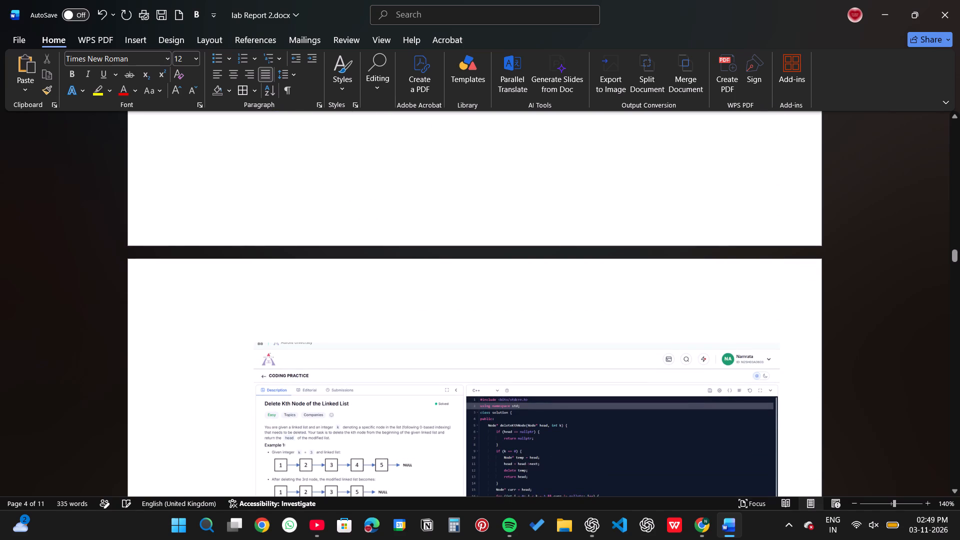
click(498, 176)
key(Return)
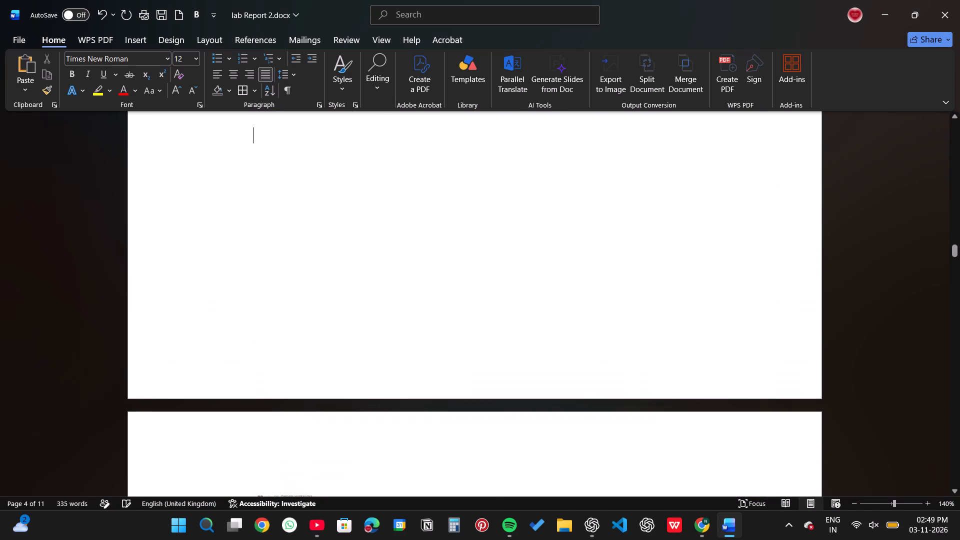
key(Return)
key(Return)
key(Return)
key(Return)
key(Return)
key(Return)
key(Return)
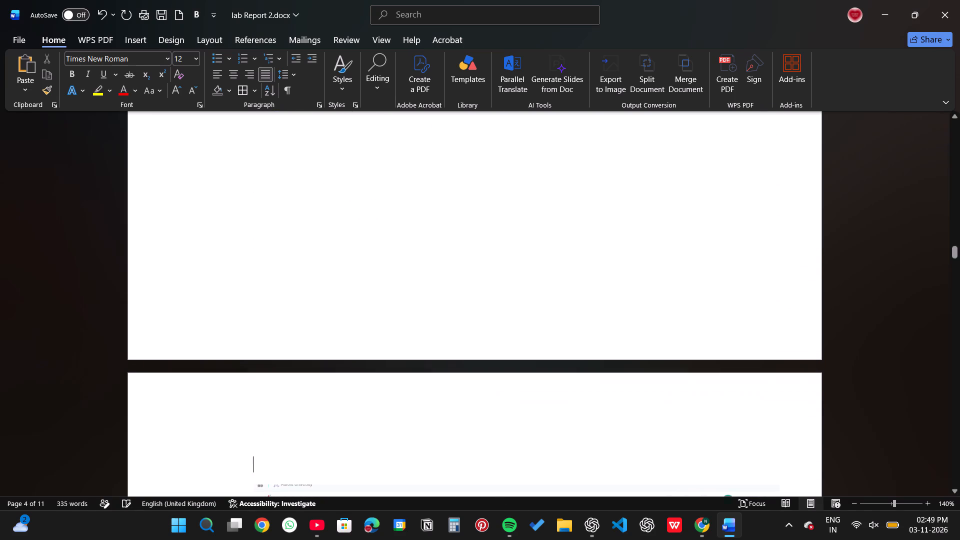
key(Return)
key(BackSpace)
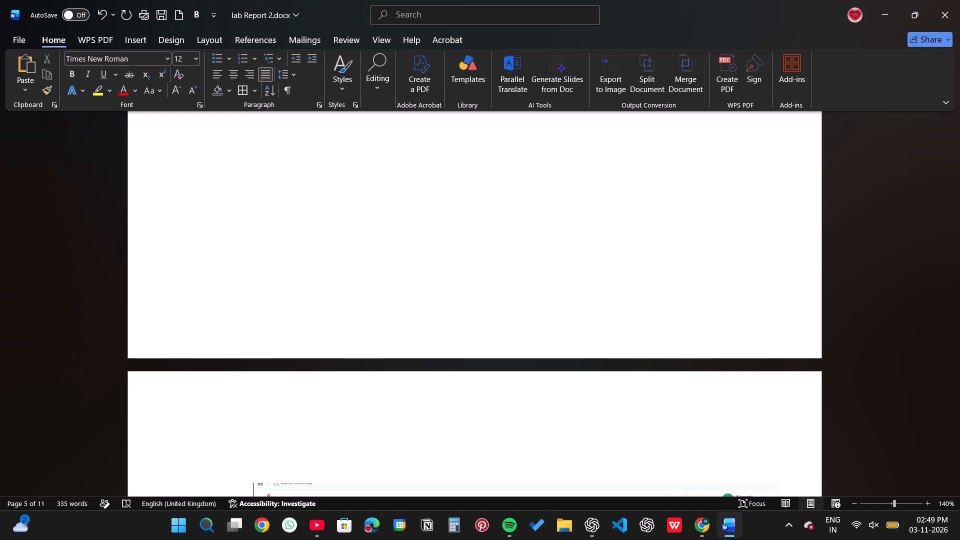
Label the first Delete Kth Node screenshot with "CODE:" on the line above it.
text(CODE)
key(shift+colon)
Add the heading "KTH NODE:" on its own line above the "CODE:" label of the Delete Kth Node section.
click(335, 278)
key(Return)
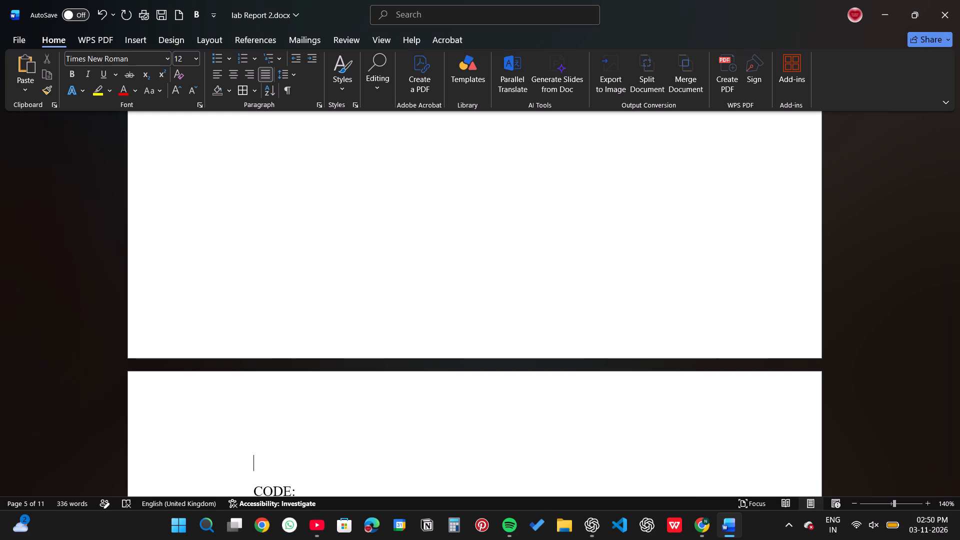
text(KTH POSITION)
scroll(335, 278, down, 1)
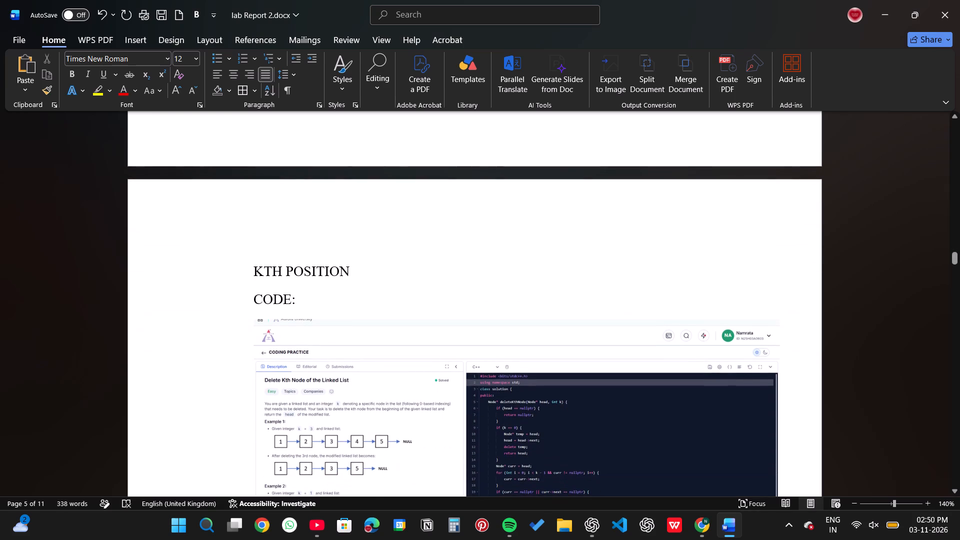
scroll(335, 278, down, 1)
key(BackSpace)
key(BackSpace)
key(BackSpace)
key(BackSpace)
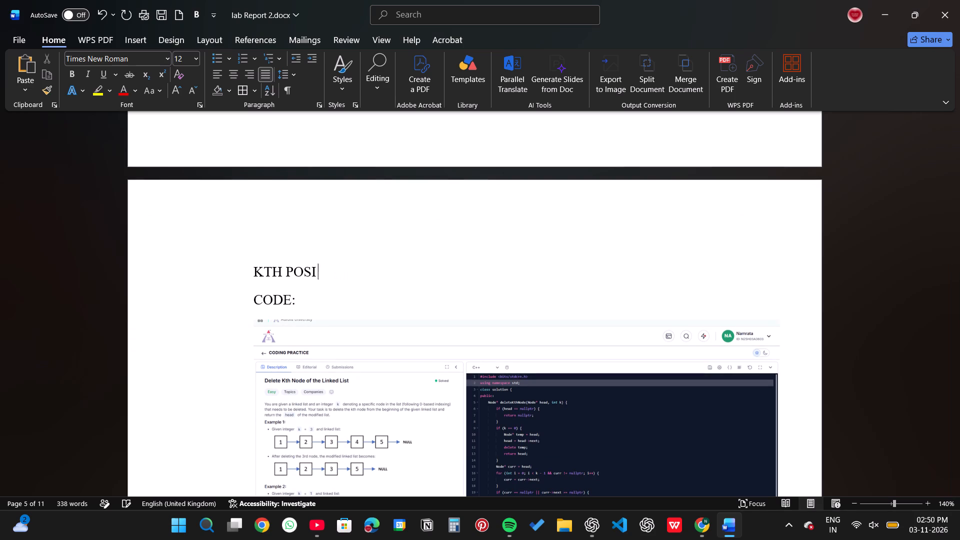
key(BackSpace)
key(BackSpace)
key(BackSpace)
key(BackSpace)
text(NODE:)
Remove the extra blank space between the second Delete Kth Node code screenshot and its "OUTPUT:" label.
scroll(335, 278, down, 1)
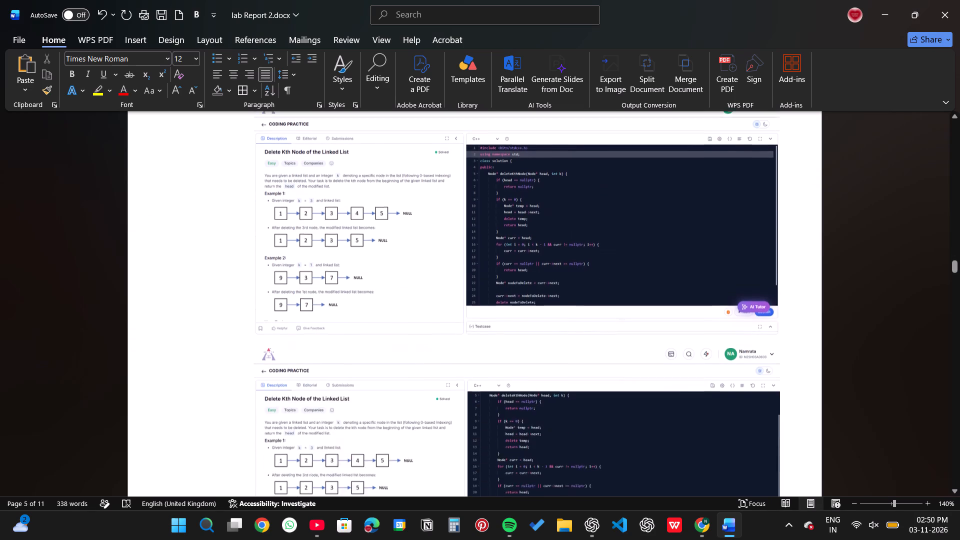
scroll(335, 278, down, 4)
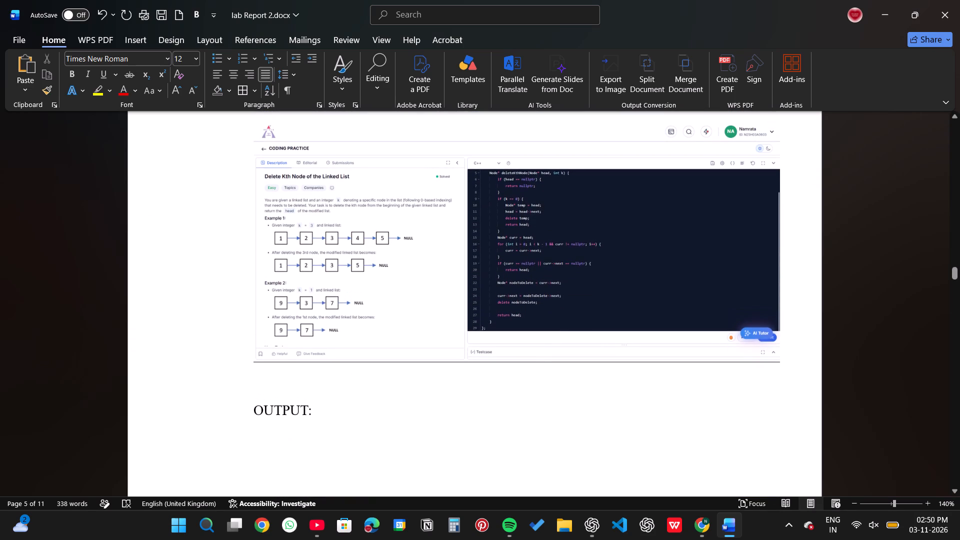
scroll(335, 278, down, 2)
scroll(335, 278, up, 1)
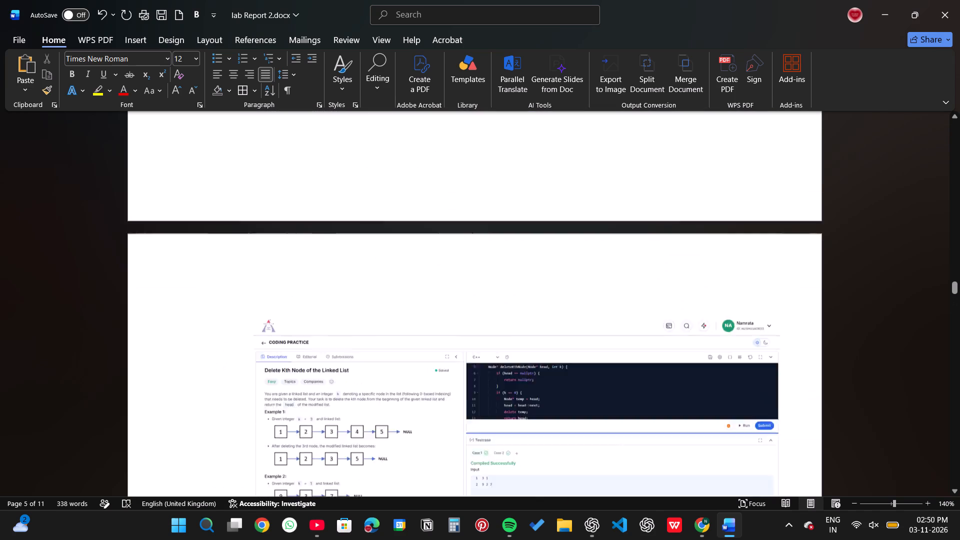
scroll(335, 278, up, 2)
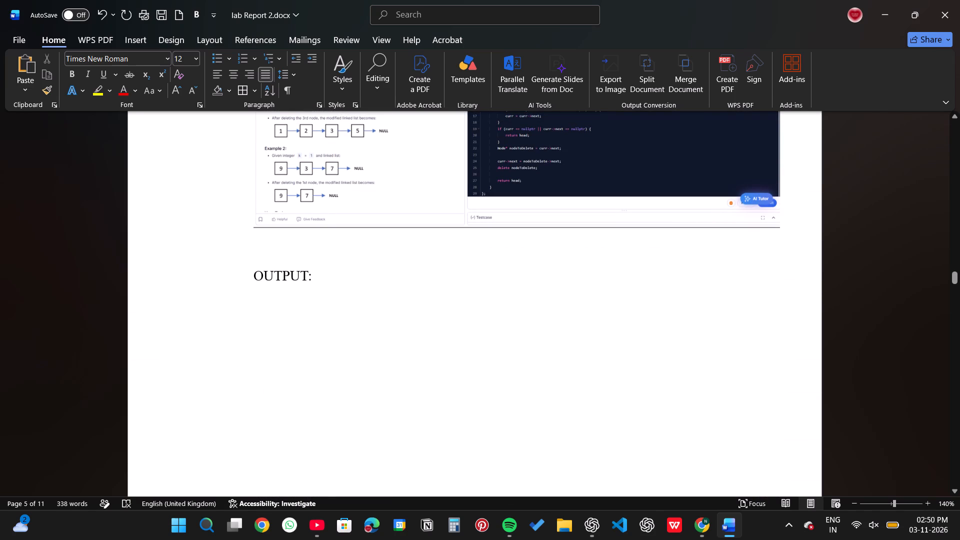
click(260, 259)
key(BackSpace)
key(BackSpace)
Shrink the Delete Kth Node output screenshot proportionally so it takes up less room on the page.
scroll(260, 259, down, 3)
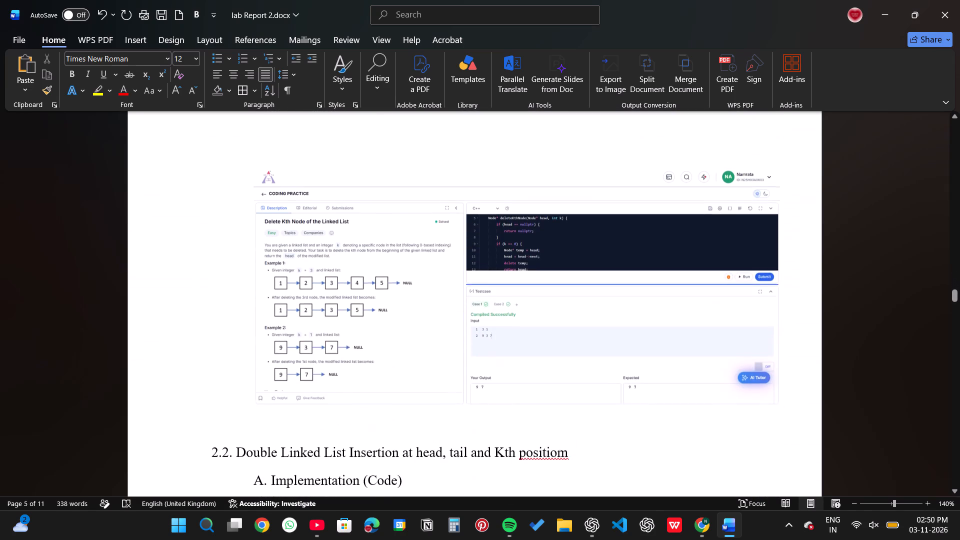
click(436, 308)
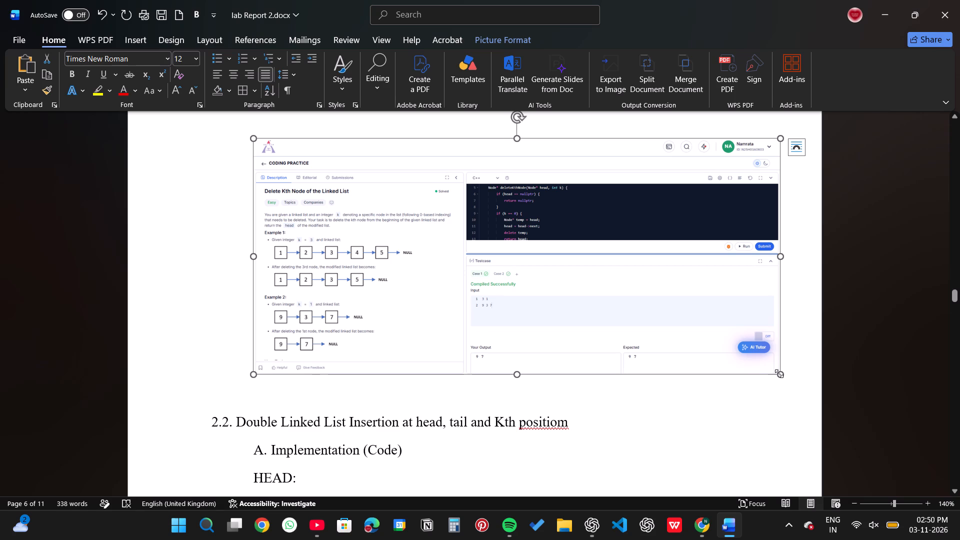
drag(779, 373, 739, 347)
Correct the misspelled last word of the 2.2 Double Linked List Insertion heading to "position".
scroll(726, 368, down, 2)
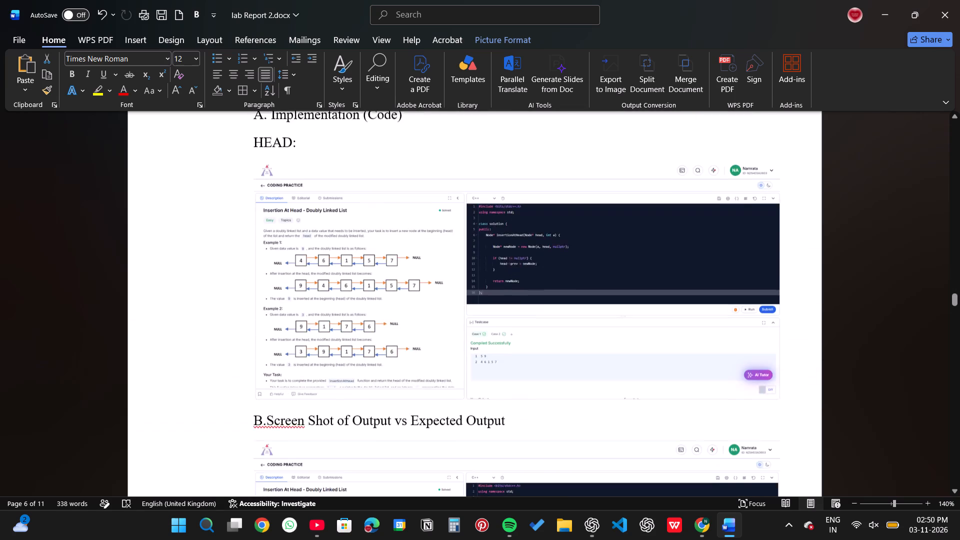
scroll(726, 368, up, 1)
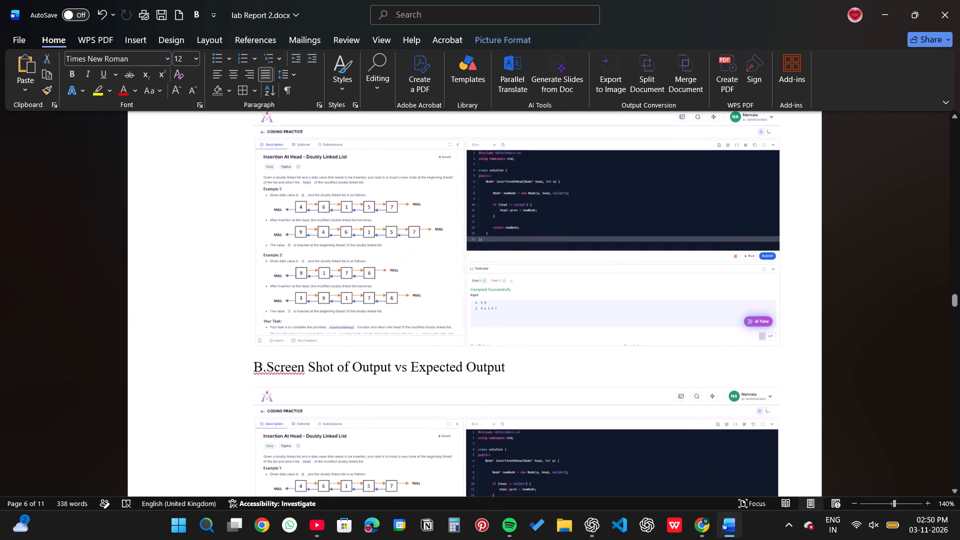
scroll(726, 368, up, 2)
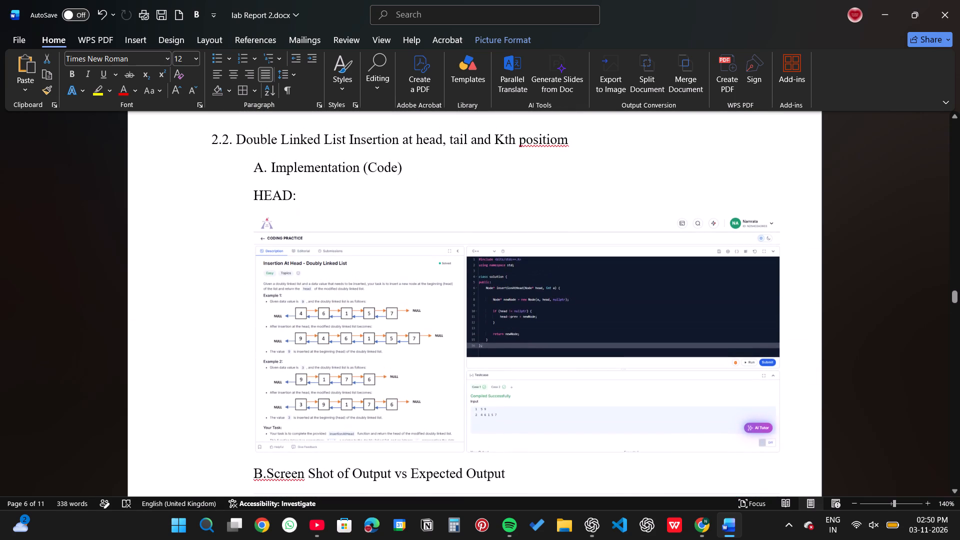
scroll(726, 368, up, 1)
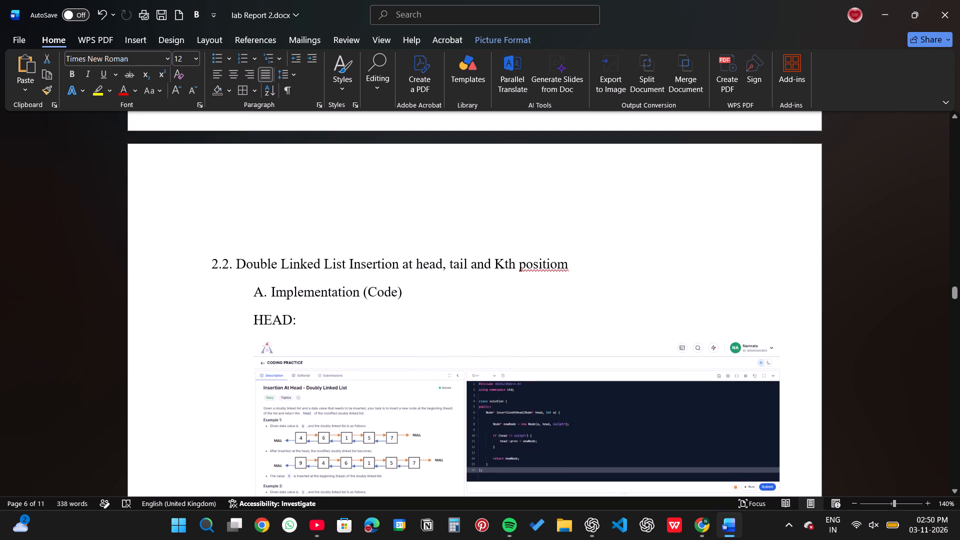
scroll(726, 368, up, 3)
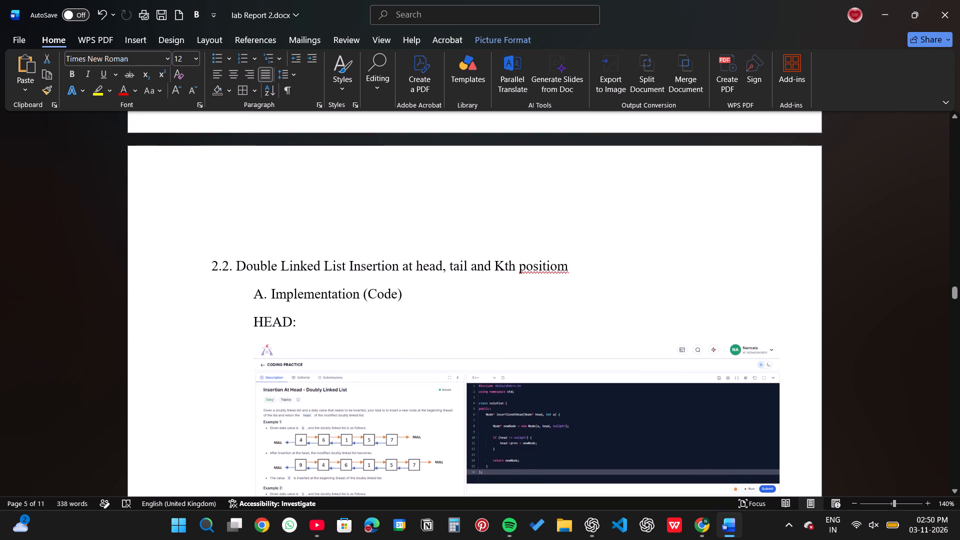
scroll(726, 368, up, 1)
click(571, 270)
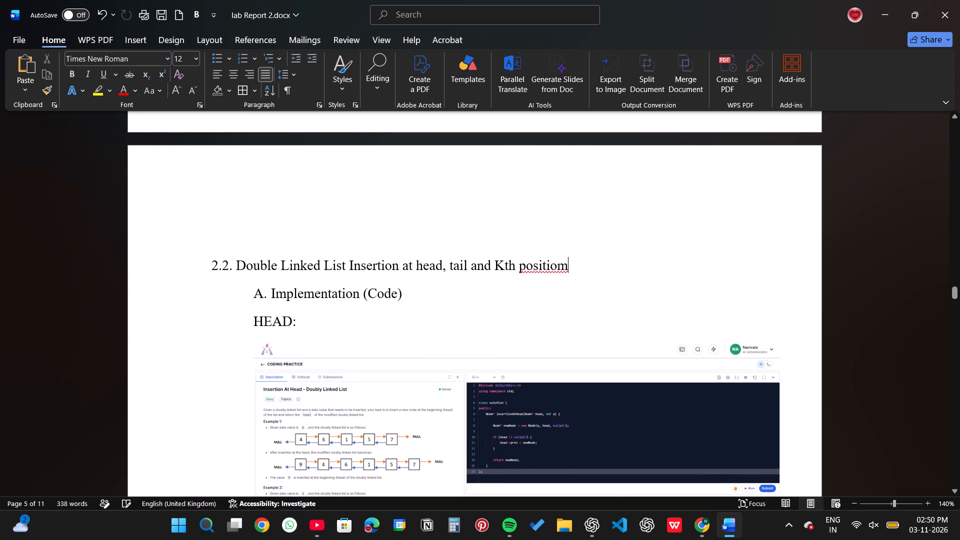
key(BackSpace)
key(n)
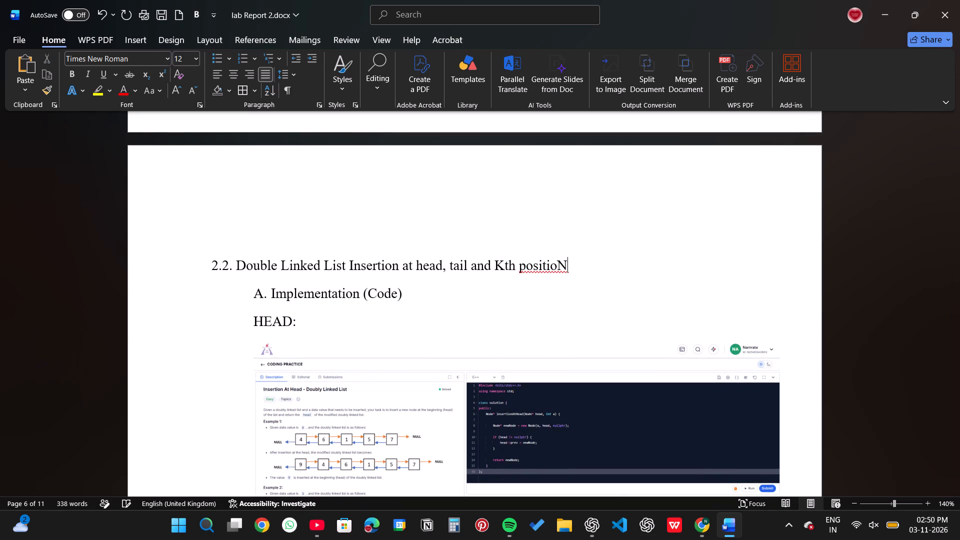
key(BackSpace)
key(n)
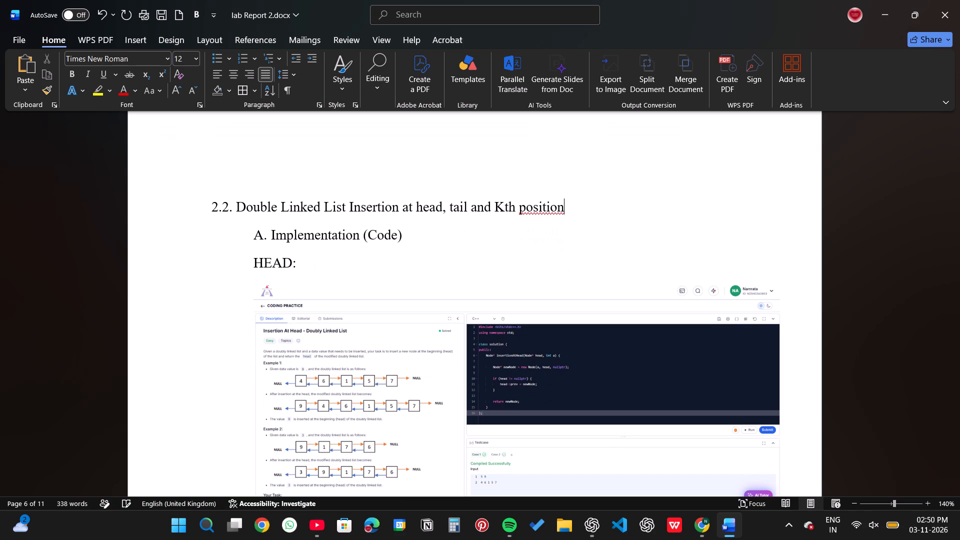
key(space)
Insert blank lines below the Insertion At Head output screenshot to move the "TAIL:" label onto the next page with its code screenshot.
scroll(571, 270, down, 4)
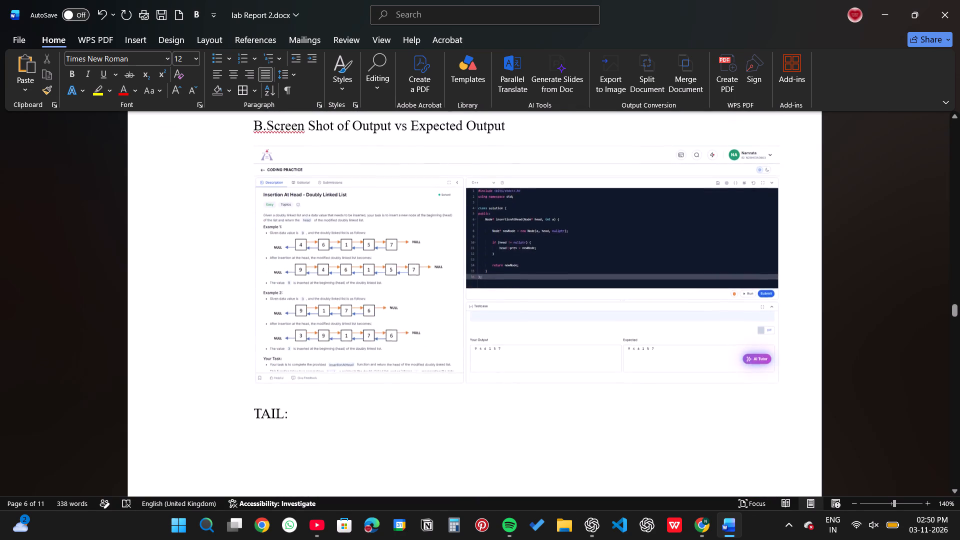
scroll(571, 270, down, 1)
scroll(571, 270, up, 1)
click(808, 377)
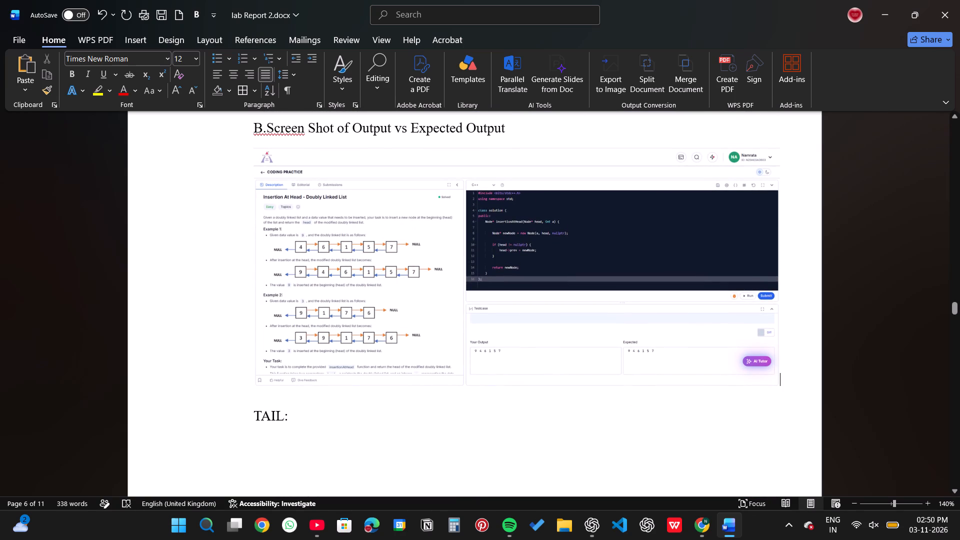
key(Return)
key(Return)
key(Return)
key(Return)
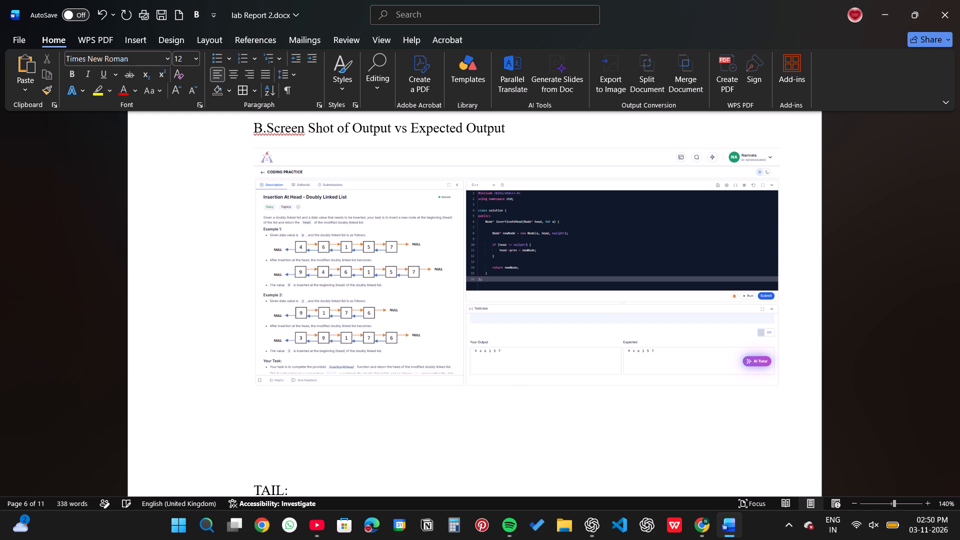
key(Return)
scroll(808, 377, down, 2)
key(Return)
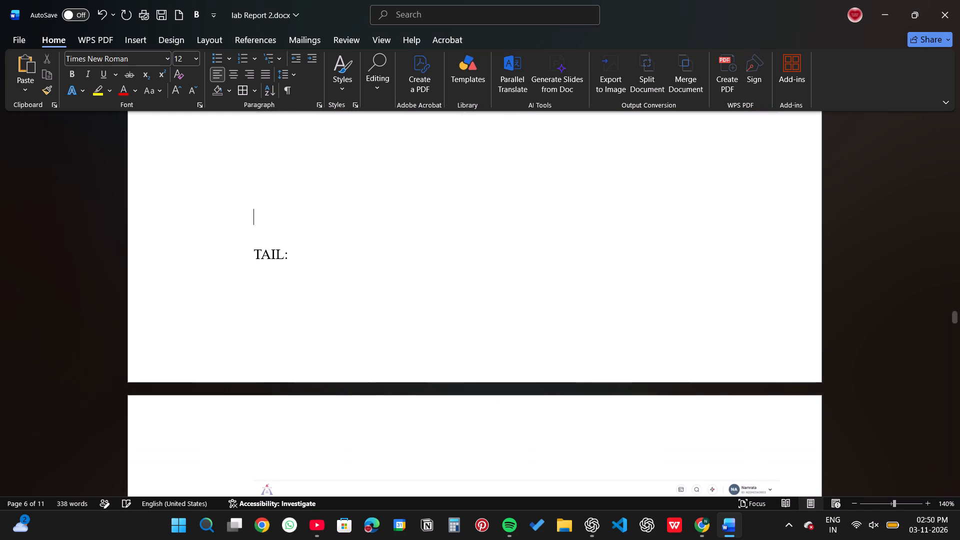
key(Return)
key(Return)
Insert blank lines below the Insertion At Tail output screenshot to move the "KTH POISTION:" and "CODE:" labels onto the next page.
scroll(808, 377, down, 4)
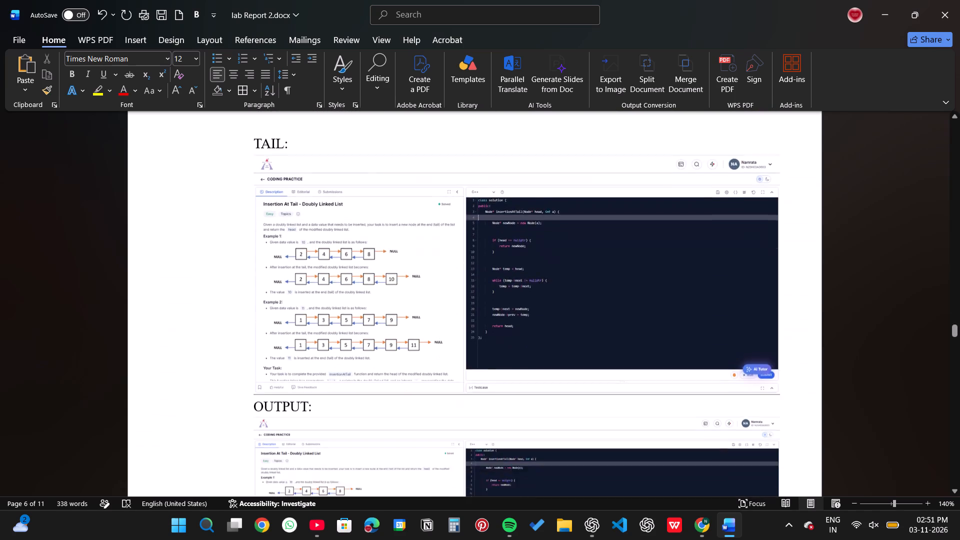
scroll(808, 377, down, 3)
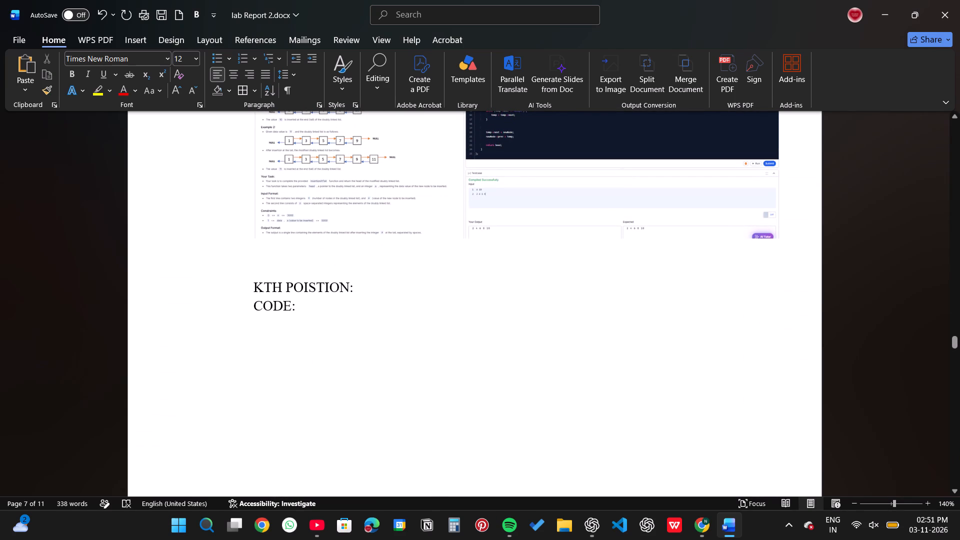
scroll(717, 320, up, 7)
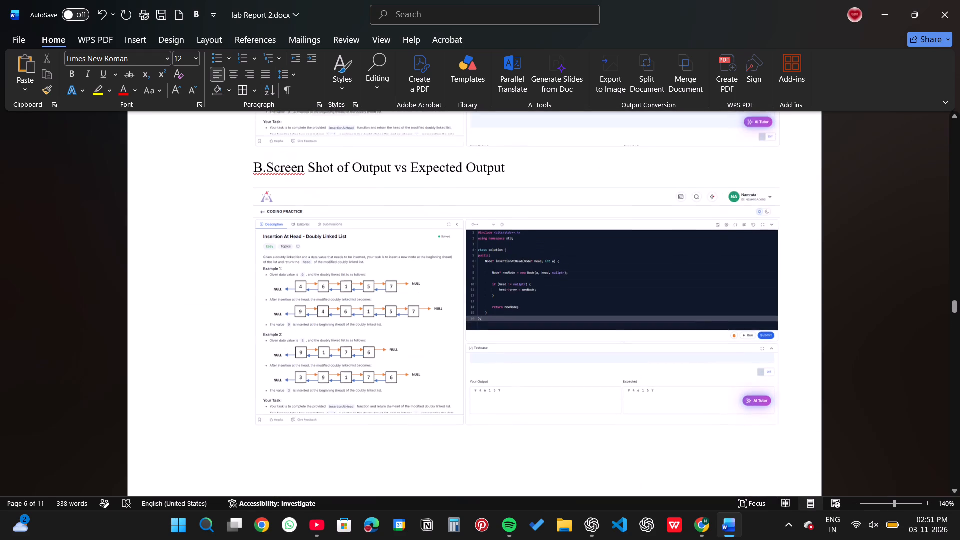
scroll(717, 320, down, 1)
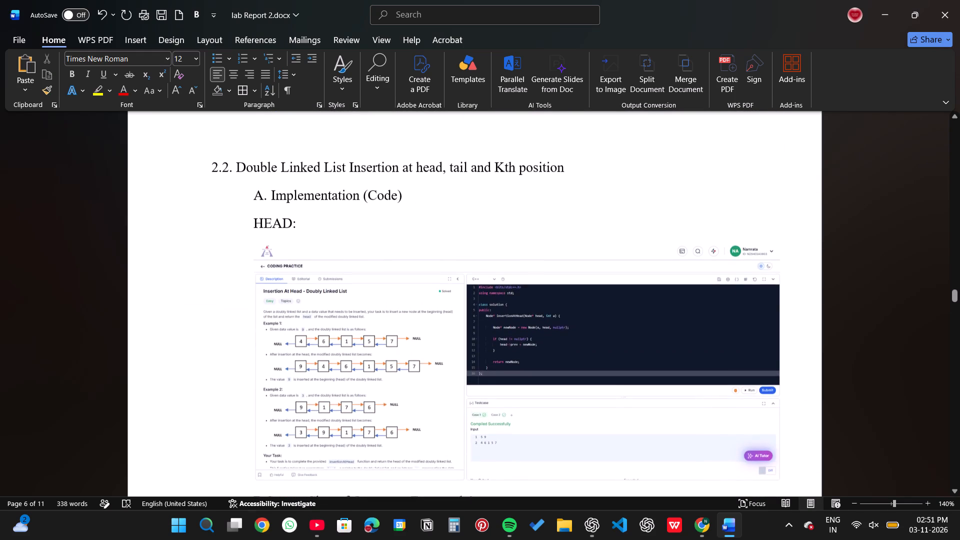
scroll(717, 320, down, 2)
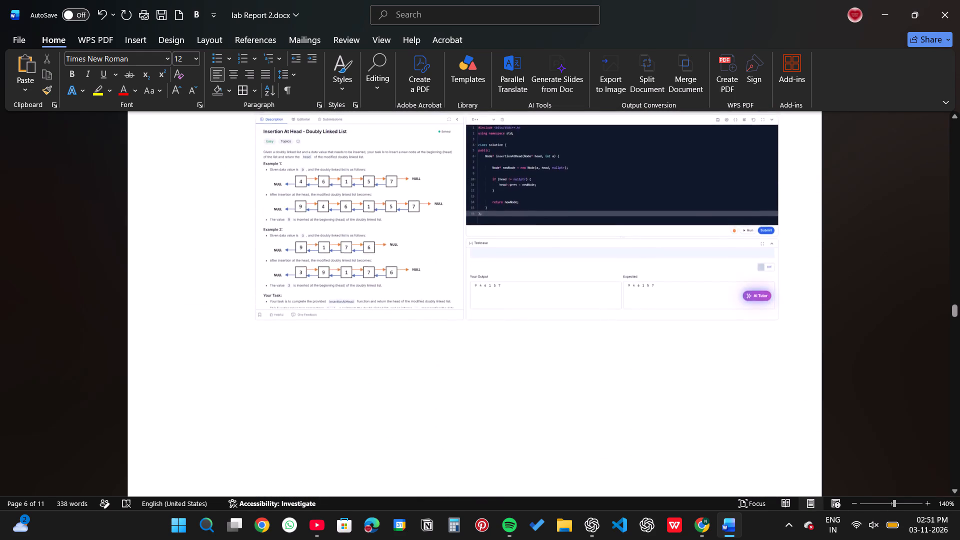
scroll(717, 320, down, 2)
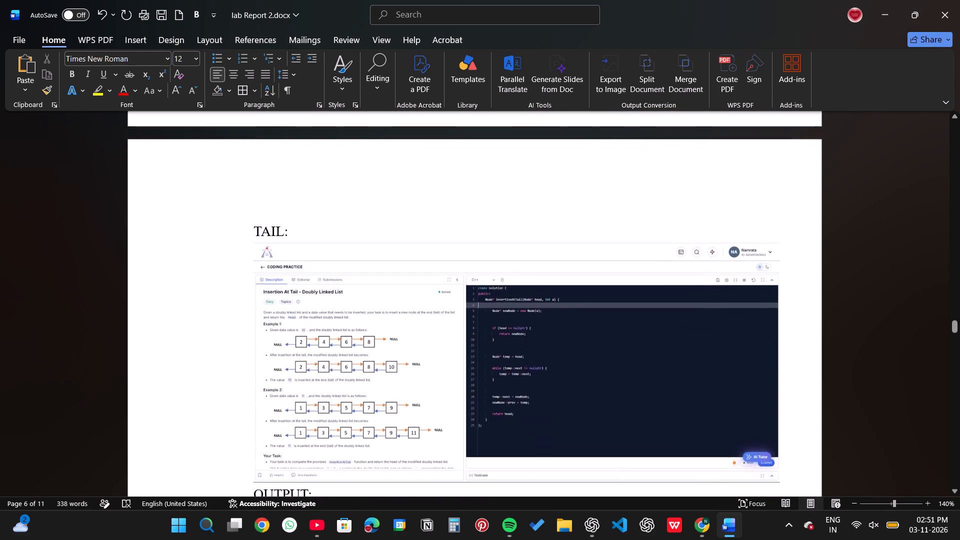
scroll(717, 320, down, 1)
click(815, 332)
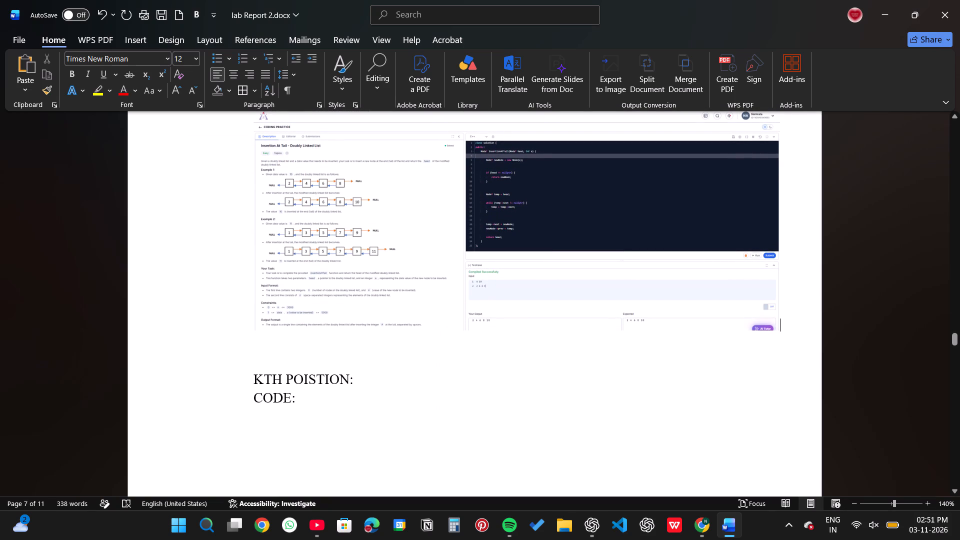
key(Return)
key(Return)
key(Return)
key(Return)
key(Return)
key(Return)
key(Return)
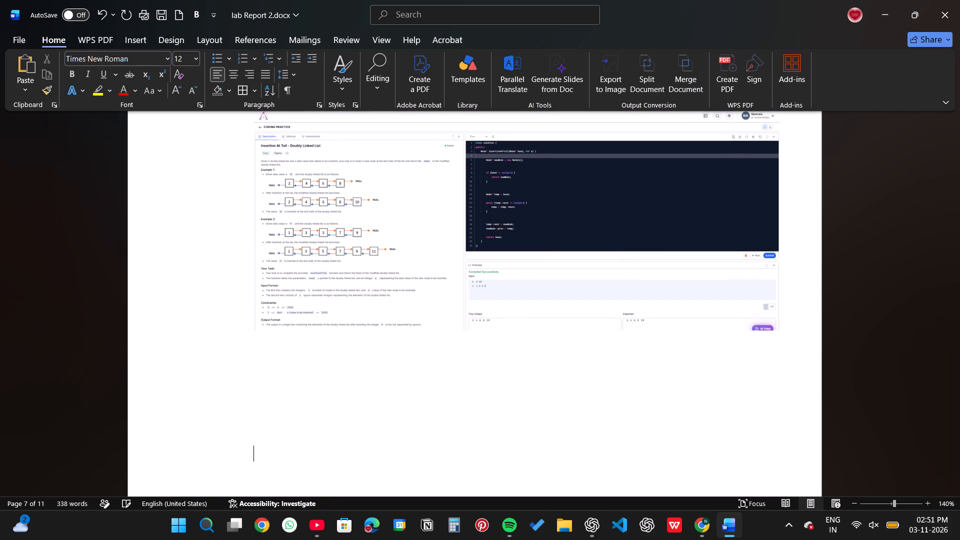
key(Return)
key(Return)
scroll(815, 332, down, 1)
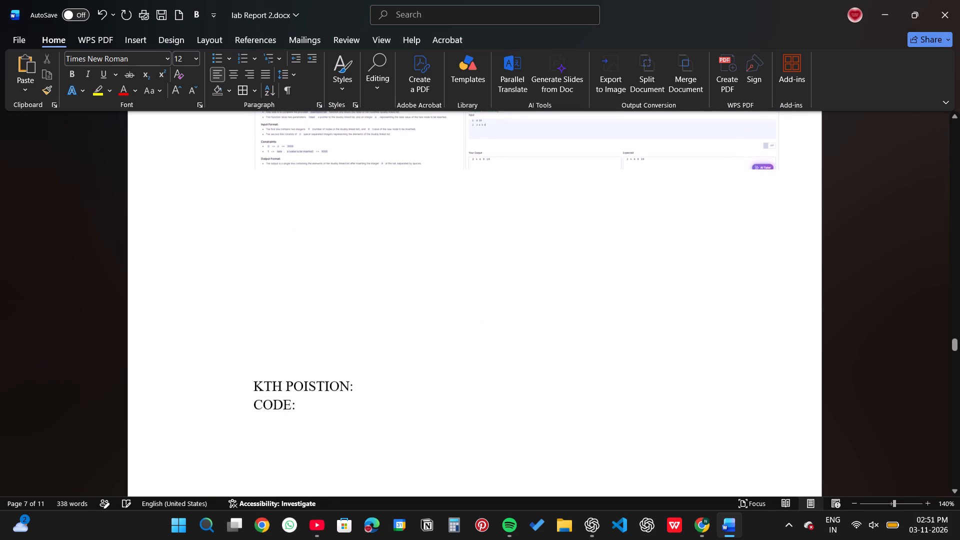
key(Return)
key(Return)
key(Return)
key(Return)
key(Return)
key(Return)
key(Return)
key(Return)
key(Return)
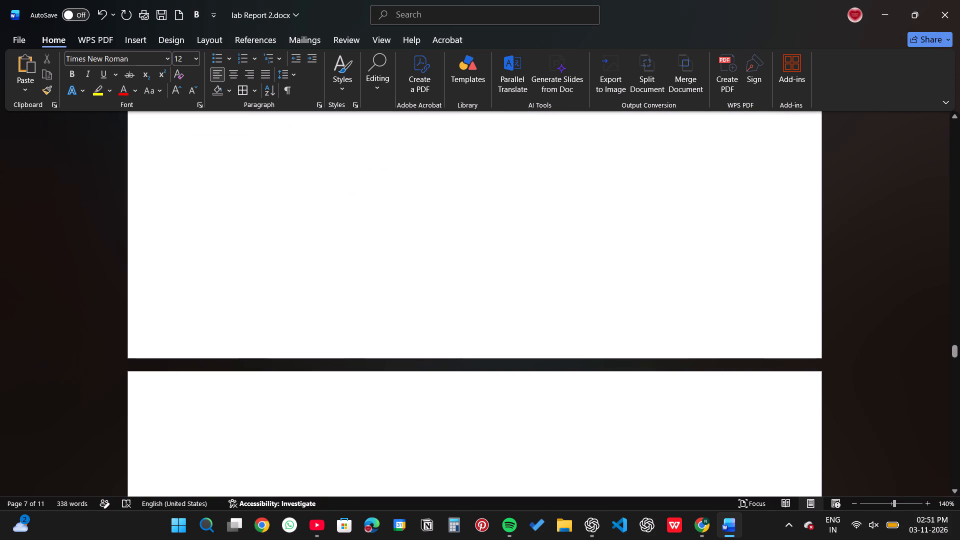
key(BackSpace)
key(BackSpace)
Review the remaining report pages through the Conclusion, and return to the Objective and Experimentation headings on page 3.
scroll(815, 332, down, 4)
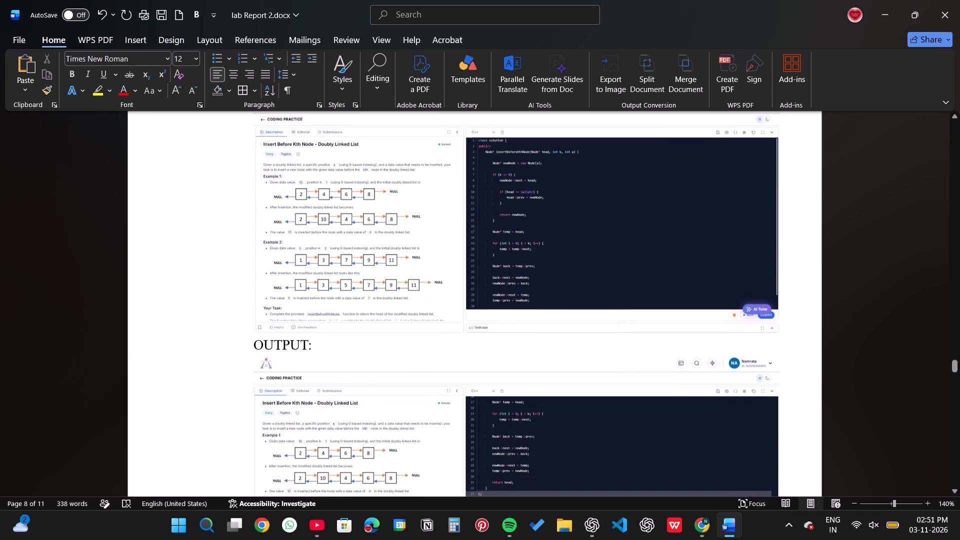
scroll(815, 332, down, 9)
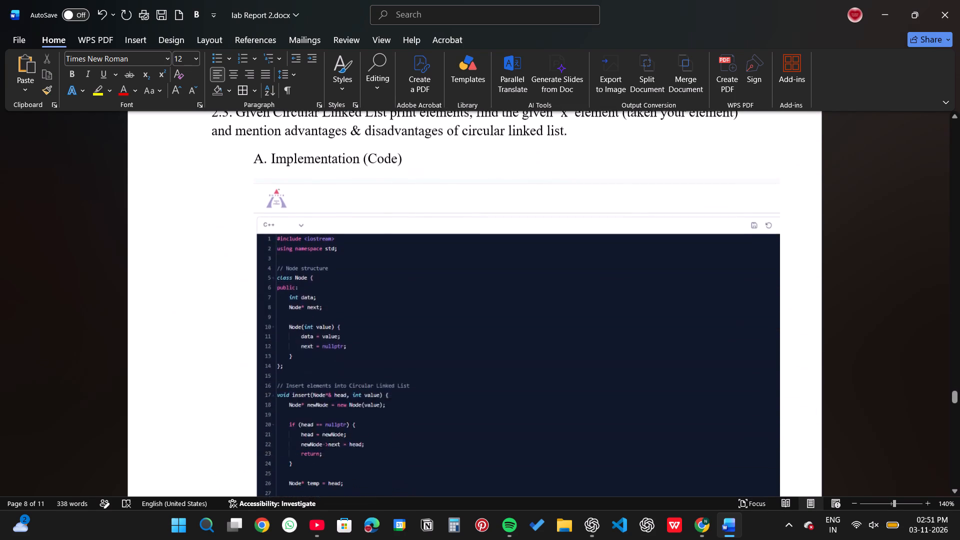
scroll(815, 332, down, 8)
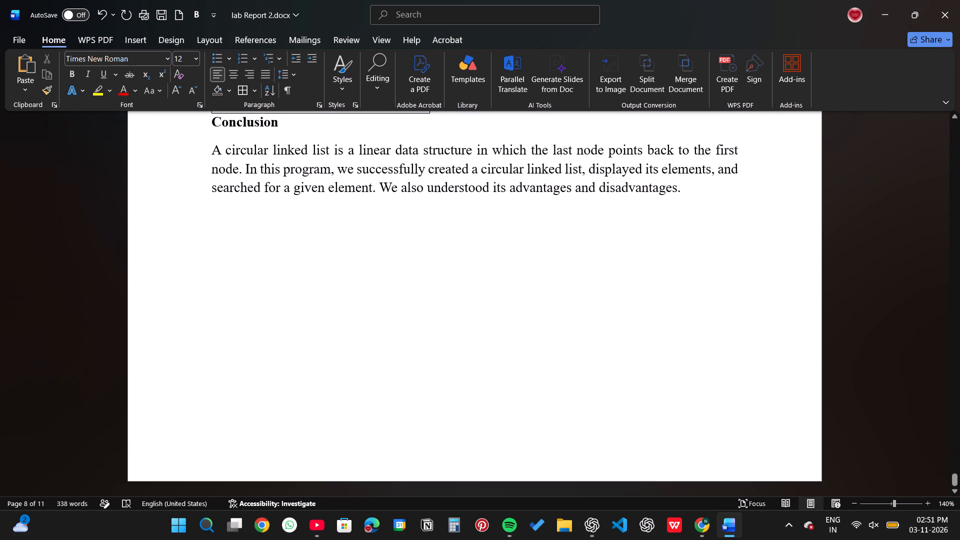
scroll(815, 332, up, 13)
scroll(815, 332, up, 18)
scroll(815, 332, down, 4)
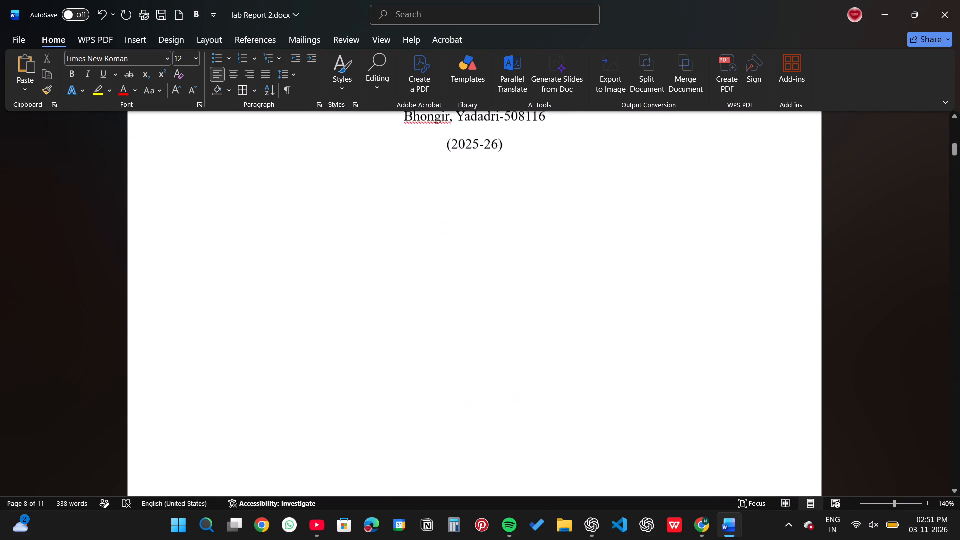
scroll(815, 332, down, 10)
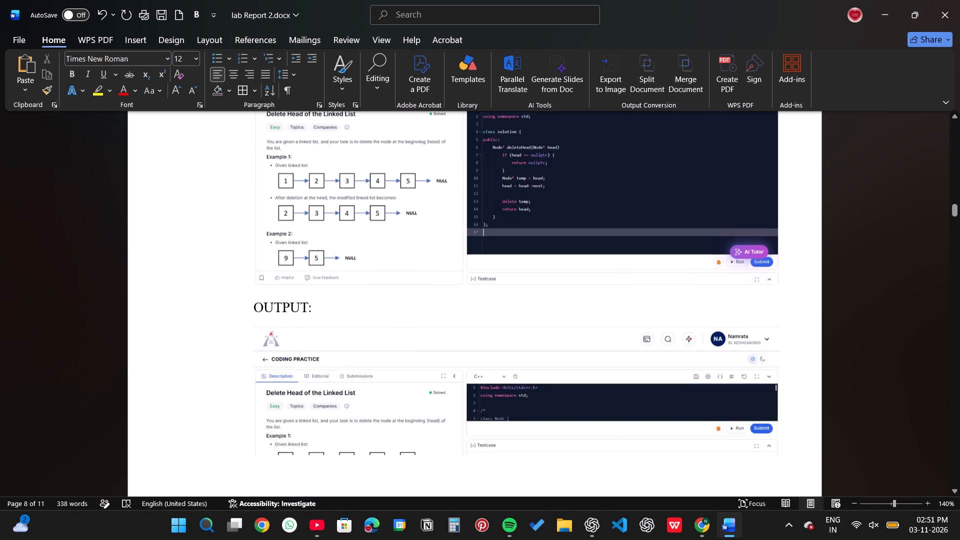
scroll(815, 332, down, 1)
scroll(815, 332, up, 4)
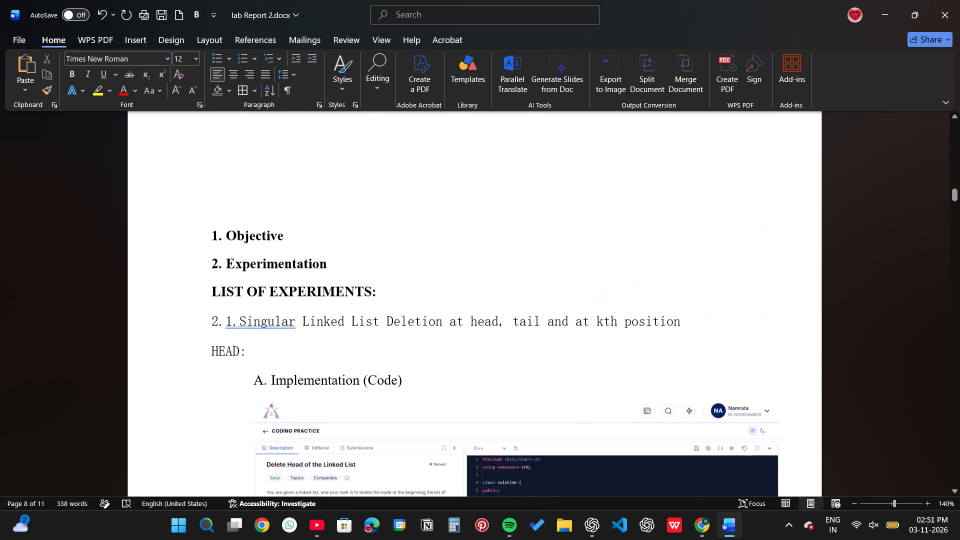
click(359, 275)
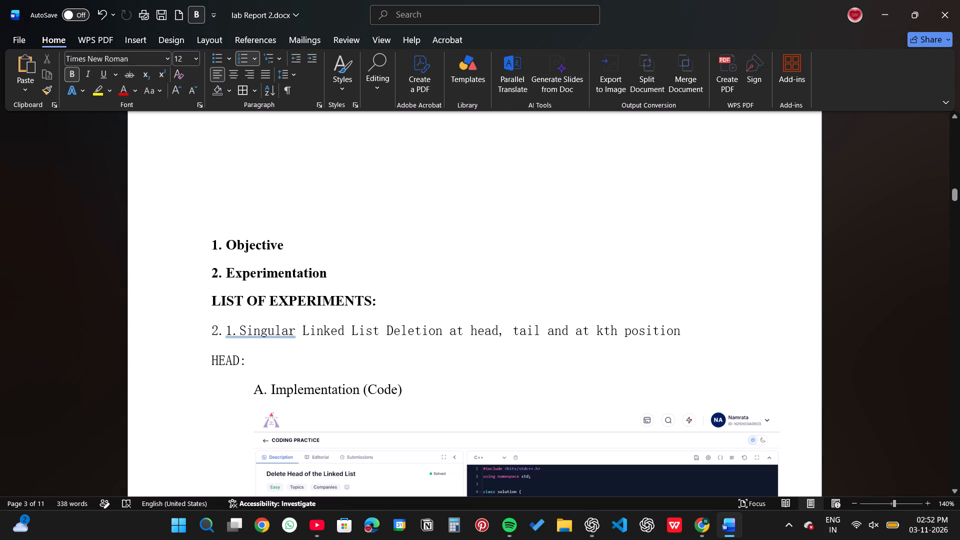
Open Chrome's AI assistant over the report, place it beside the Objective heading, and ask it for "objective".
key(alt+g)
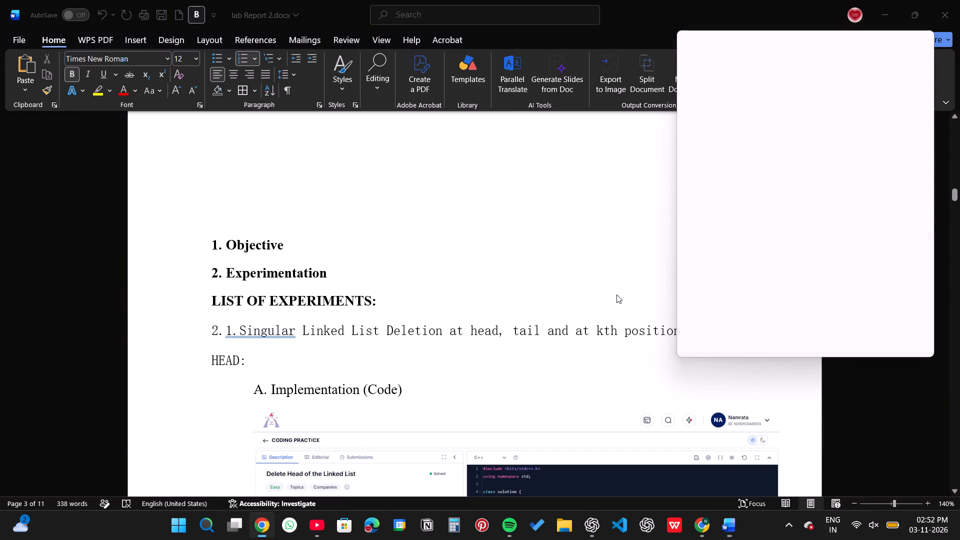
click(766, 329)
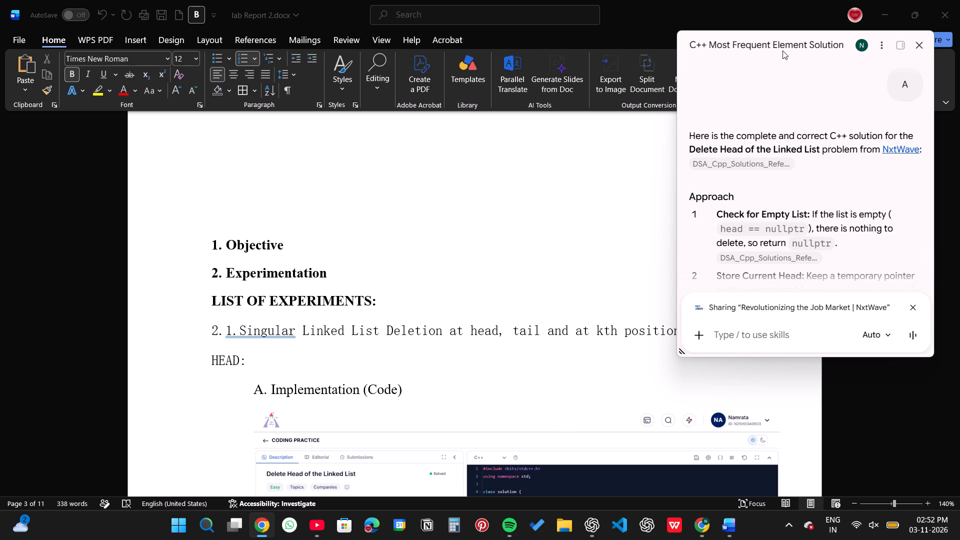
drag(776, 44, 694, 344)
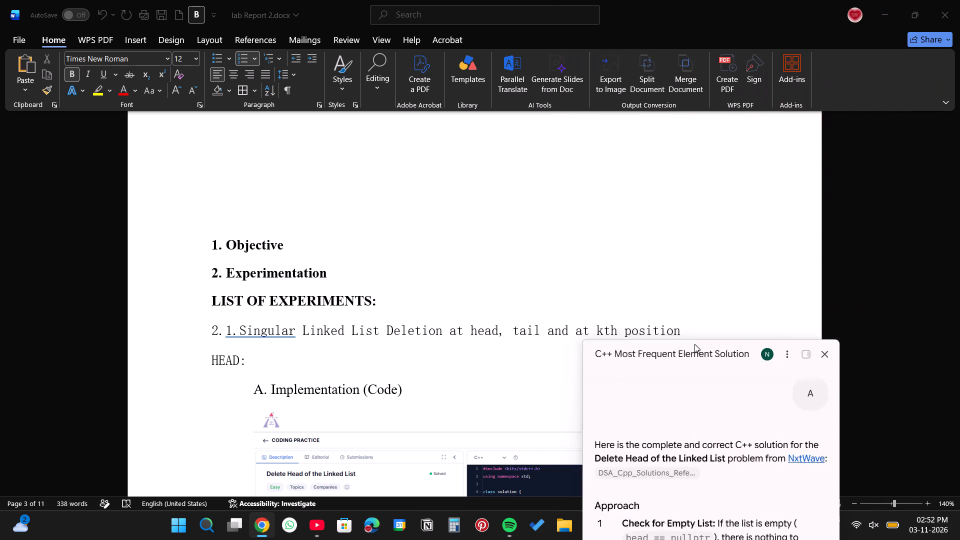
drag(694, 344, 775, 173)
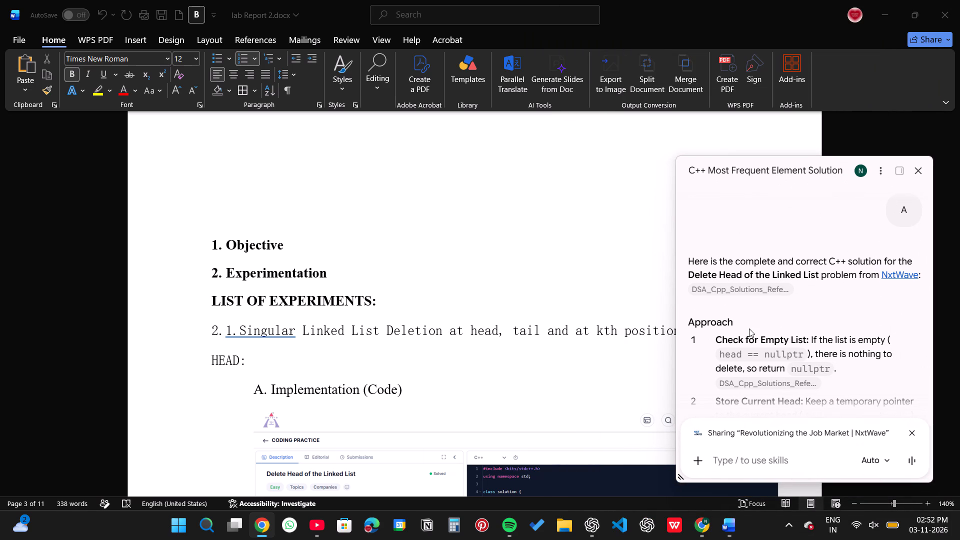
scroll(749, 328, down, 10)
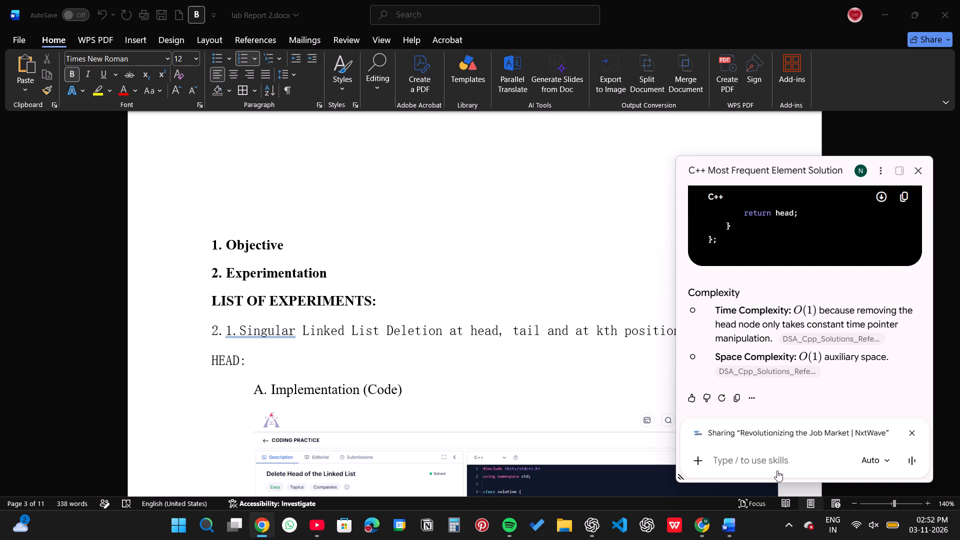
click(774, 465)
text(objective)
key(space)
key(Return)
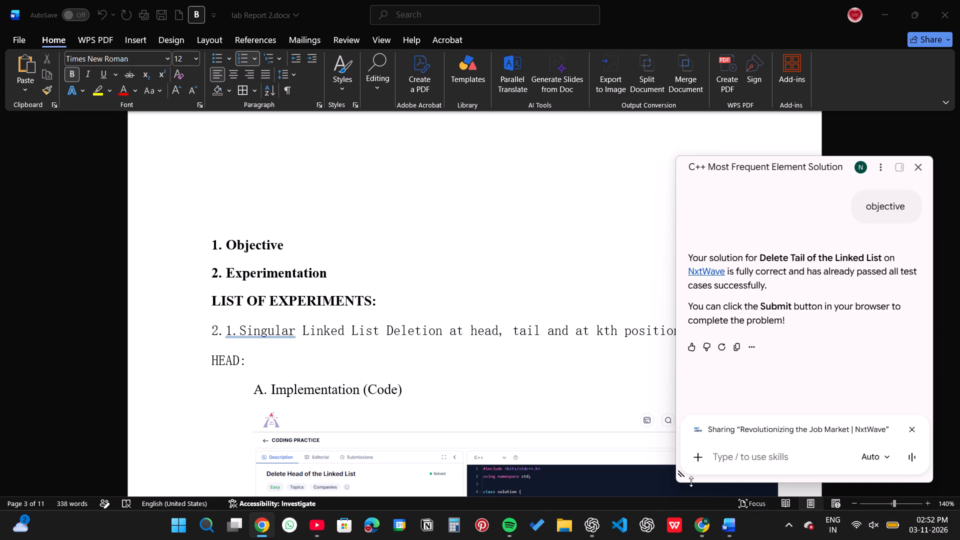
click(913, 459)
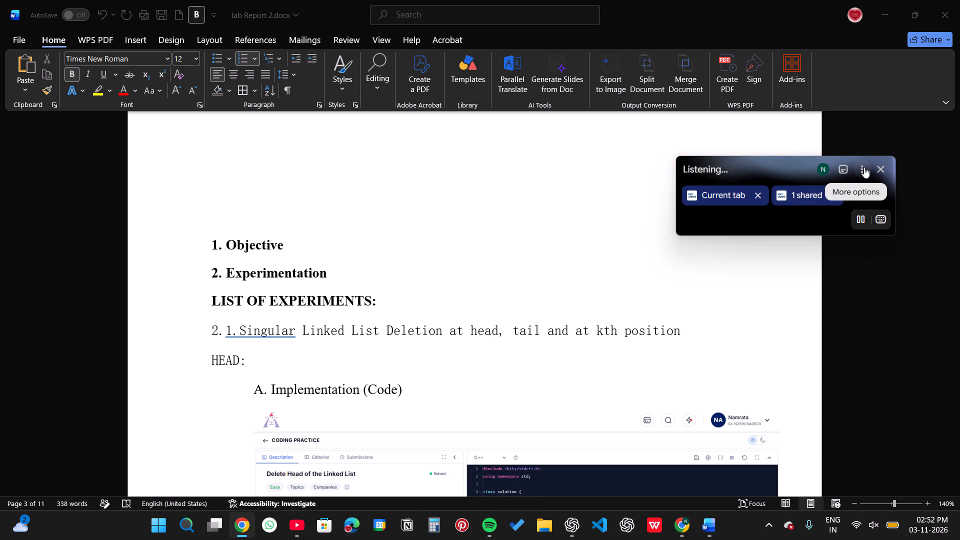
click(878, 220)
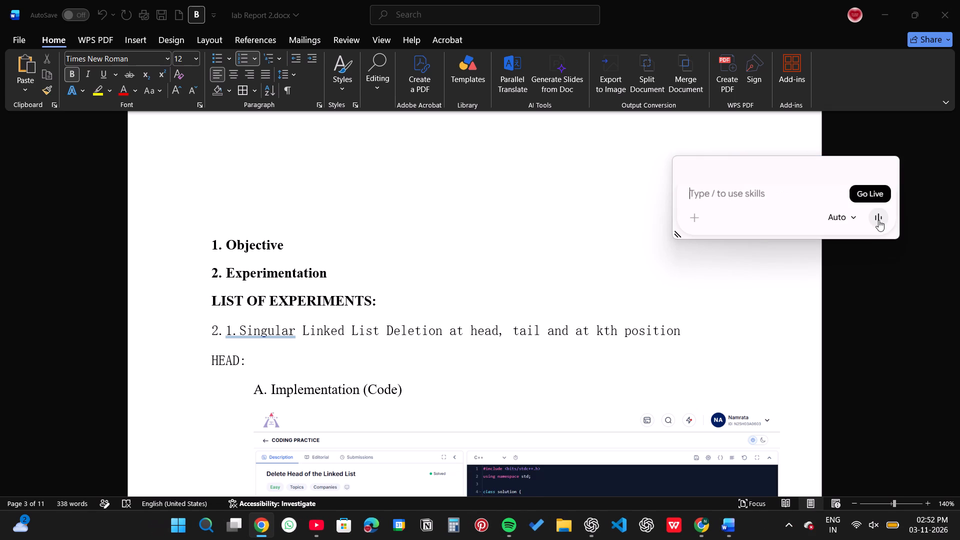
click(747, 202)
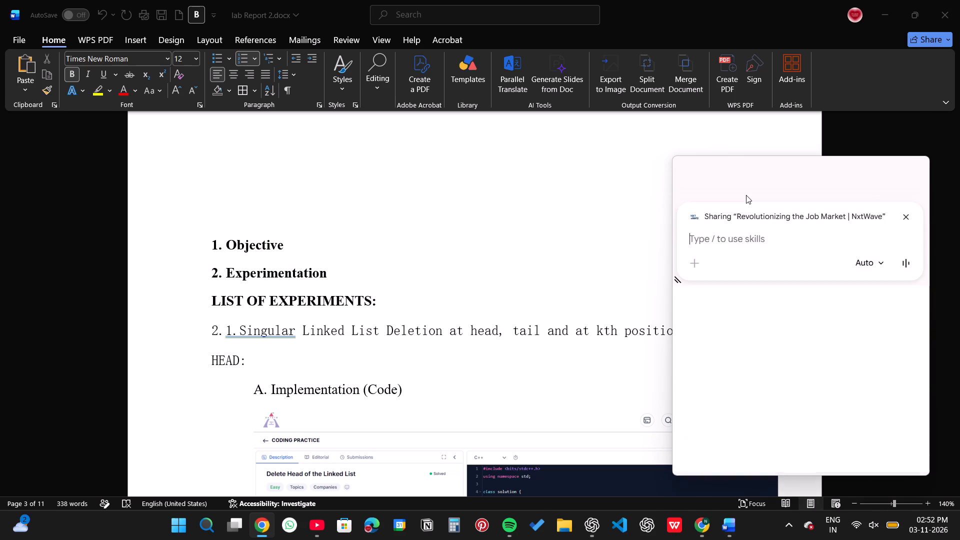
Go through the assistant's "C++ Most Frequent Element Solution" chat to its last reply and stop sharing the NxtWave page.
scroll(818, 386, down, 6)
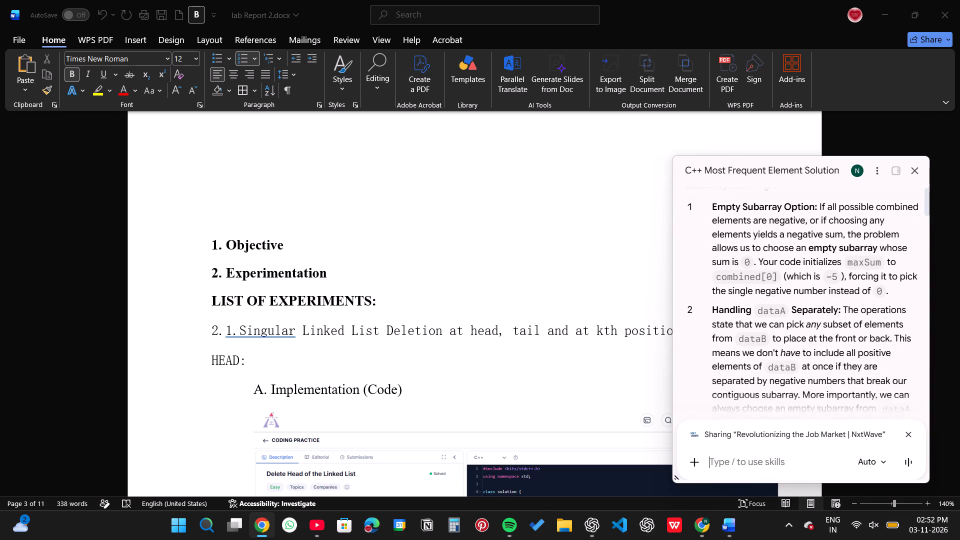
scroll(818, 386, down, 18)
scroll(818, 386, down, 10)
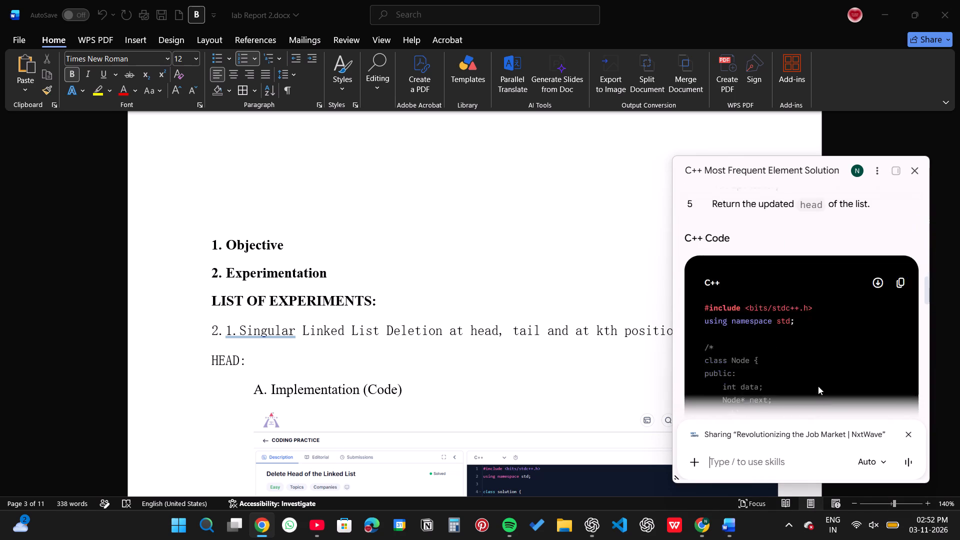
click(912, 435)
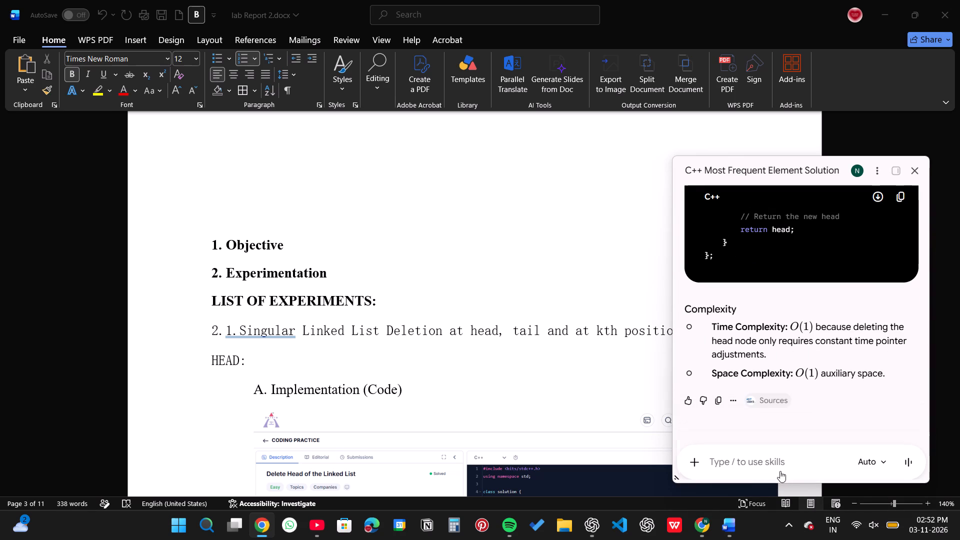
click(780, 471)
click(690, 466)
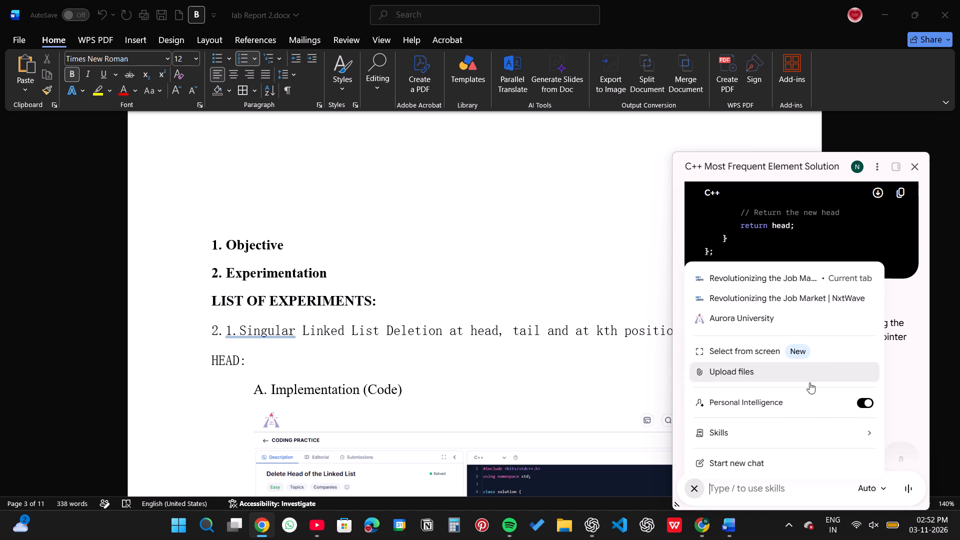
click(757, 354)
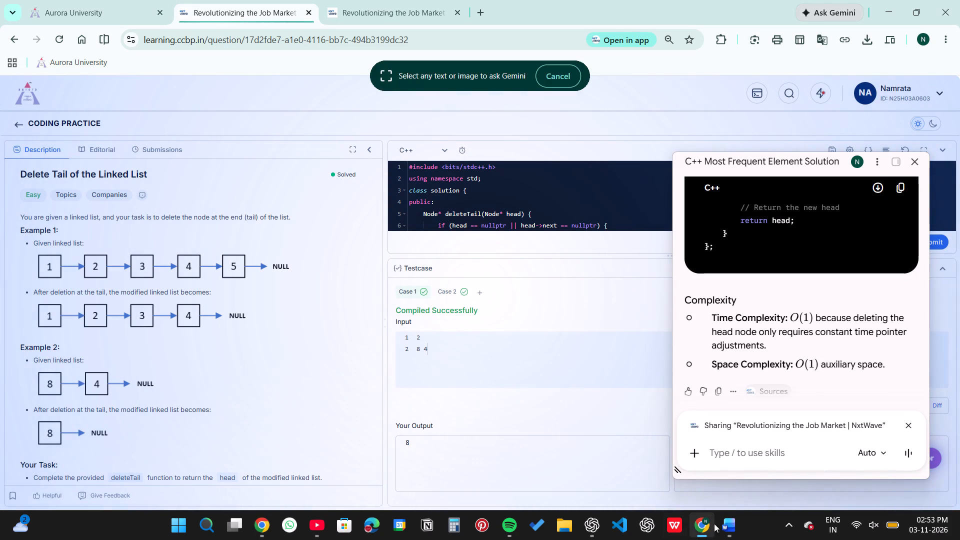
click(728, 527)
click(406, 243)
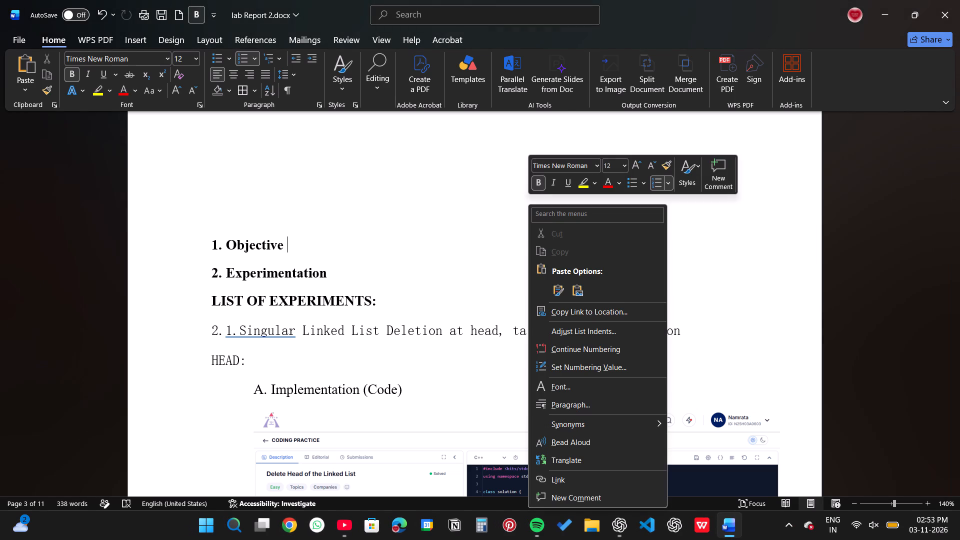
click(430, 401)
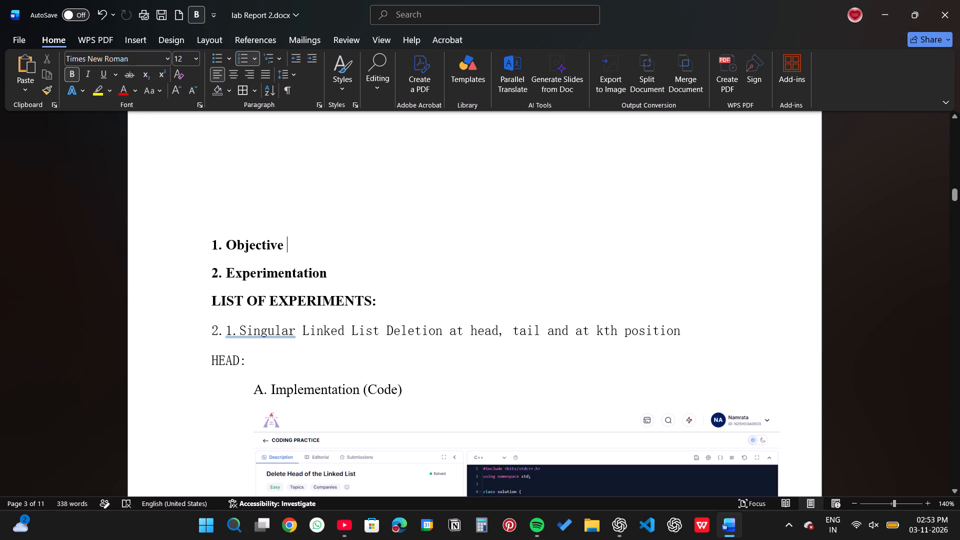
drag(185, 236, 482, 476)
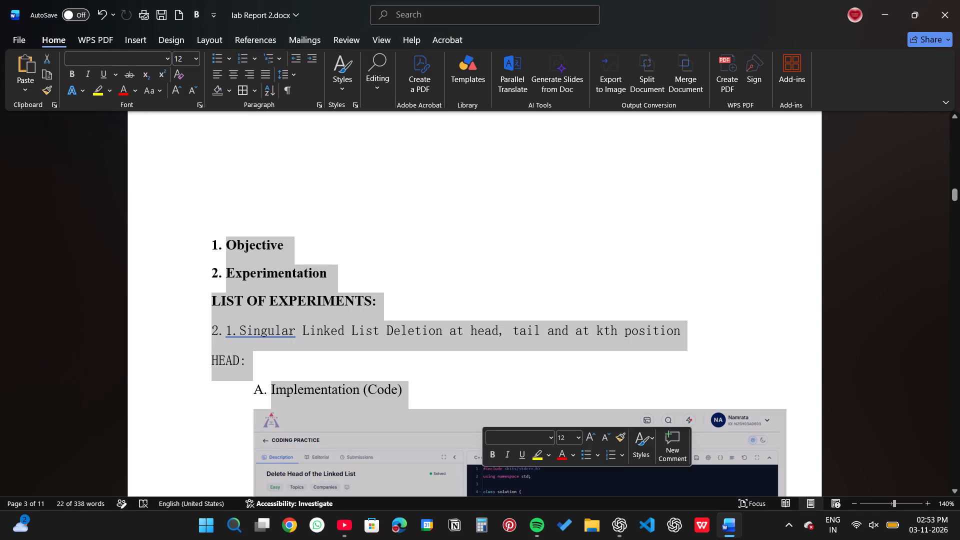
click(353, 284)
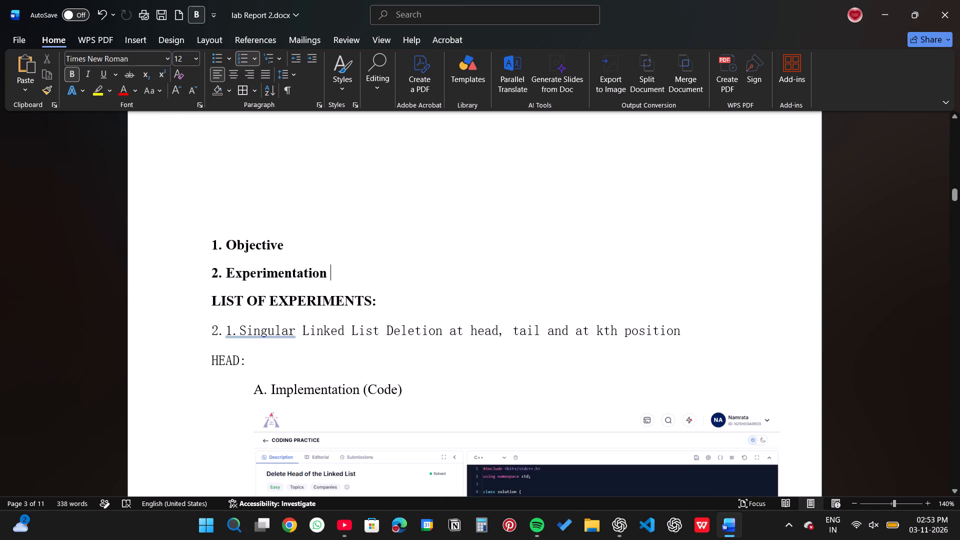
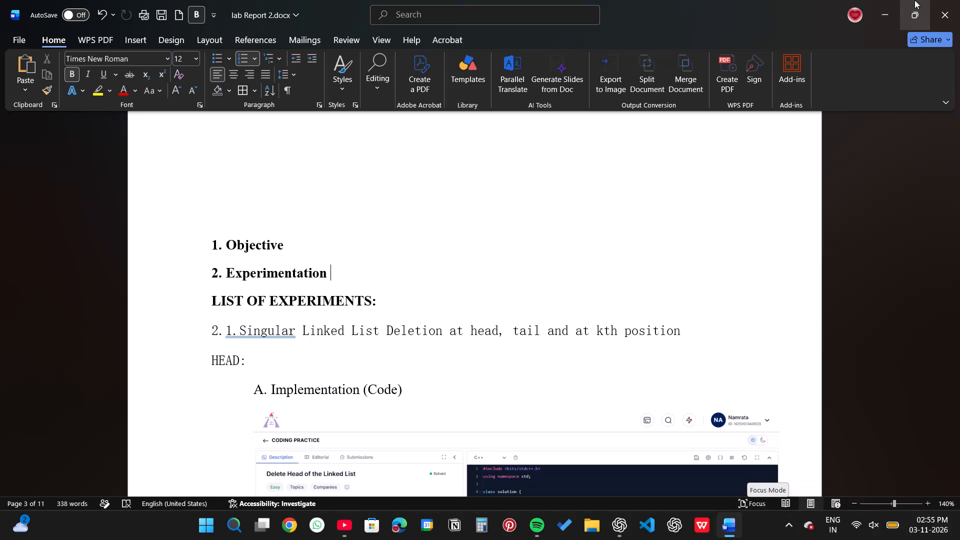
Set the Word report aside, close the YouTube window, and open the Advanced Data Structures PDF from the desktop.
click(890, 6)
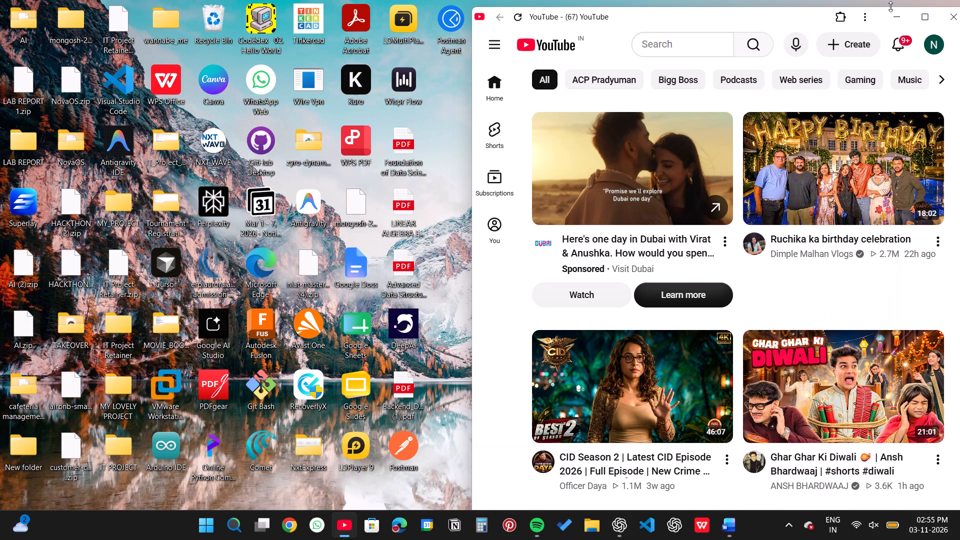
click(944, 8)
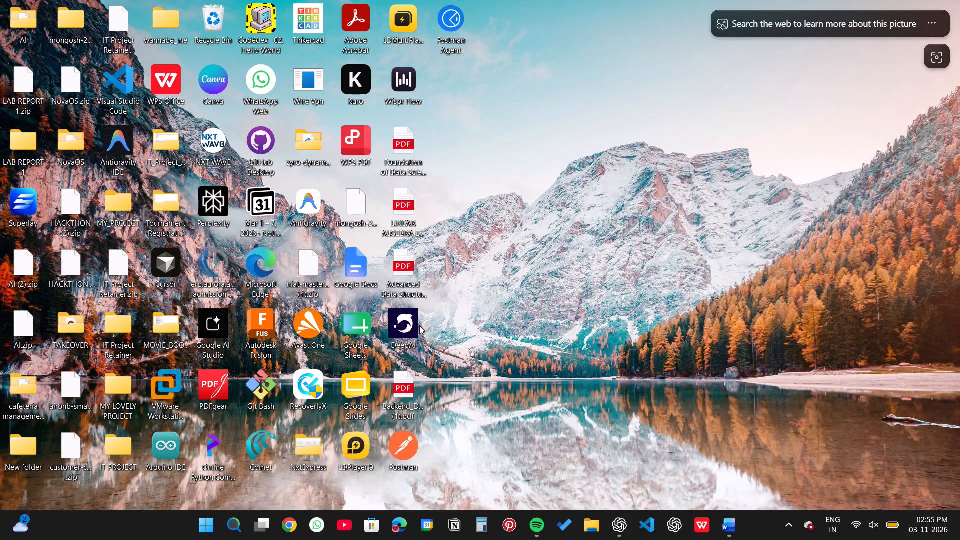
double_click(409, 263)
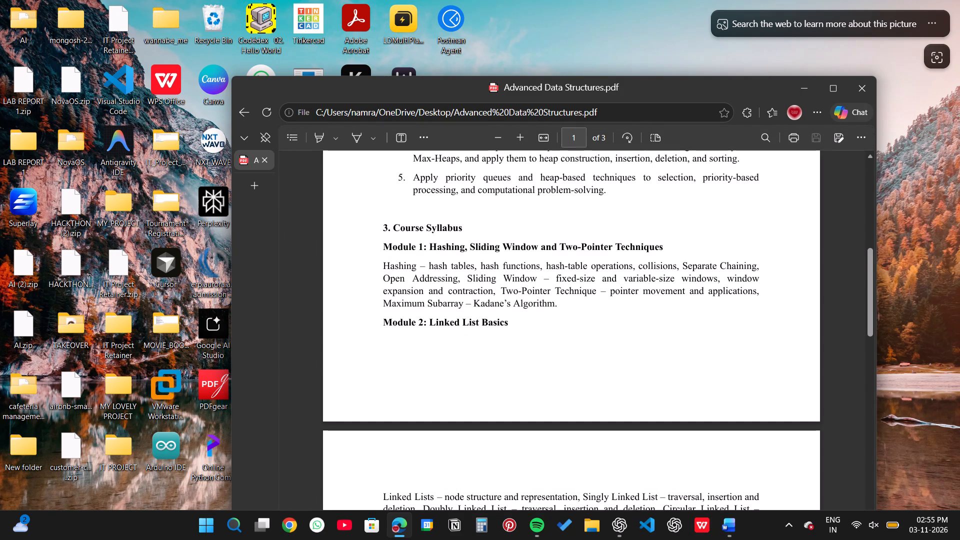
Copy the Module 2: Linked List Basics heading and its topic paragraph from the syllabus PDF.
drag(379, 322, 511, 498)
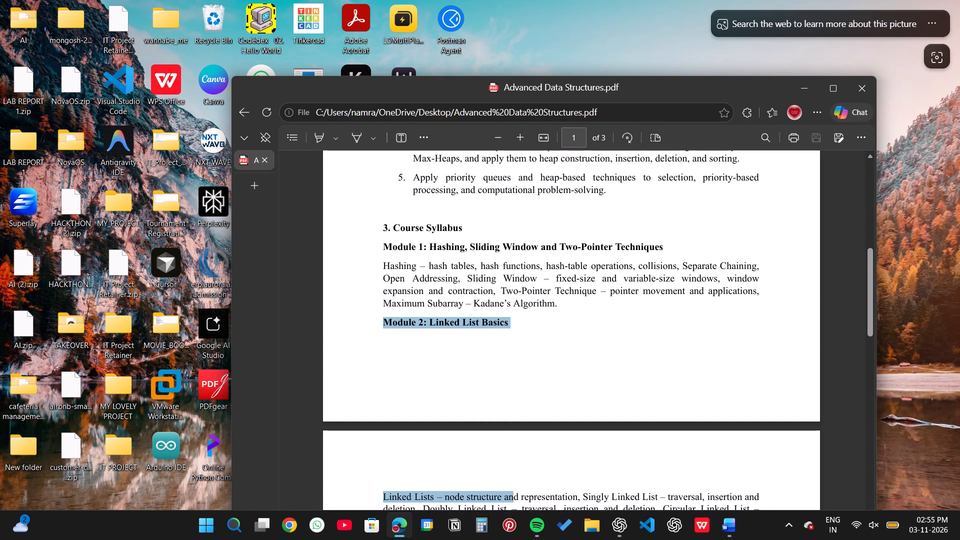
drag(511, 498, 537, 472)
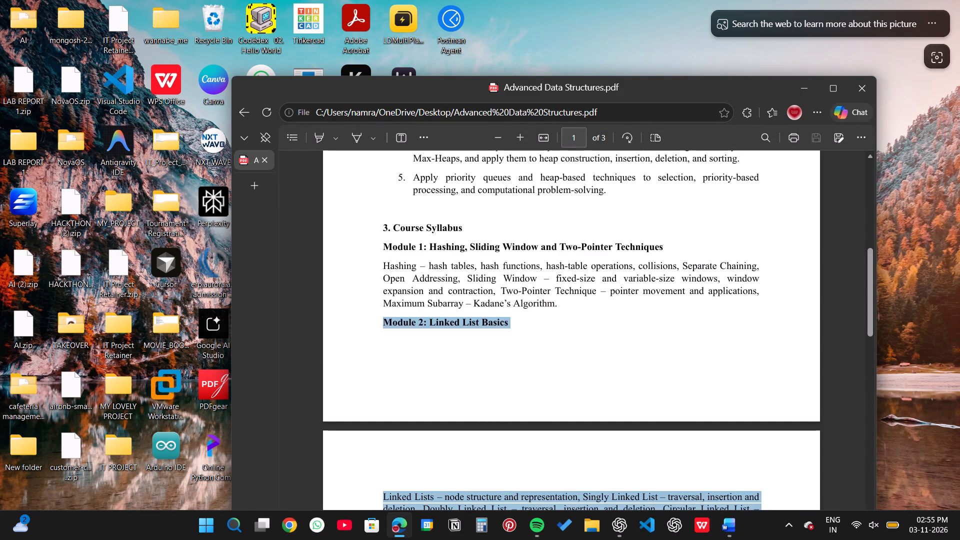
drag(537, 472, 546, 449)
scroll(546, 449, down, 1)
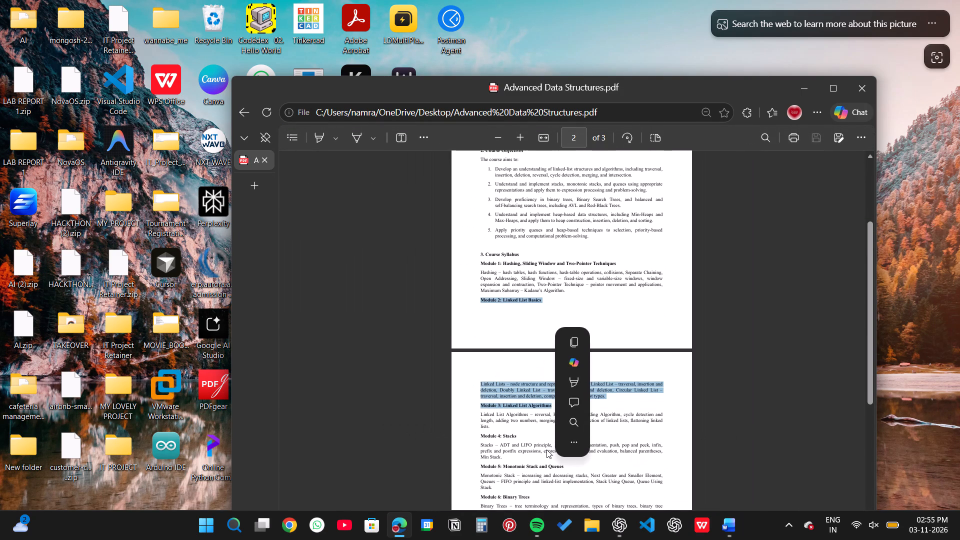
scroll(546, 449, down, 1)
click(631, 410)
click(607, 396)
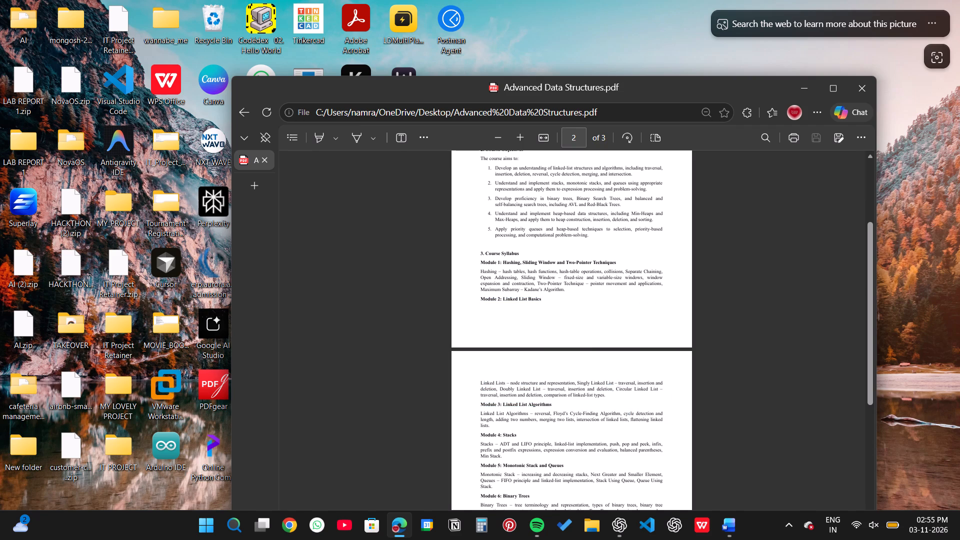
click(607, 396)
drag(607, 396, 479, 314)
drag(479, 314, 493, 312)
drag(478, 296, 621, 405)
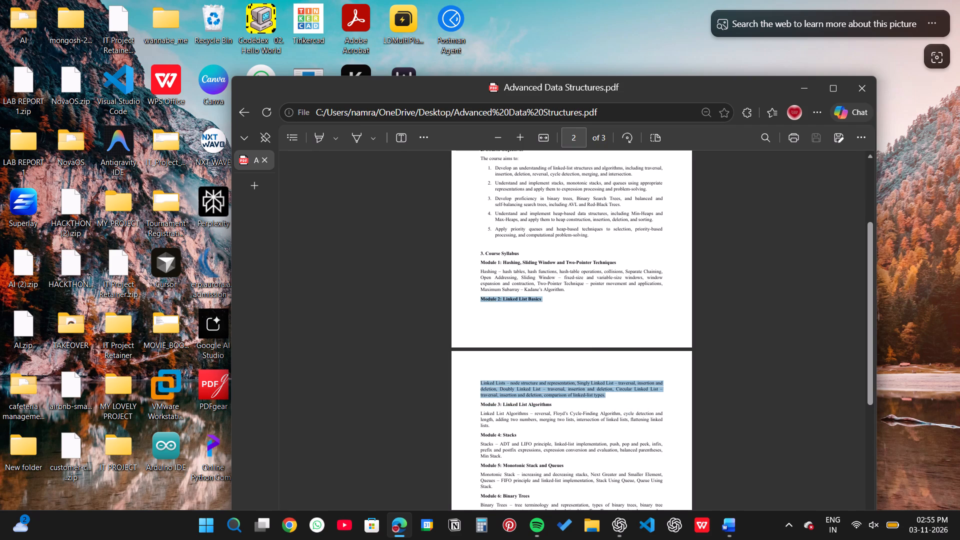
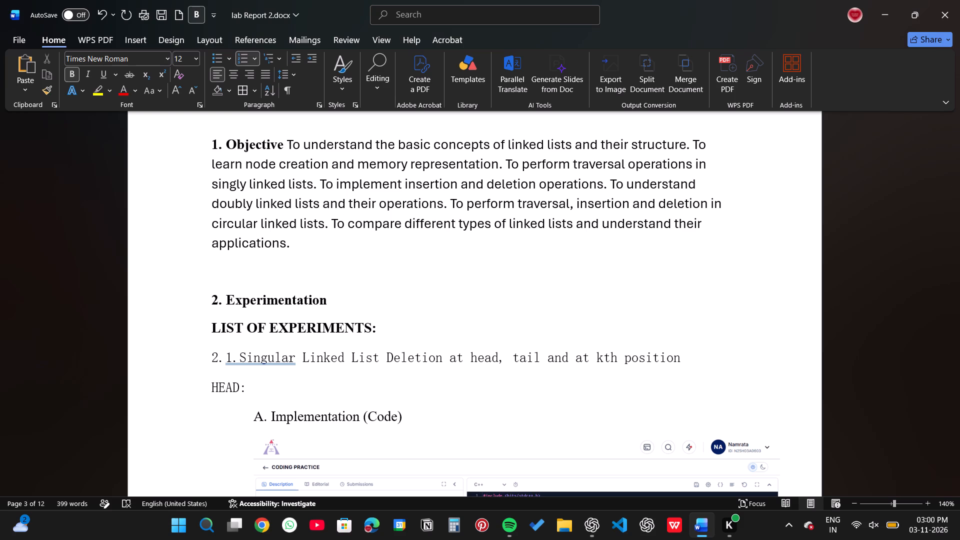
key(Return)
key(BackSpace)
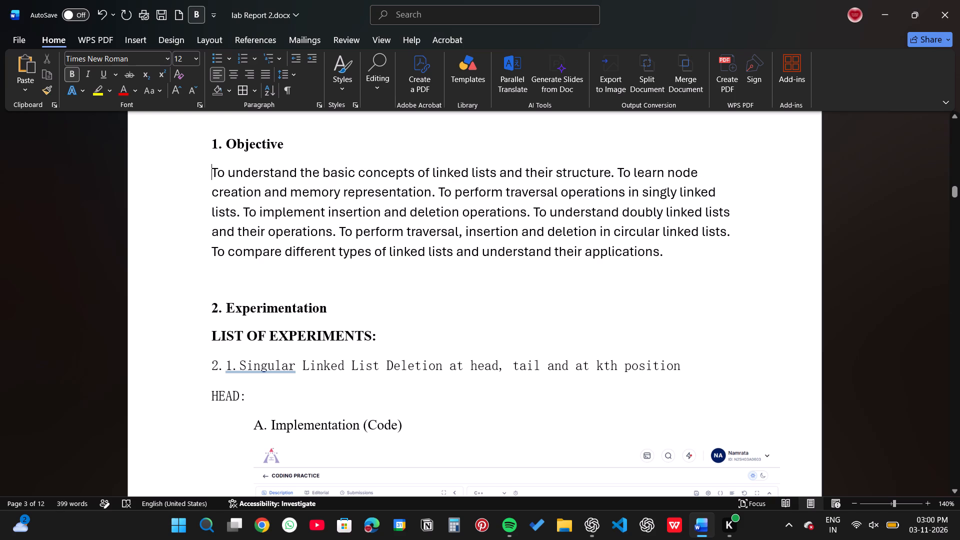
Set the font of the pasted objectives paragraph to Times New Roman.
drag(208, 170, 652, 254)
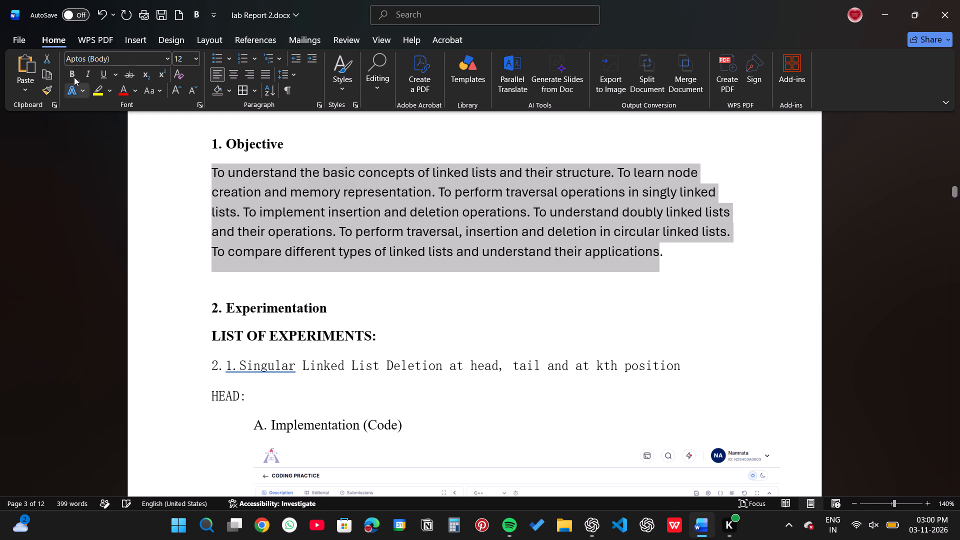
click(170, 60)
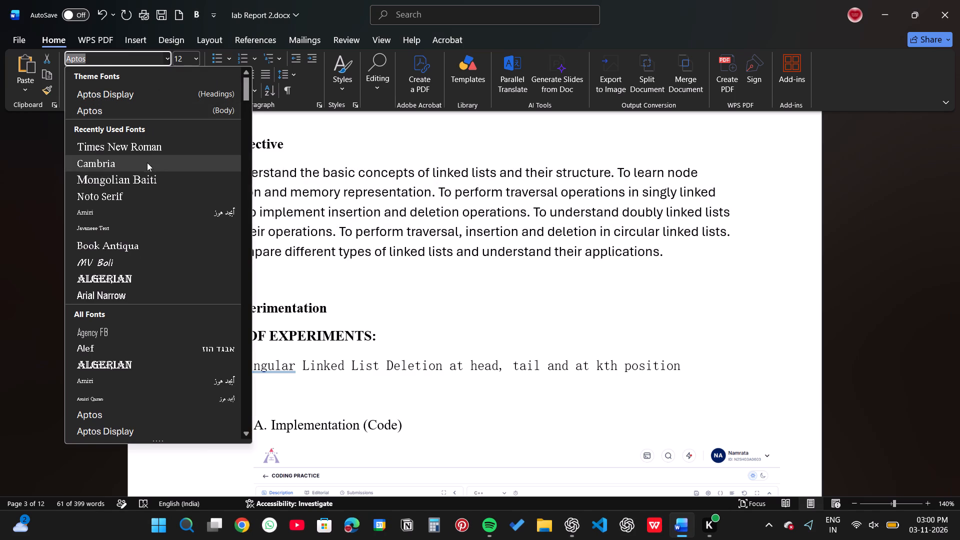
click(143, 152)
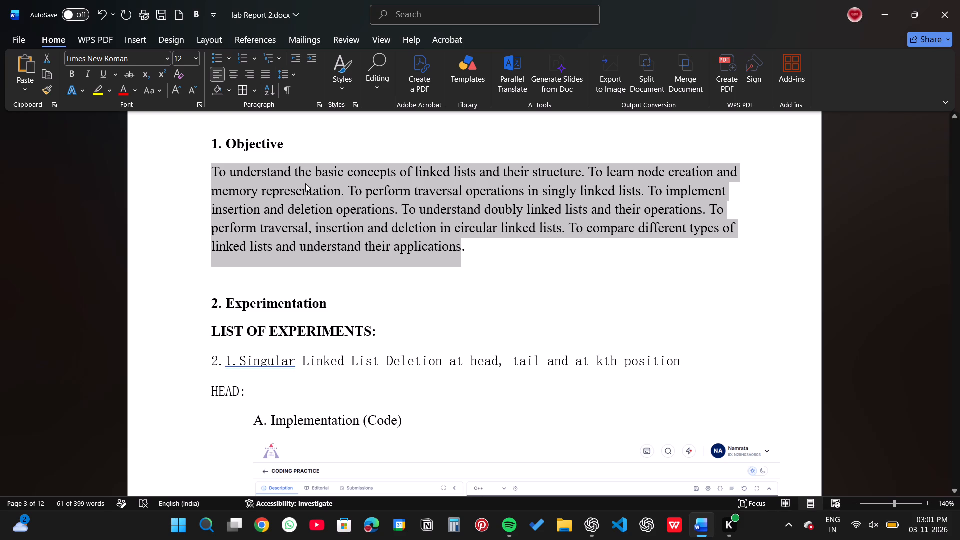
click(460, 237)
click(471, 258)
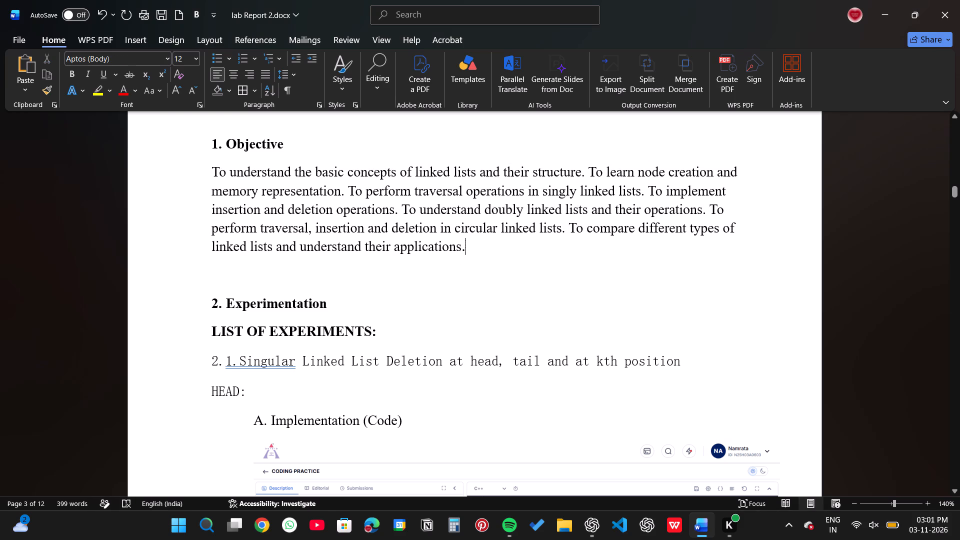
scroll(471, 258, up, 1)
drag(475, 284, 204, 214)
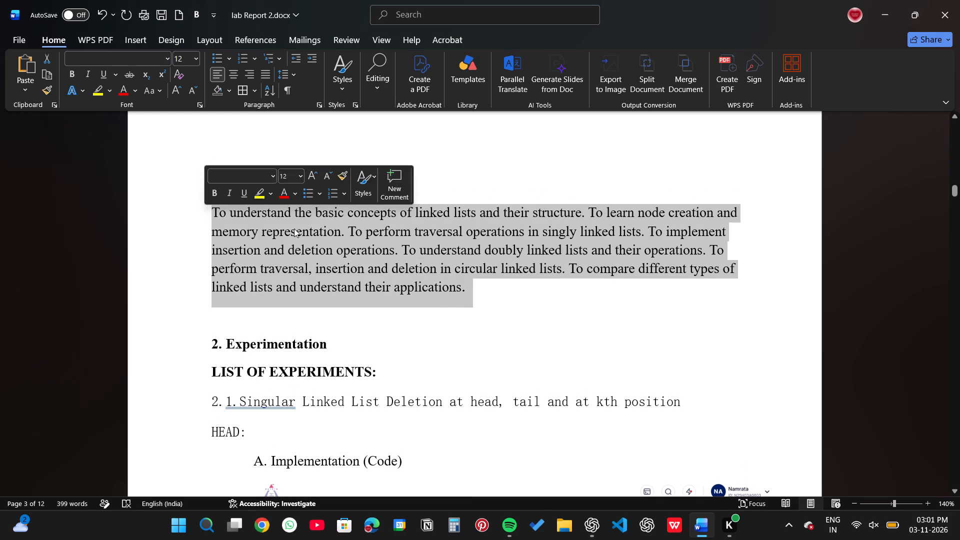
click(343, 249)
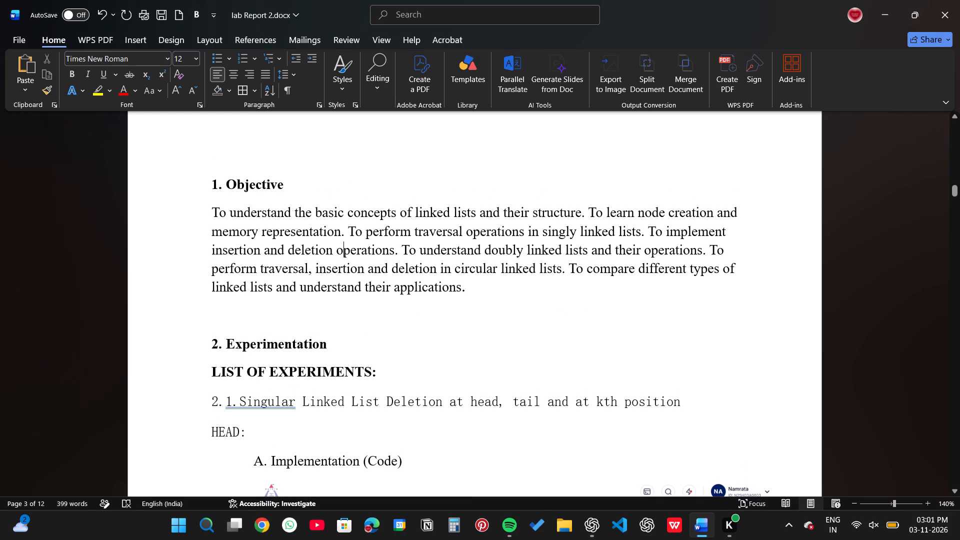
Delete the empty line between the objectives paragraph and the "2. Experimentation" heading.
click(221, 314)
key(BackSpace)
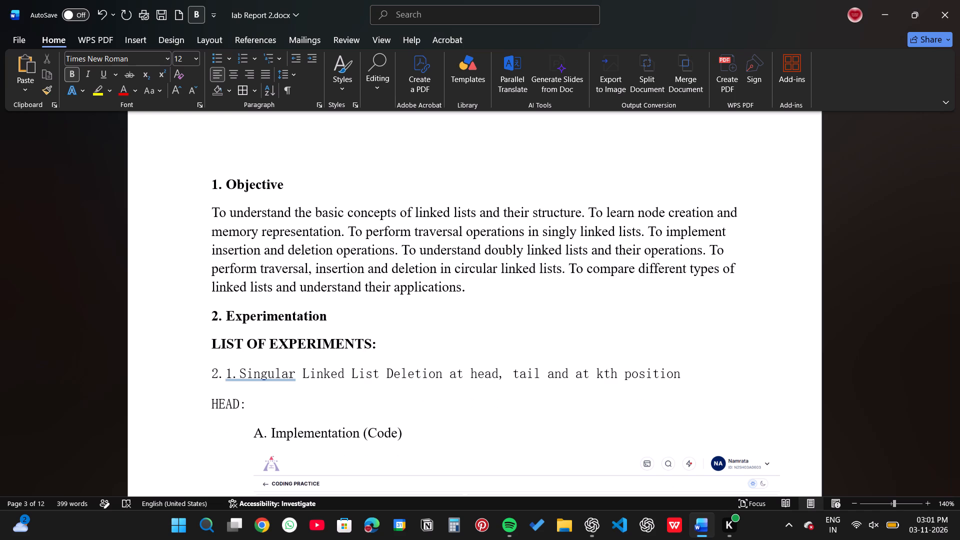
Shrink the Delete Head of the Linked List output screenshot proportionally so it fits on the same page as its OUTPUT label.
scroll(221, 314, down, 5)
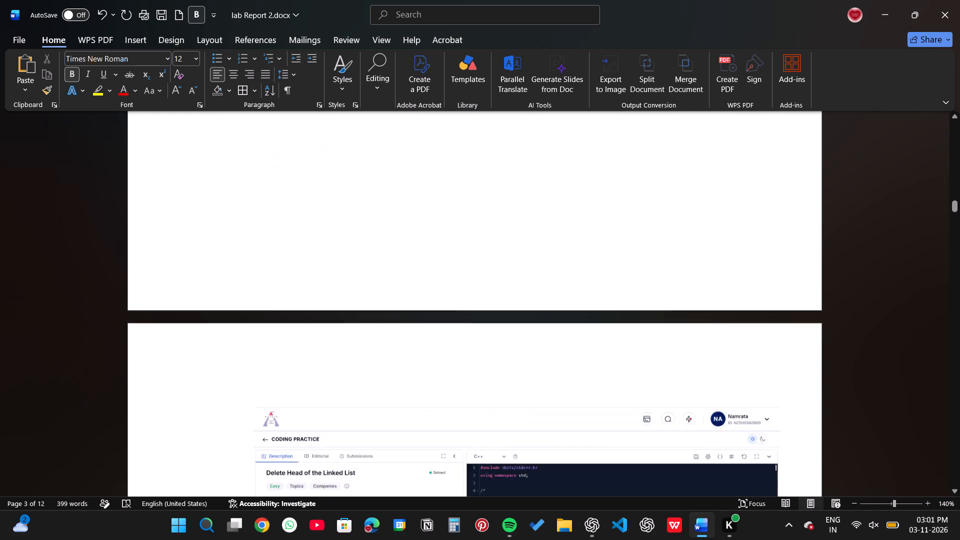
scroll(221, 314, down, 5)
scroll(221, 314, up, 1)
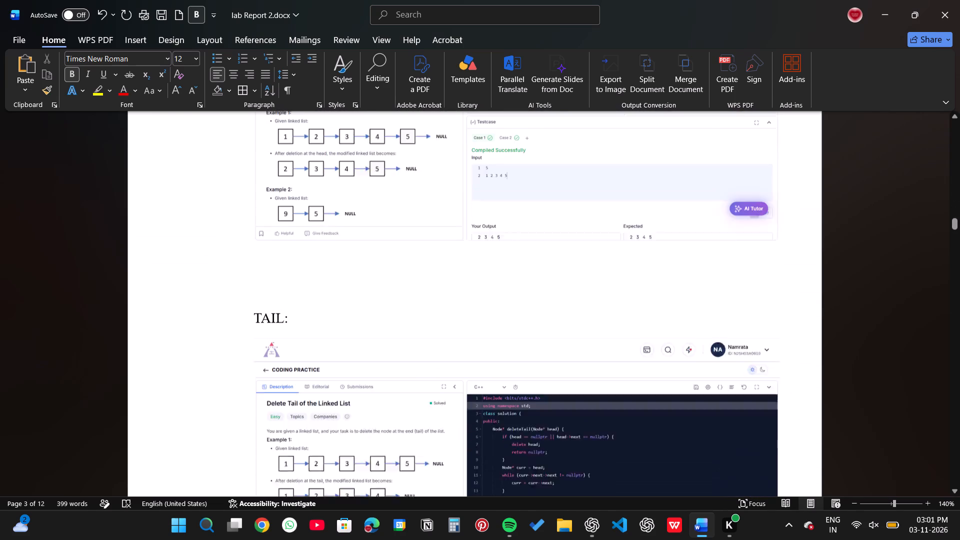
scroll(221, 314, up, 1)
click(341, 285)
scroll(516, 225, right, 1)
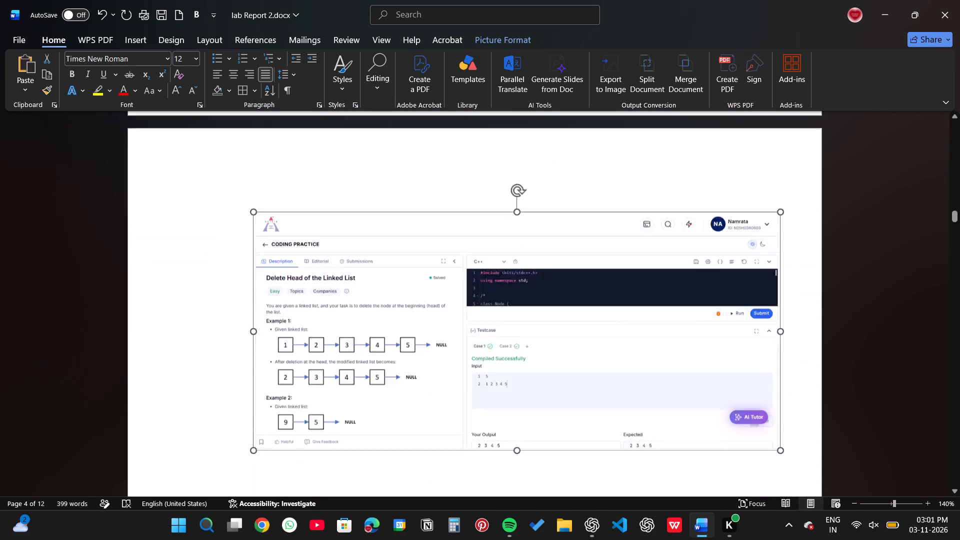
scroll(516, 225, right, 1)
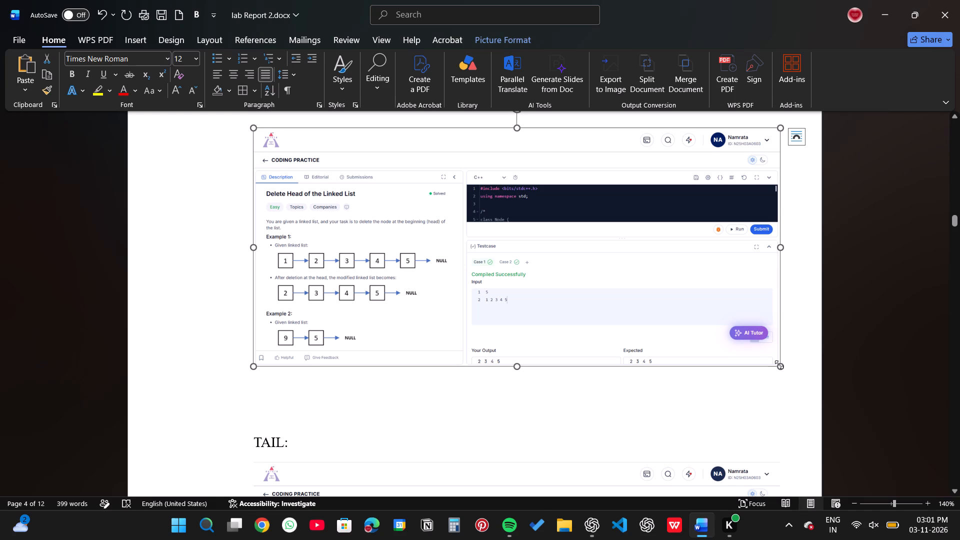
drag(779, 364, 753, 336)
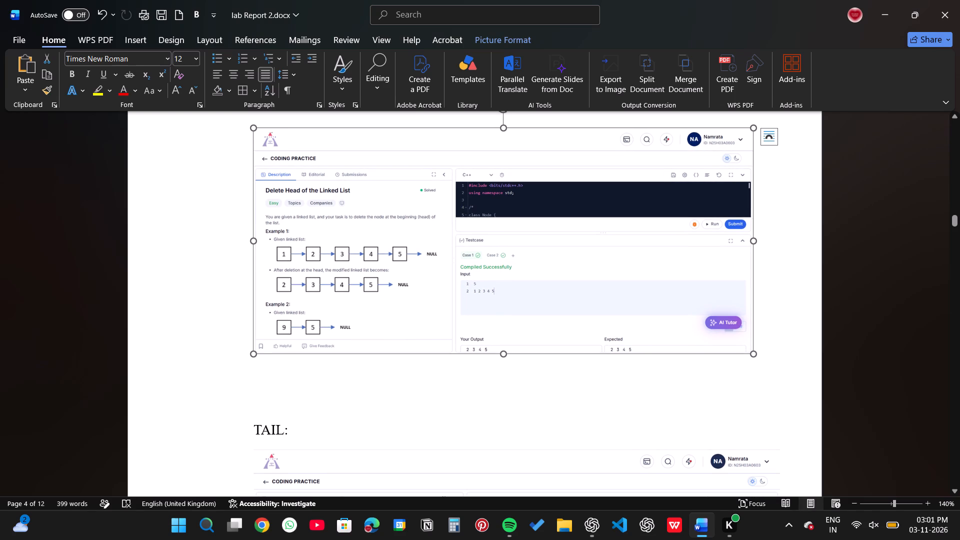
drag(754, 355, 677, 298)
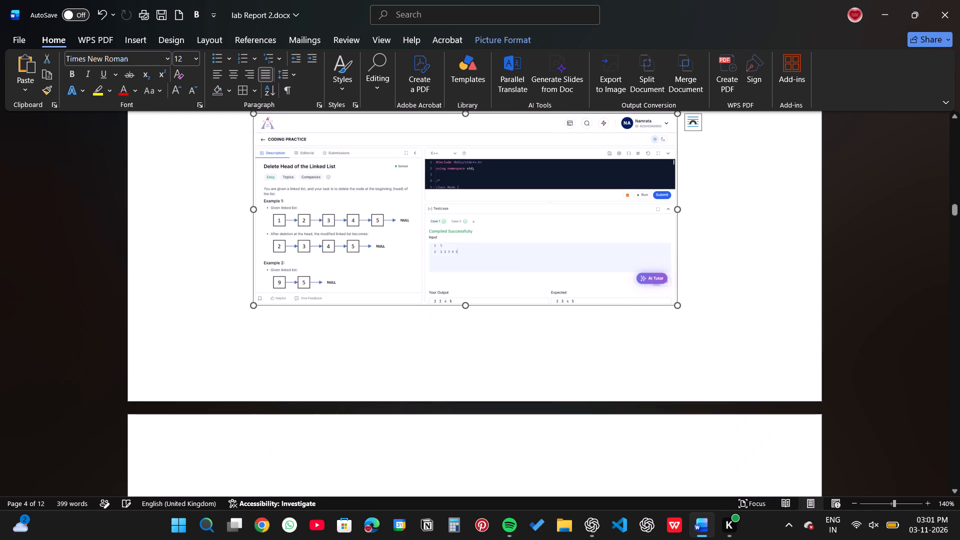
scroll(677, 298, up, 2)
scroll(677, 298, down, 1)
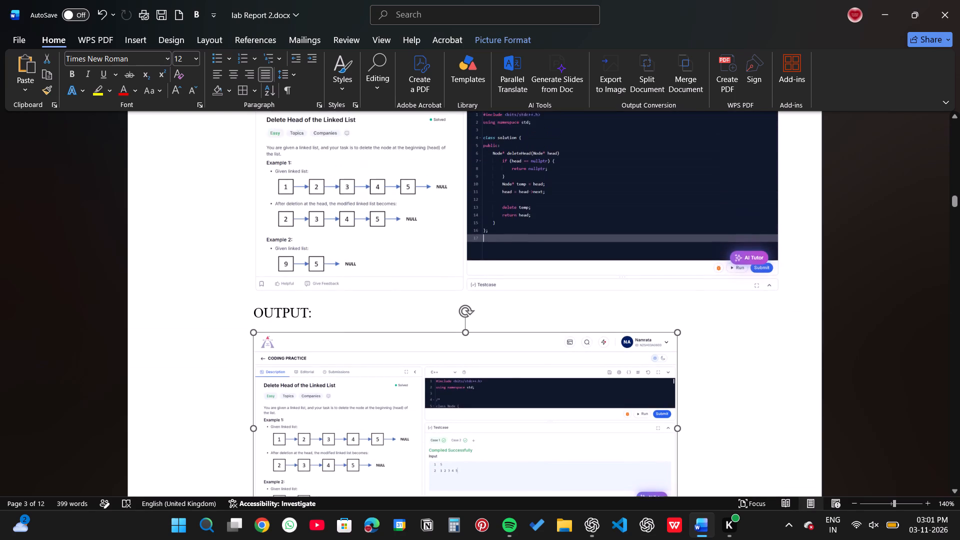
scroll(677, 298, down, 4)
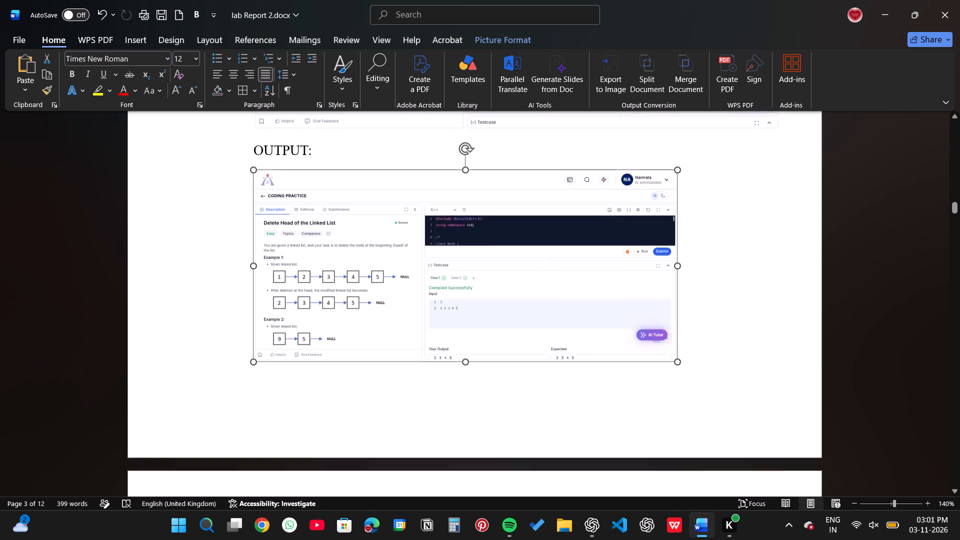
Insert blank lines after the Delete Kth Node code screenshots to push the OUTPUT label down to the next page.
scroll(677, 298, down, 4)
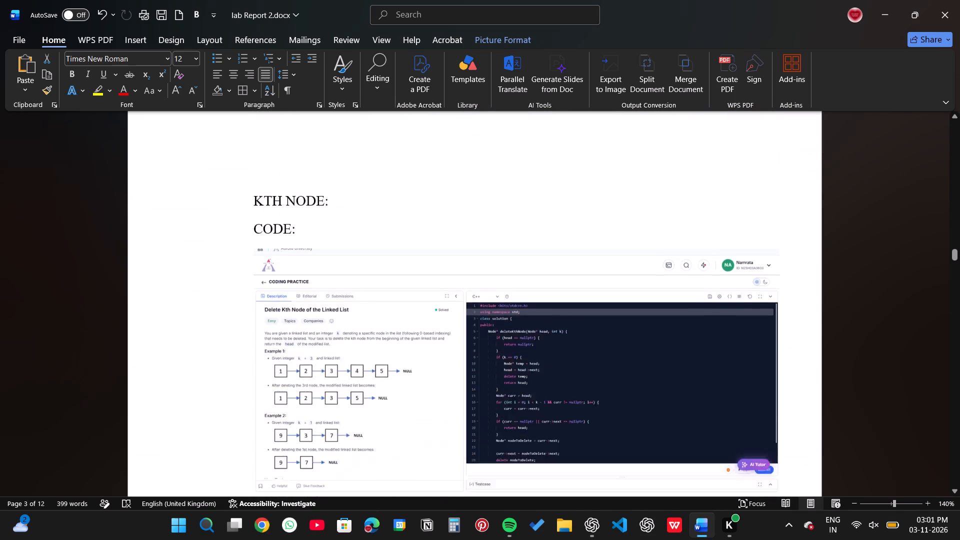
scroll(677, 298, down, 4)
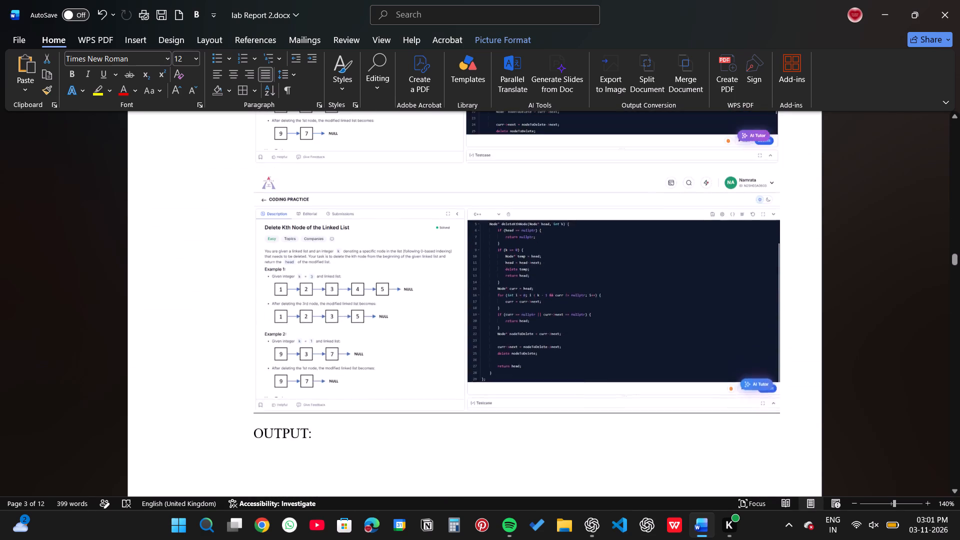
scroll(677, 298, down, 5)
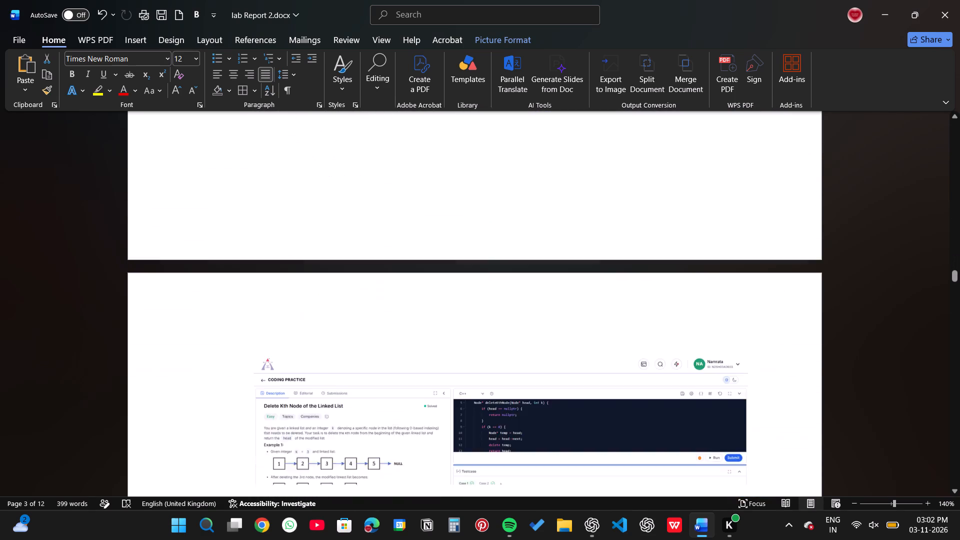
scroll(677, 298, up, 2)
click(795, 292)
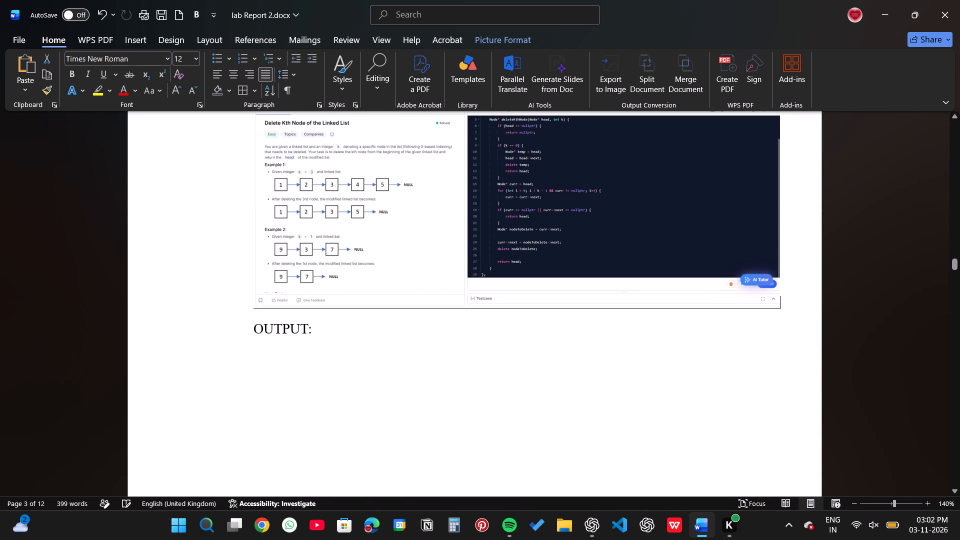
scroll(795, 292, up, 1)
click(793, 251)
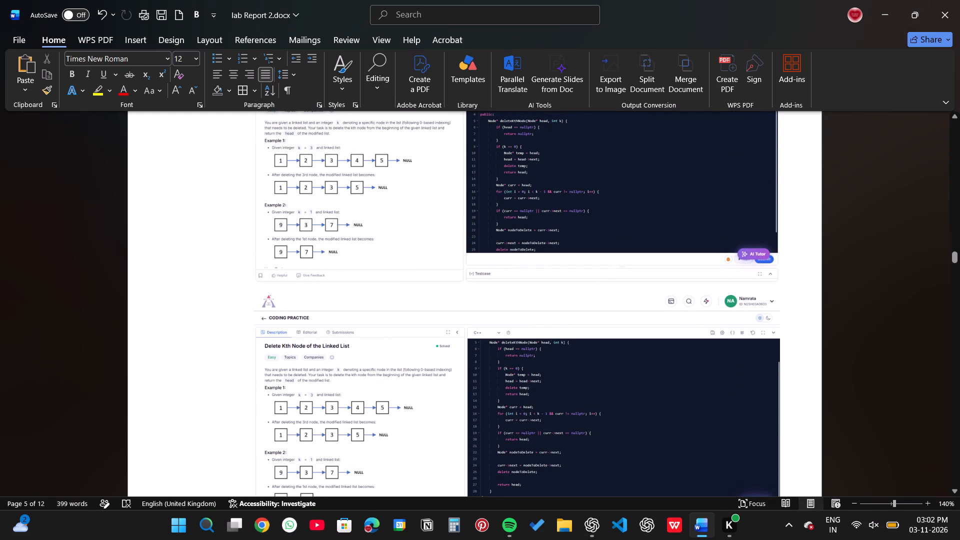
key(Return)
key(Return)
scroll(793, 251, down, 2)
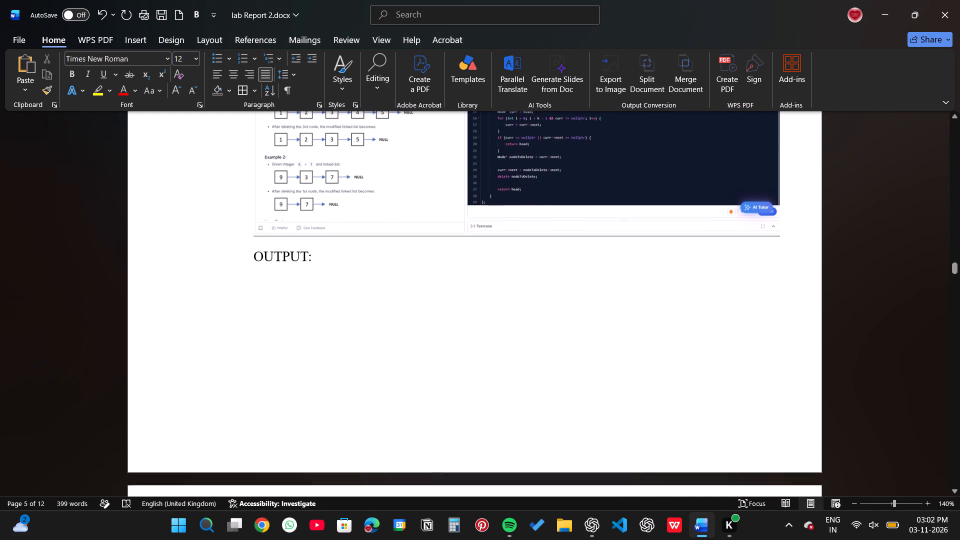
click(801, 226)
key(Return)
key(Return)
key(Return)
key(Return)
key(Return)
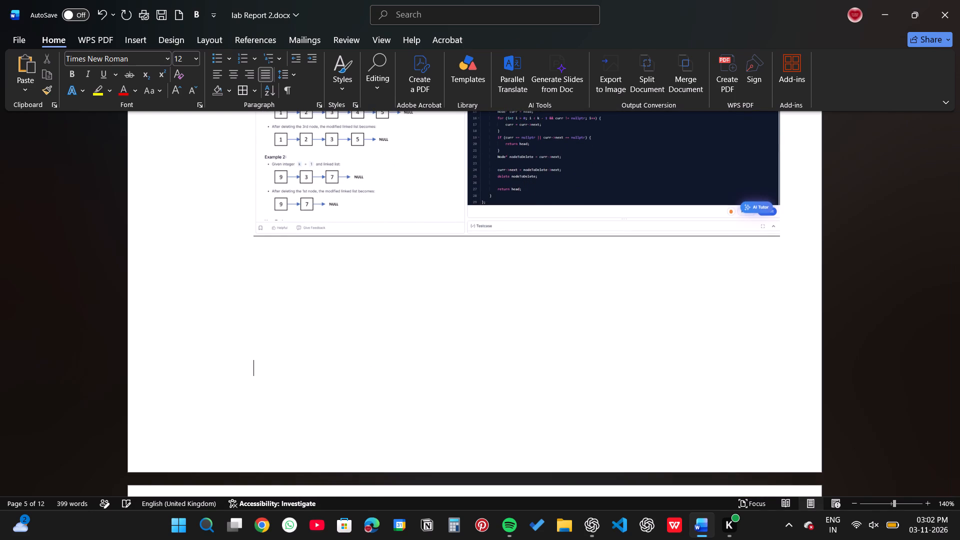
key(Return)
Shorten the "B.Screen Shot of Output vs Expected Output" label under the doubly linked list head insertion code to "B. Output".
scroll(801, 226, down, 4)
scroll(801, 226, right, 1)
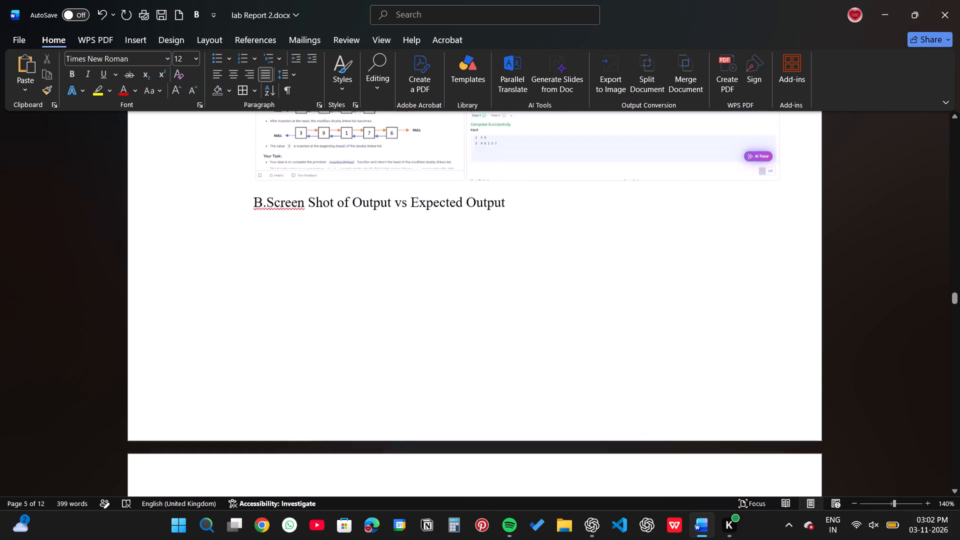
scroll(801, 226, right, 1)
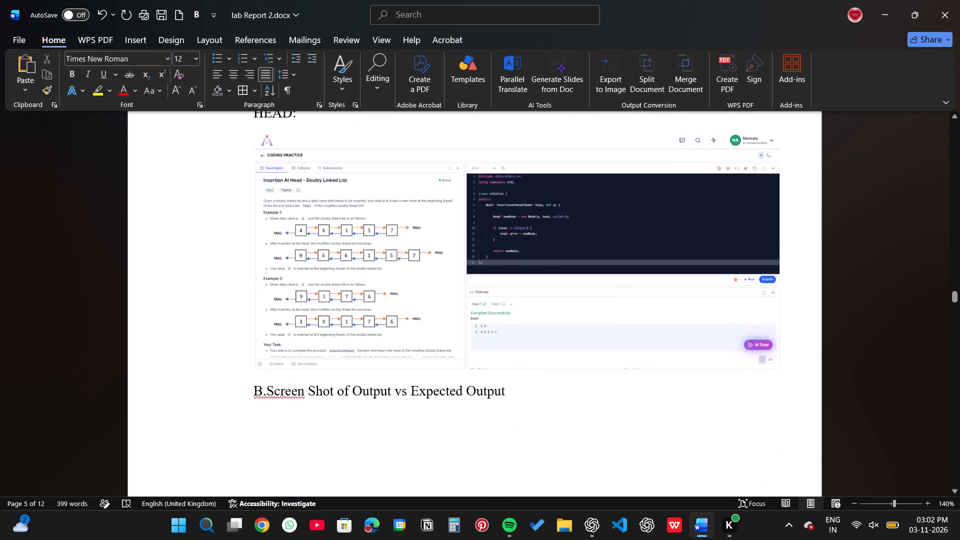
scroll(801, 226, right, 1)
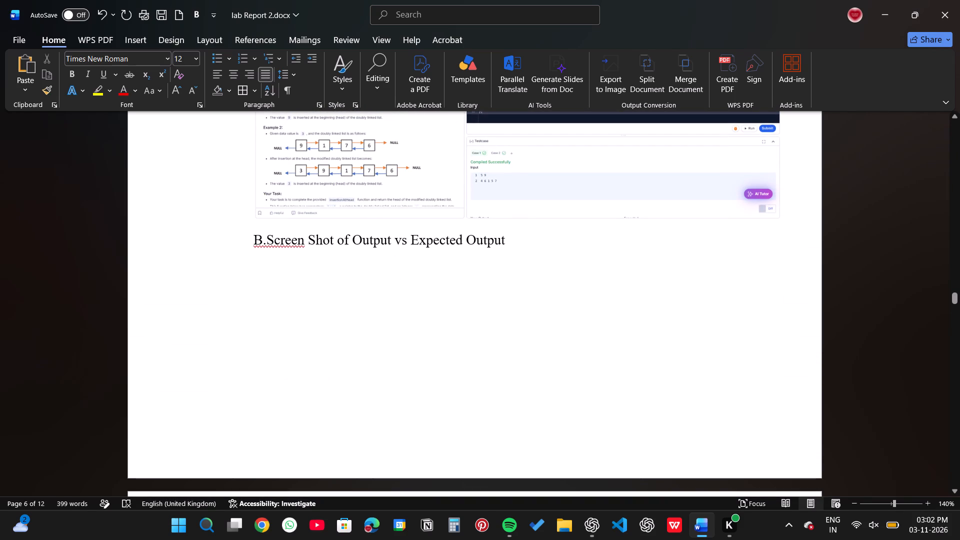
drag(464, 238, 277, 233)
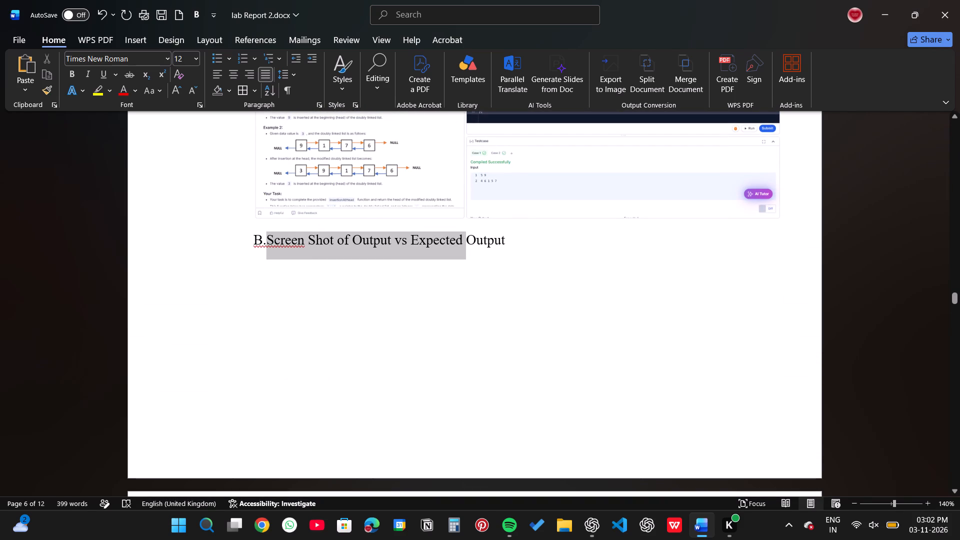
drag(277, 233, 266, 237)
key(BackSpace)
Insert blank lines after the Insertion At Head code screenshot to push the "B. Output" label onto the next page.
scroll(266, 237, down, 1)
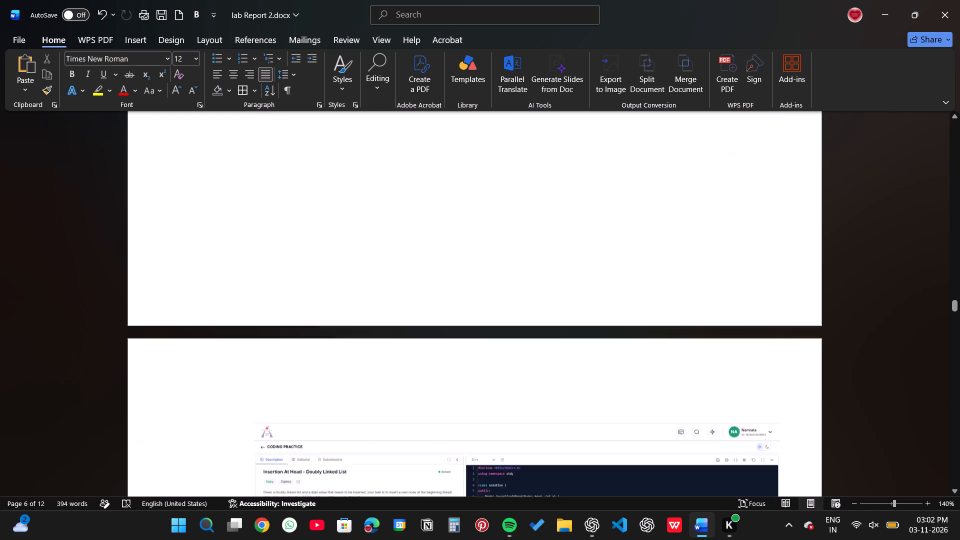
scroll(266, 237, down, 1)
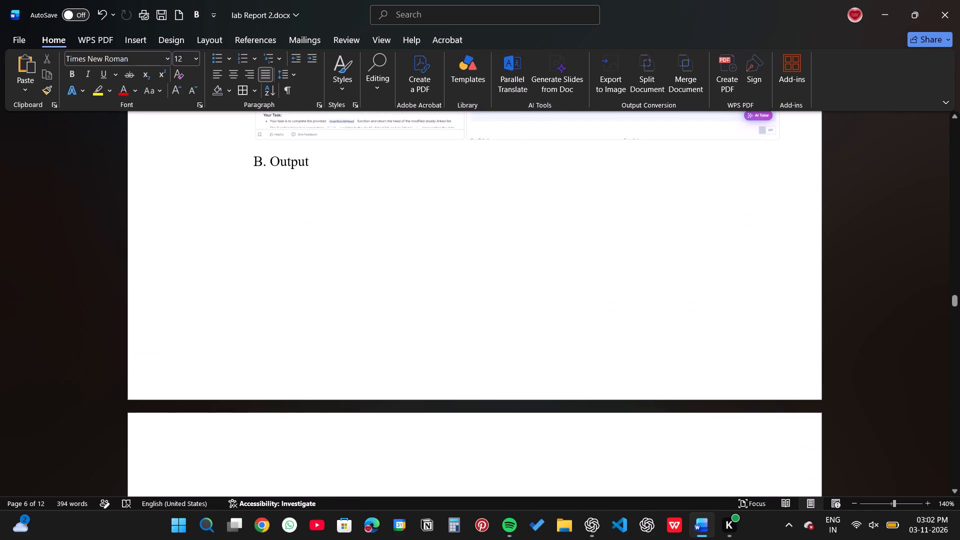
click(249, 148)
click(785, 355)
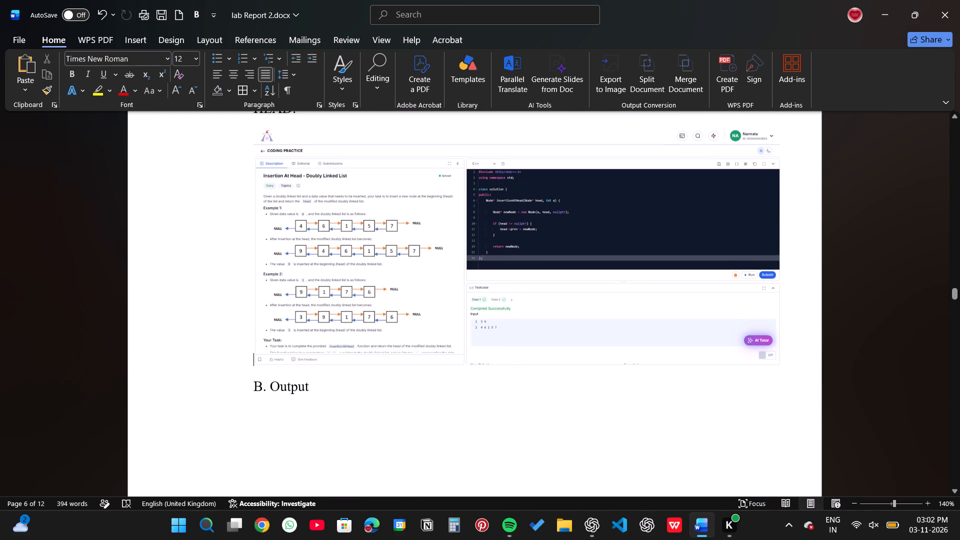
key(Return)
key(Return)
key(Return)
key(Return)
key(Return)
key(Return)
key(Return)
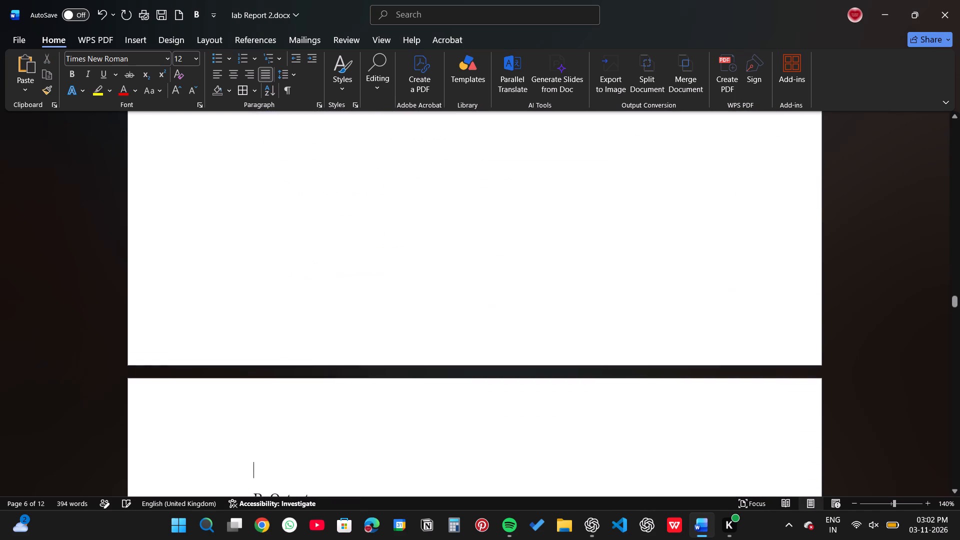
key(BackSpace)
Delete the surplus blank lines between the Insertion At Head output screenshot and the "TAIL:" label.
scroll(785, 355, down, 3)
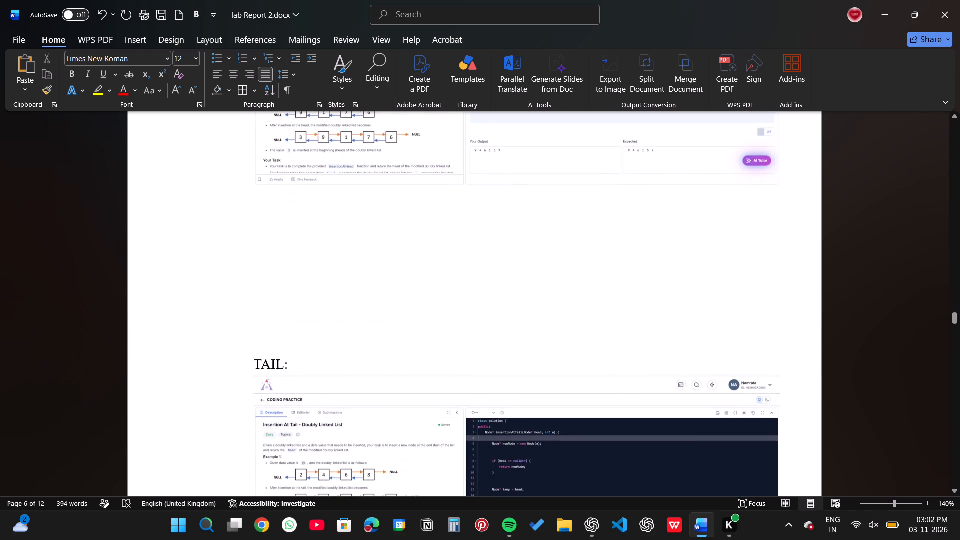
scroll(785, 355, down, 1)
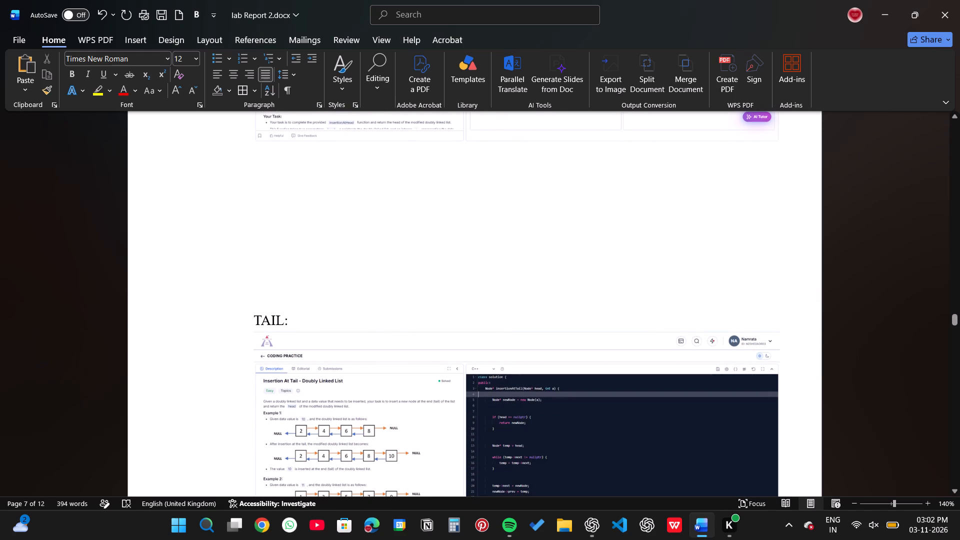
click(290, 281)
key(BackSpace)
key(BackSpace)
key(BackSpace)
key(BackSpace)
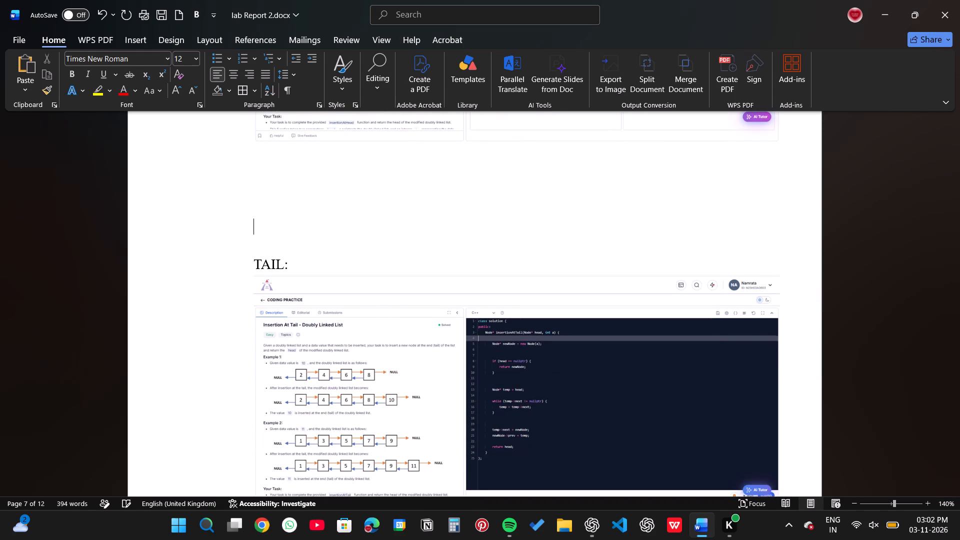
key(BackSpace)
key(BackSpace)
key(BackSpace)
Delete the surplus blank lines between the Insertion At Tail output screenshot and the "KTH POISTION:" label, keeping the screenshot.
scroll(290, 281, down, 1)
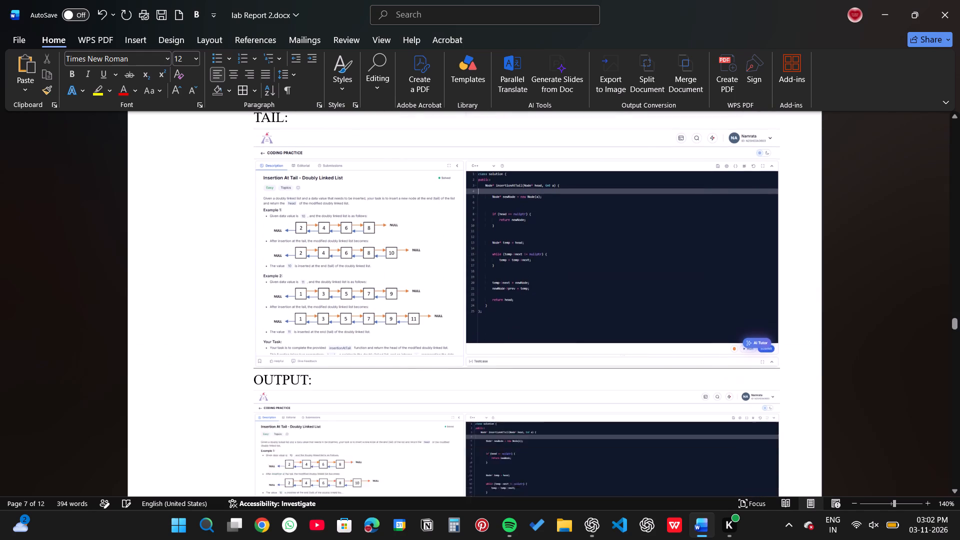
scroll(290, 281, down, 3)
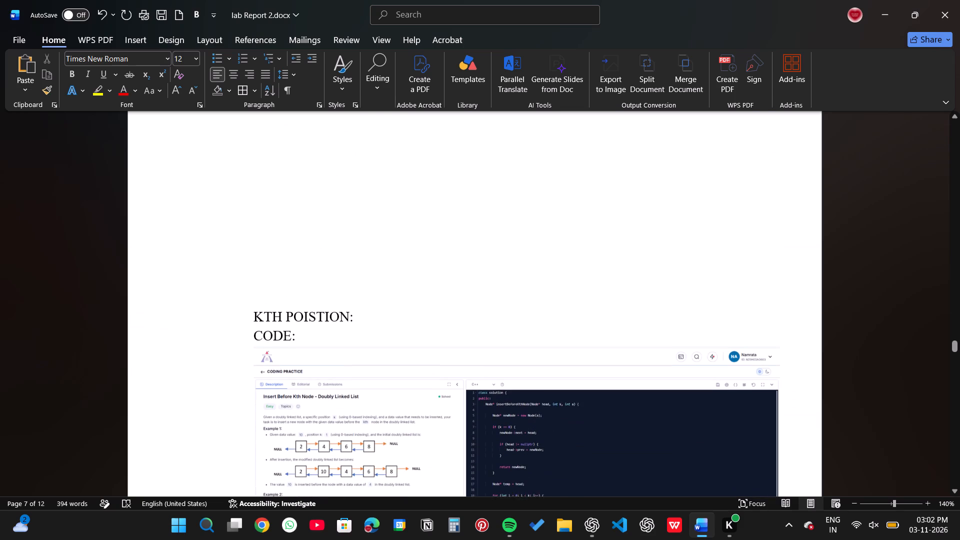
click(225, 269)
key(BackSpace)
key(BackSpace)
key(BackSpace)
key(BackSpace)
key(BackSpace)
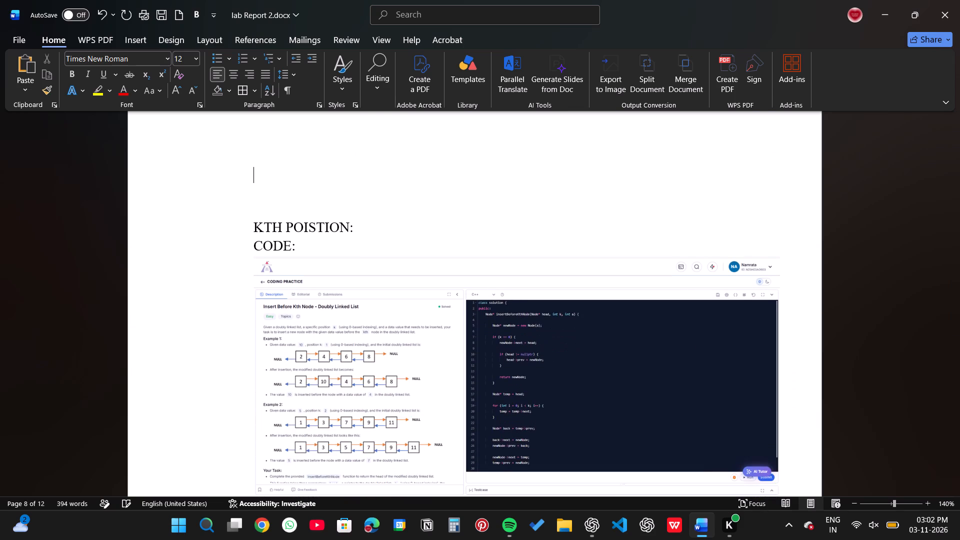
key(BackSpace)
key(BackSpace)
key(BackSpace)
key(BackSpace)
key(BackSpace)
key(BackSpace)
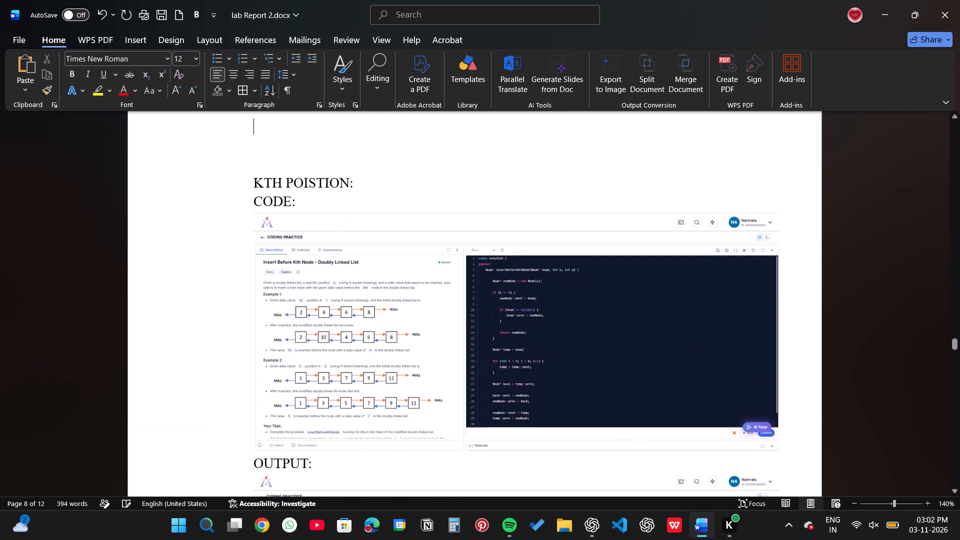
key(BackSpace)
key(BackSpace)
key(BackSpace)
key(BackSpace)
key(BackSpace)
key(BackSpace)
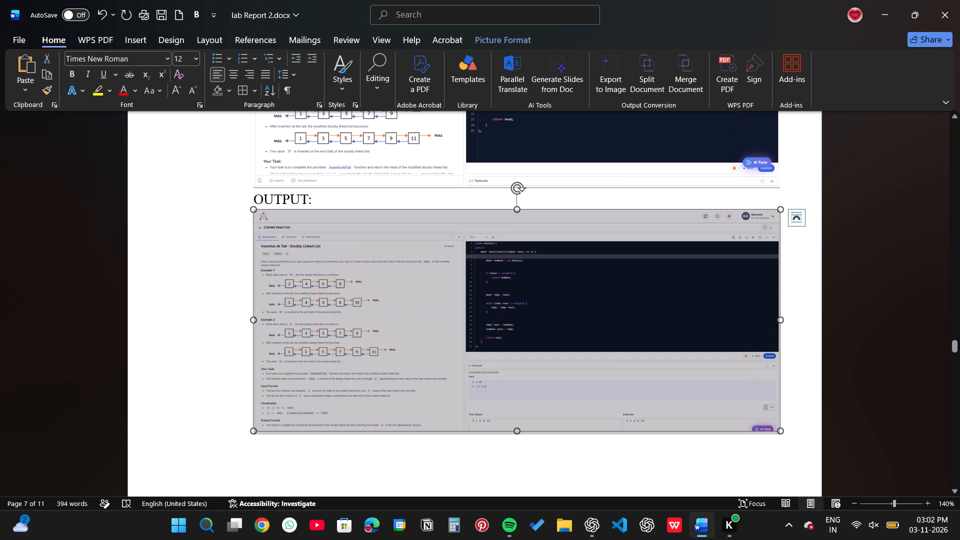
key(Escape)
Review the whole report from the cover page to the Conclusion, checking how headings, labels and screenshots fall on the pages.
scroll(370, 386, down, 3)
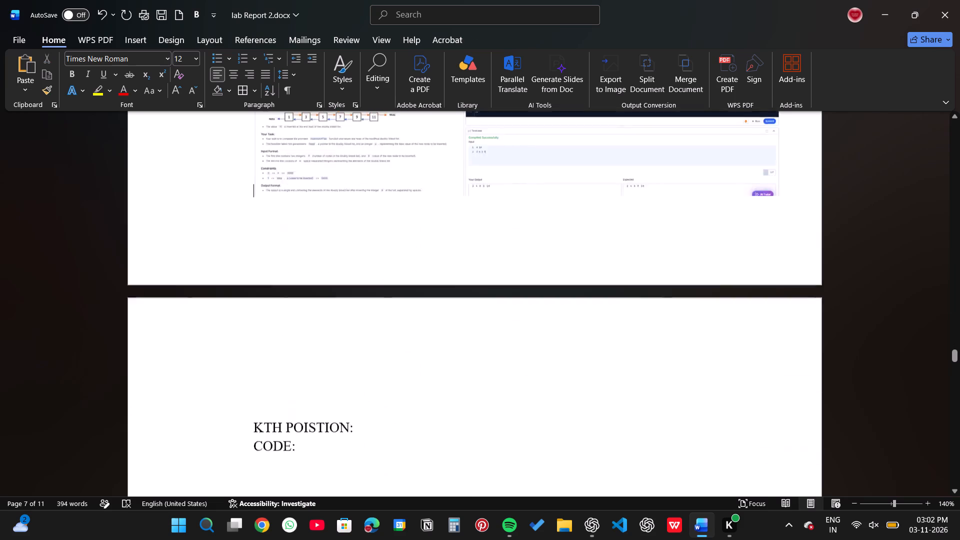
scroll(370, 386, down, 15)
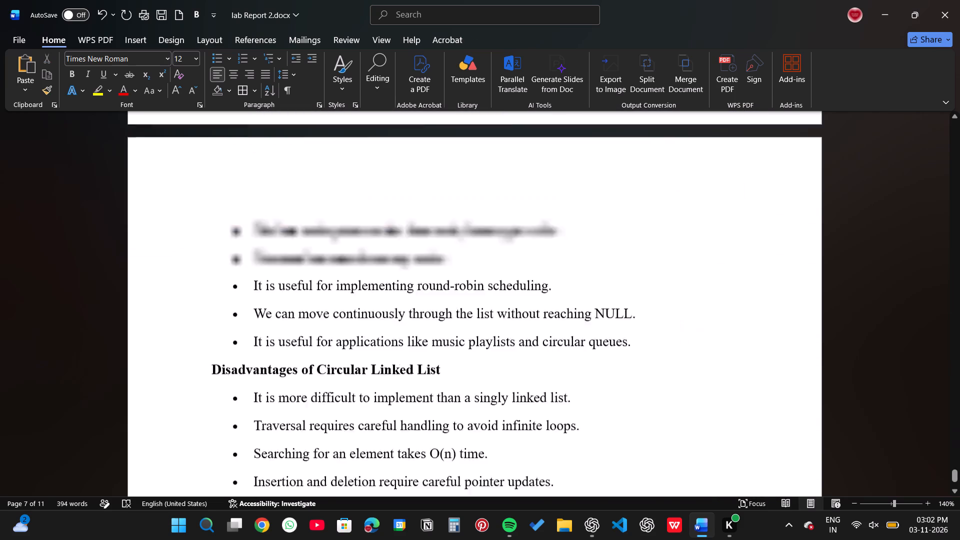
scroll(370, 386, down, 6)
scroll(370, 386, up, 20)
scroll(370, 386, up, 10)
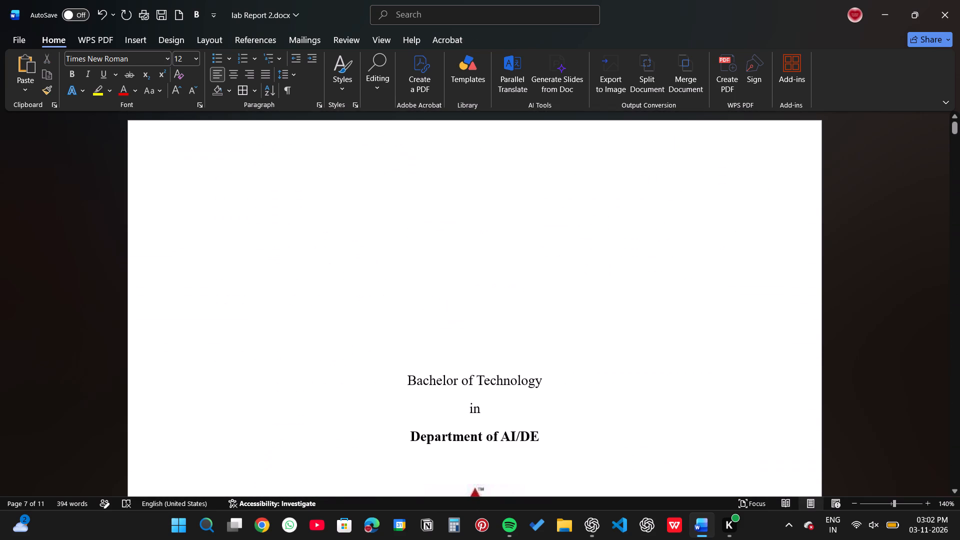
scroll(370, 386, up, 4)
scroll(370, 386, down, 9)
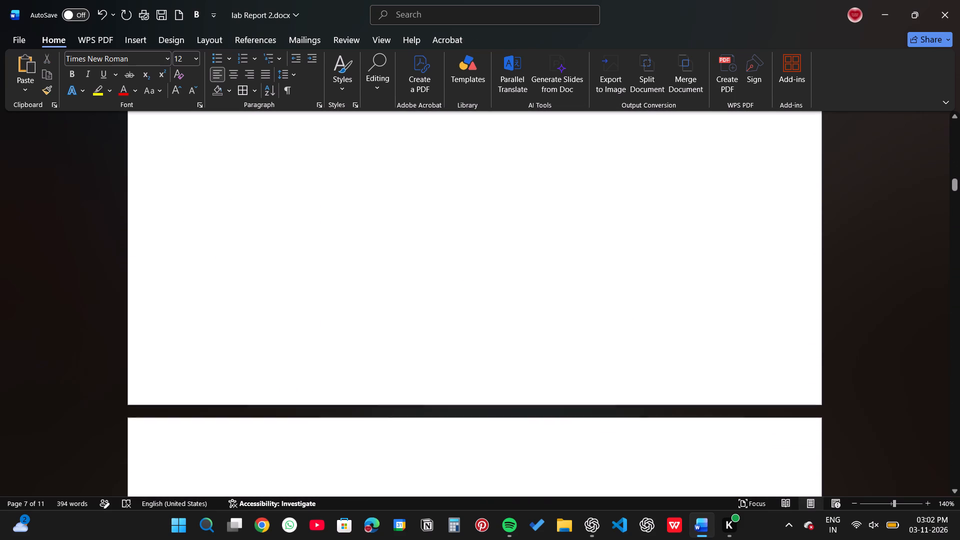
scroll(370, 386, down, 4)
scroll(370, 386, up, 1)
scroll(370, 386, down, 2)
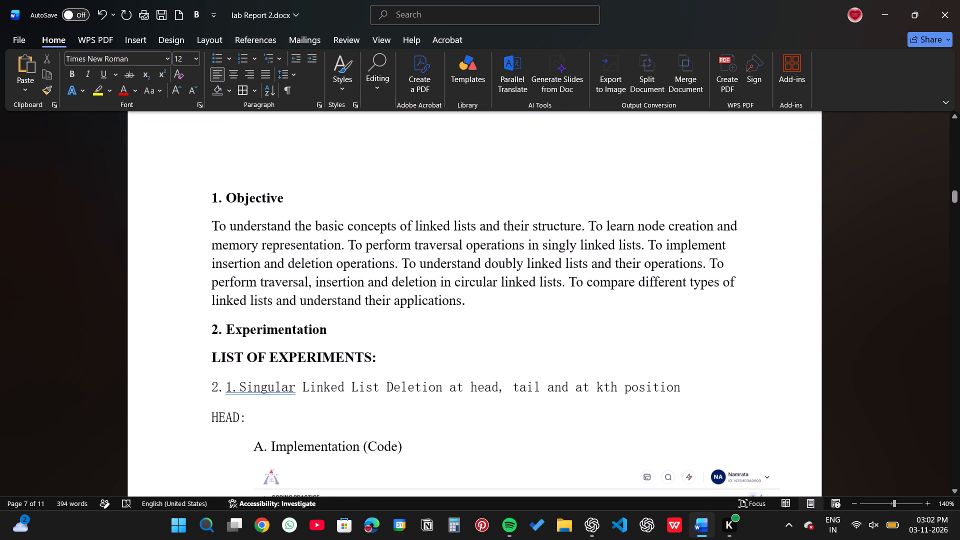
scroll(370, 386, down, 3)
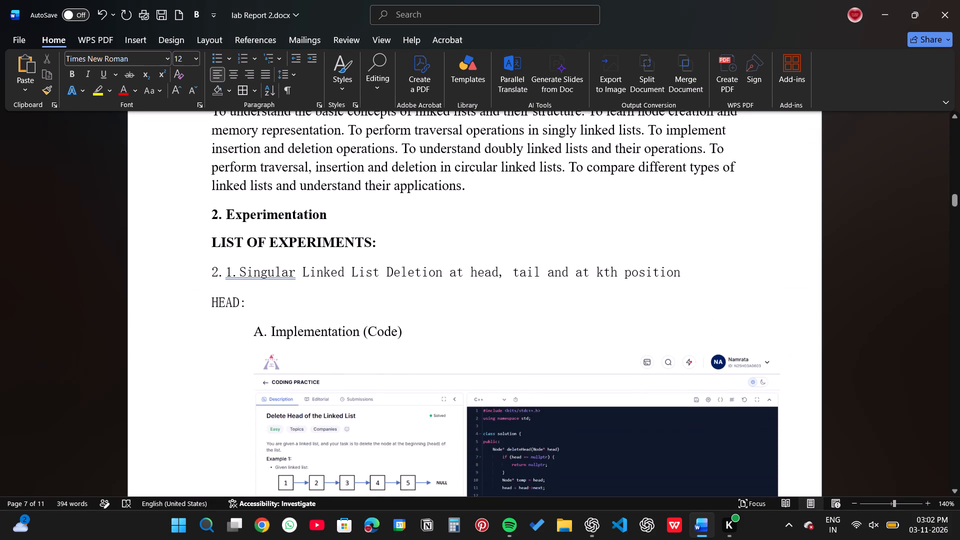
scroll(370, 386, down, 1)
scroll(370, 386, down, 20)
scroll(370, 386, down, 5)
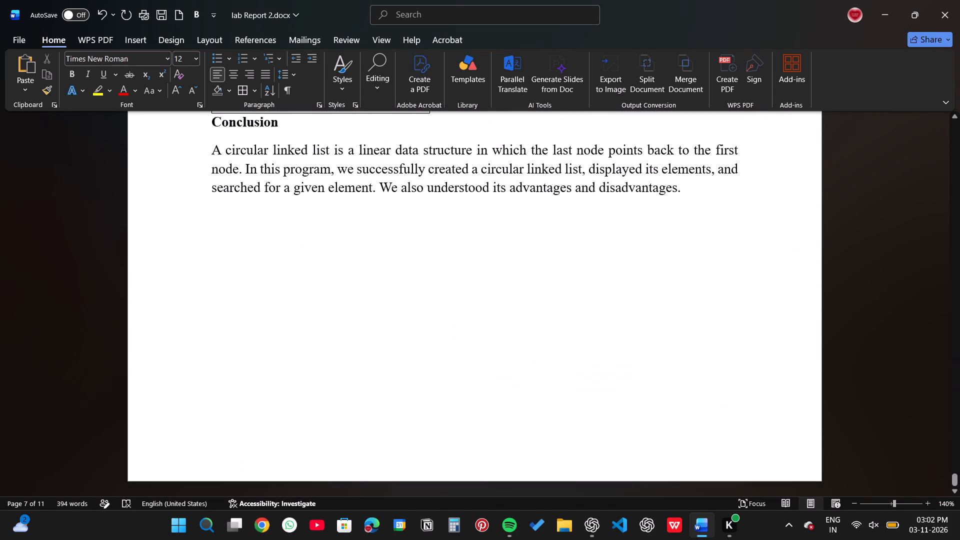
scroll(370, 386, up, 20)
scroll(370, 386, up, 4)
scroll(37, 183, up, 20)
scroll(37, 183, up, 20)
scroll(37, 183, up, 20)
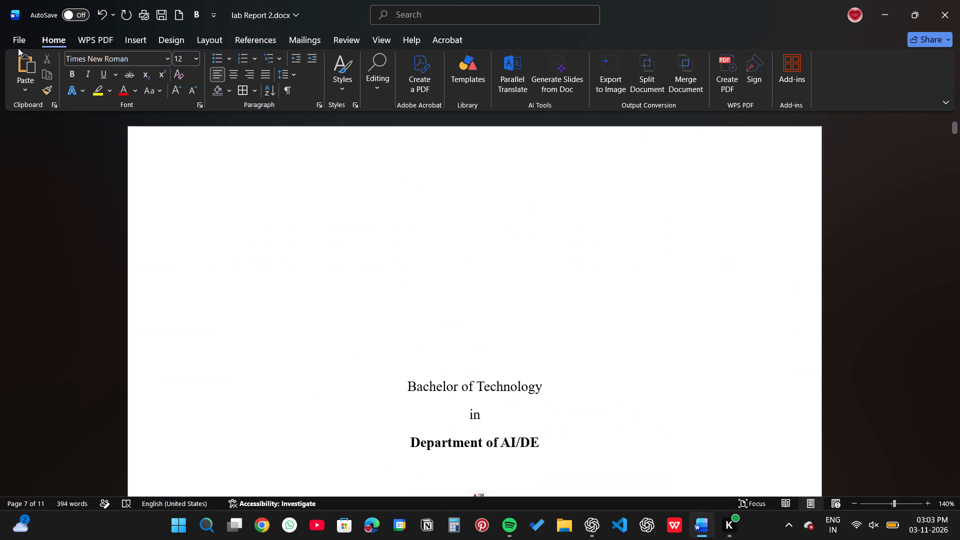
Open Save As for the report in the Downloads folder and look through the pinned folders for a destination.
click(18, 39)
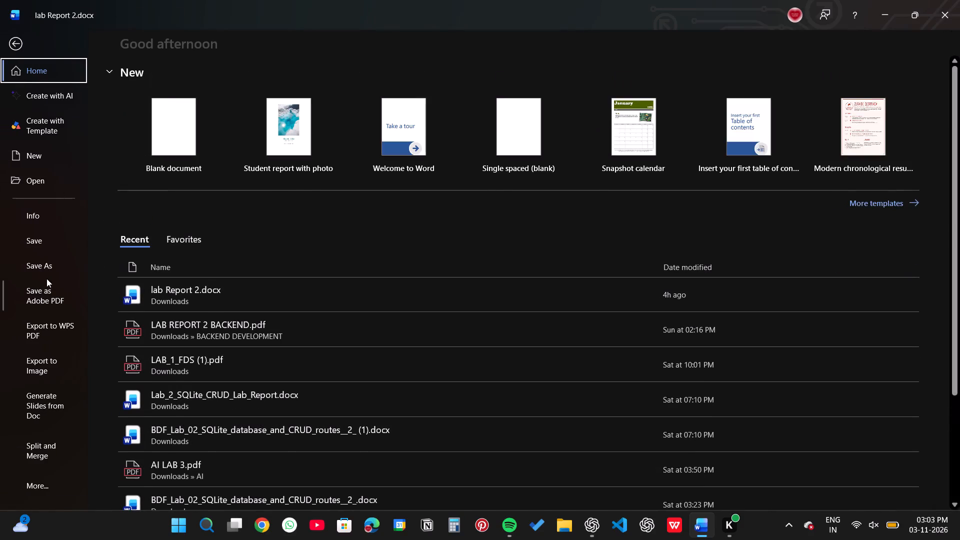
click(45, 266)
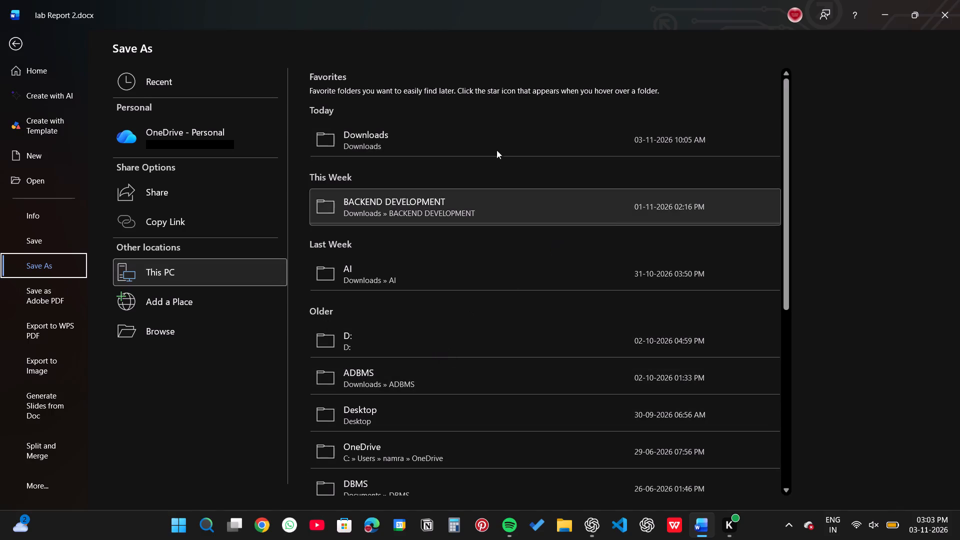
click(346, 139)
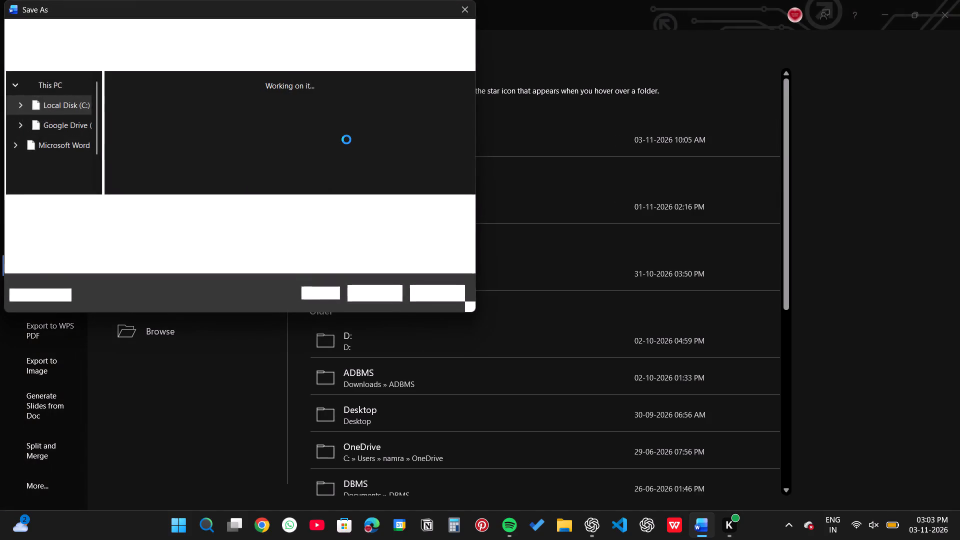
scroll(27, 105, up, 1)
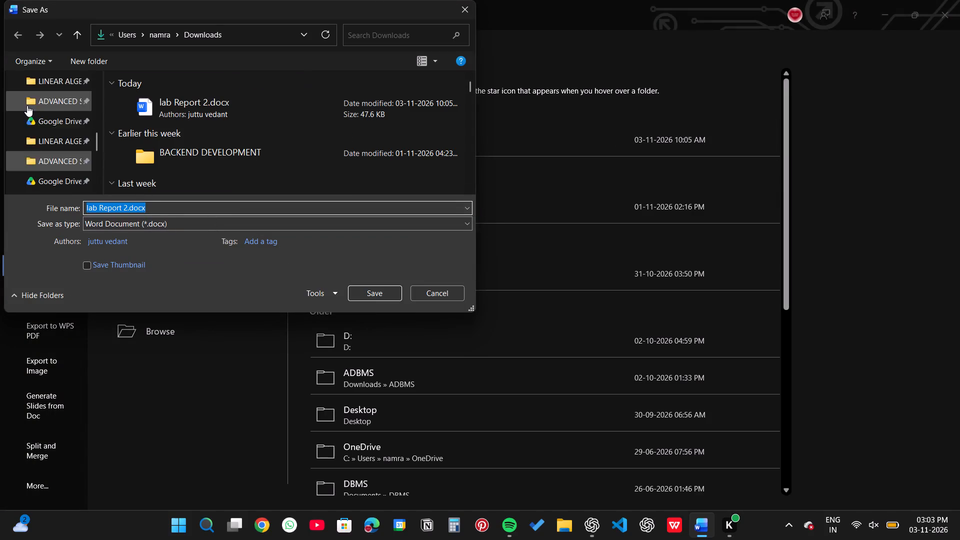
scroll(27, 105, up, 1)
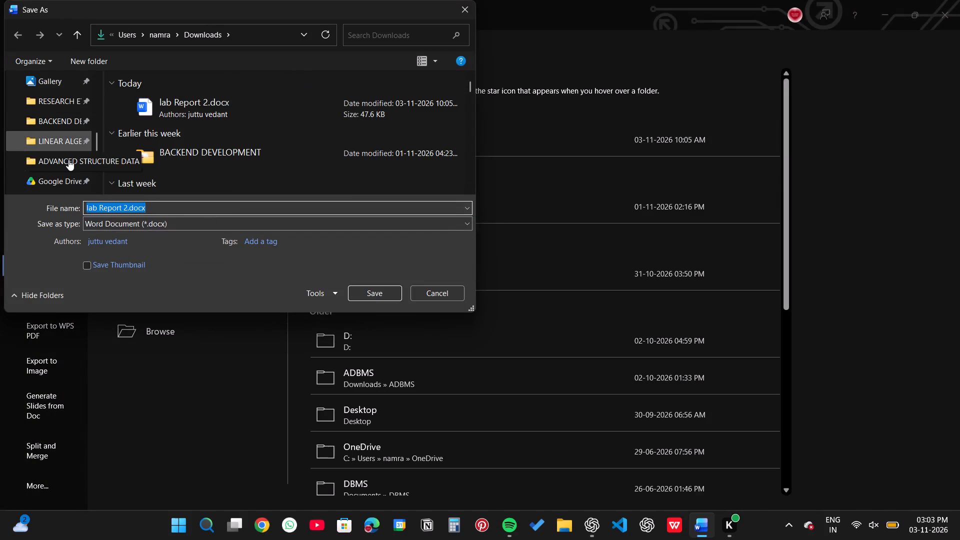
scroll(68, 159, down, 1)
scroll(68, 159, up, 1)
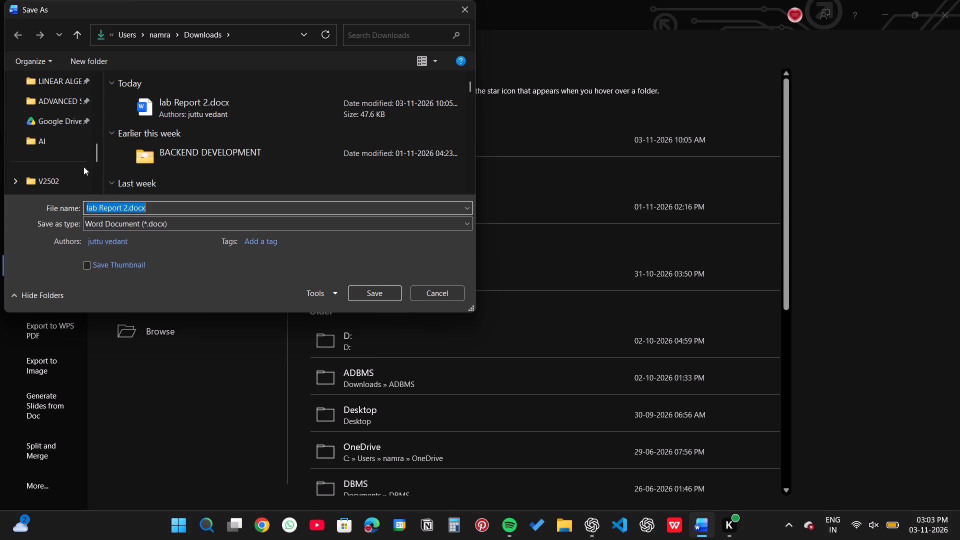
scroll(62, 92, up, 1)
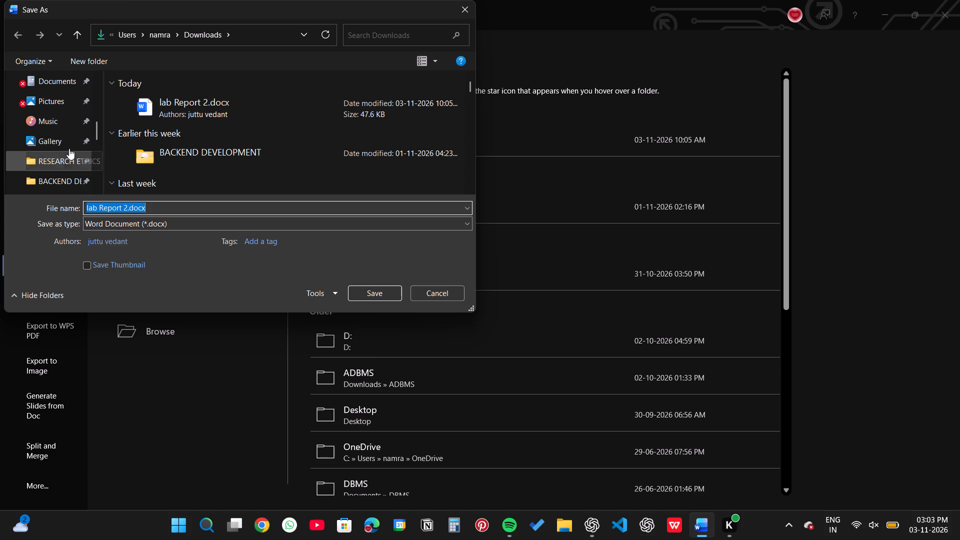
scroll(70, 126, down, 2)
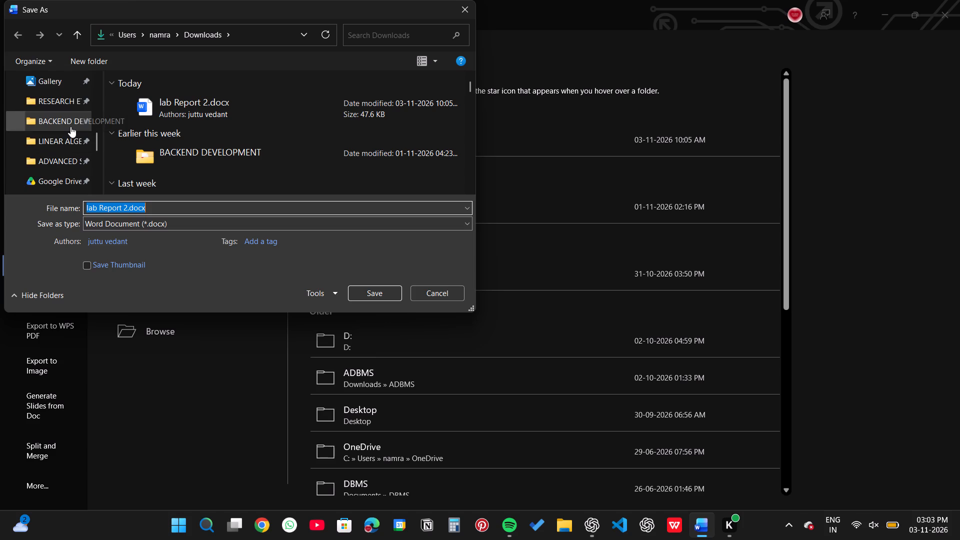
scroll(70, 126, down, 1)
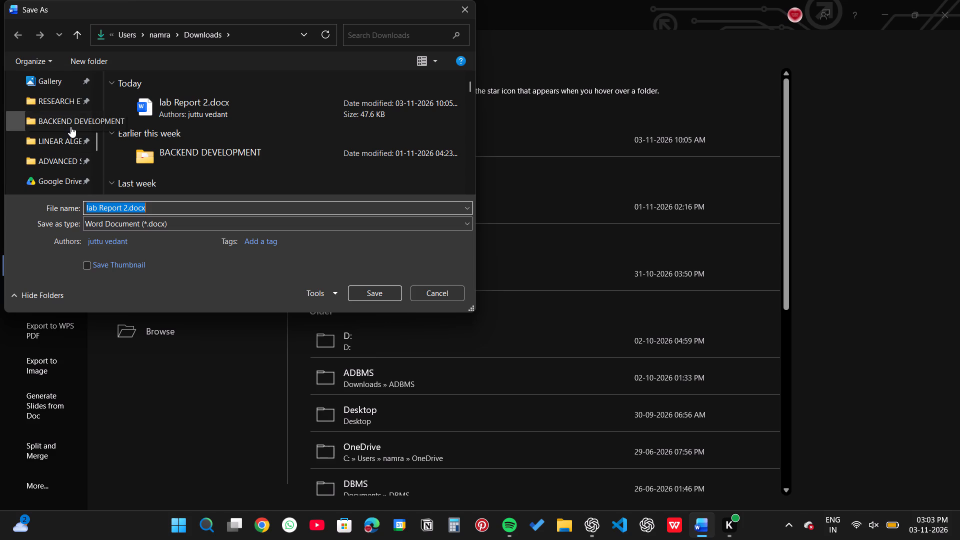